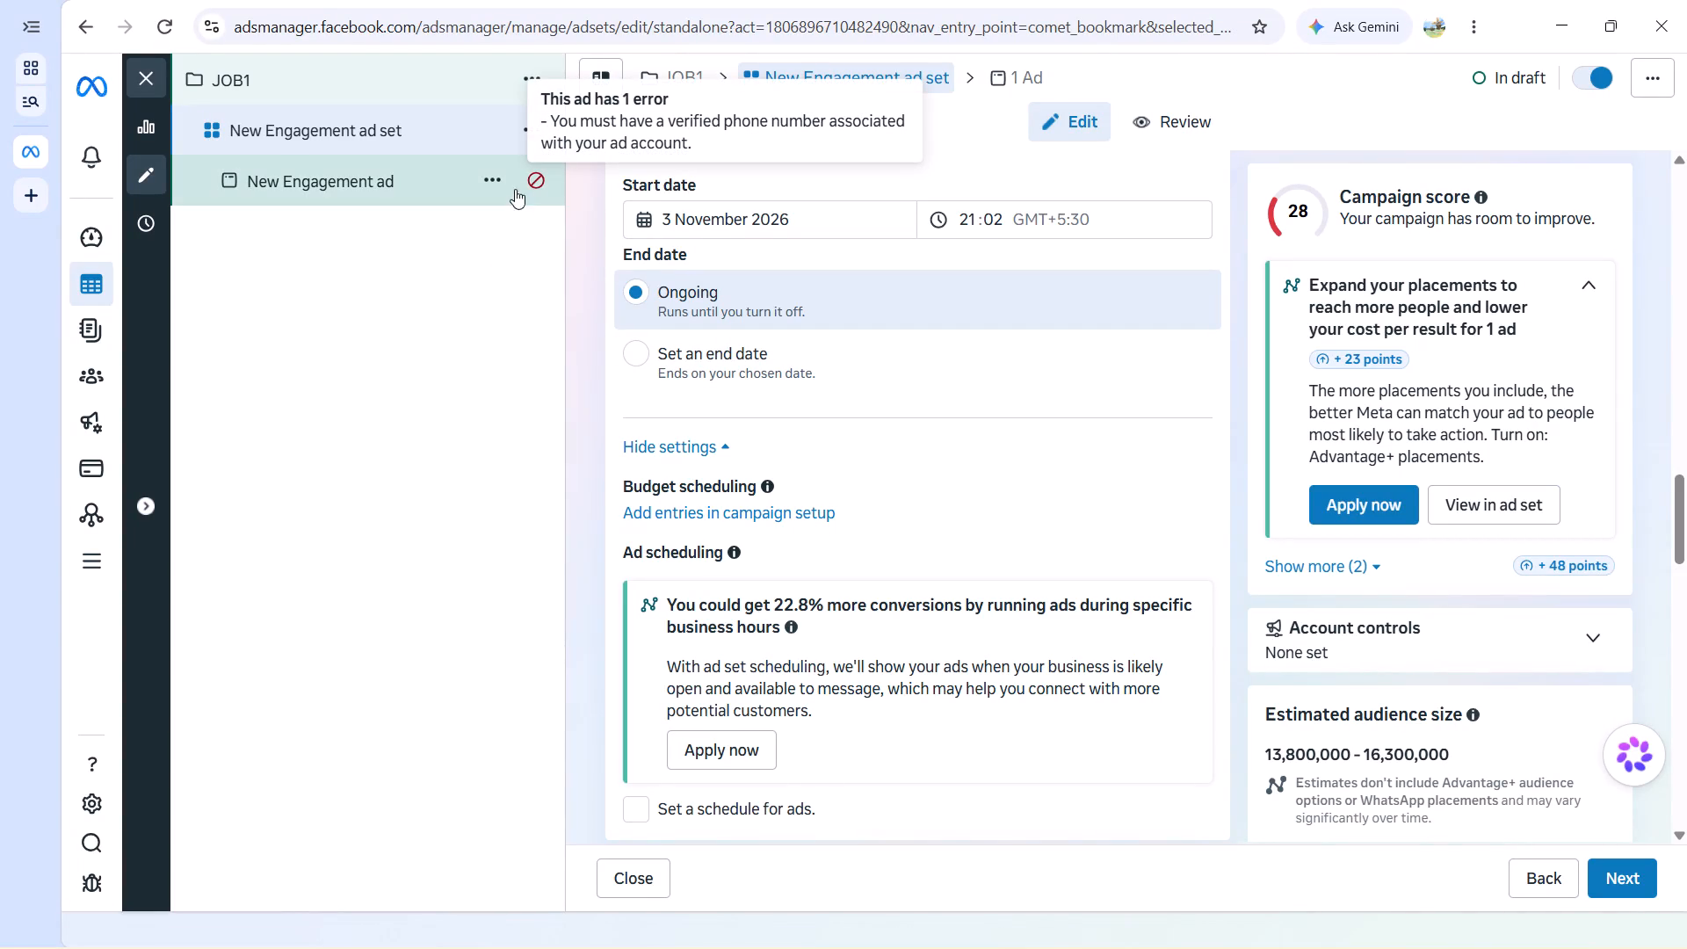
Open the New Engagement ad in JOB1 and start adding a phone number to resolve its verification error.
{"action": "left_click", "coordinate": [539, 185]}
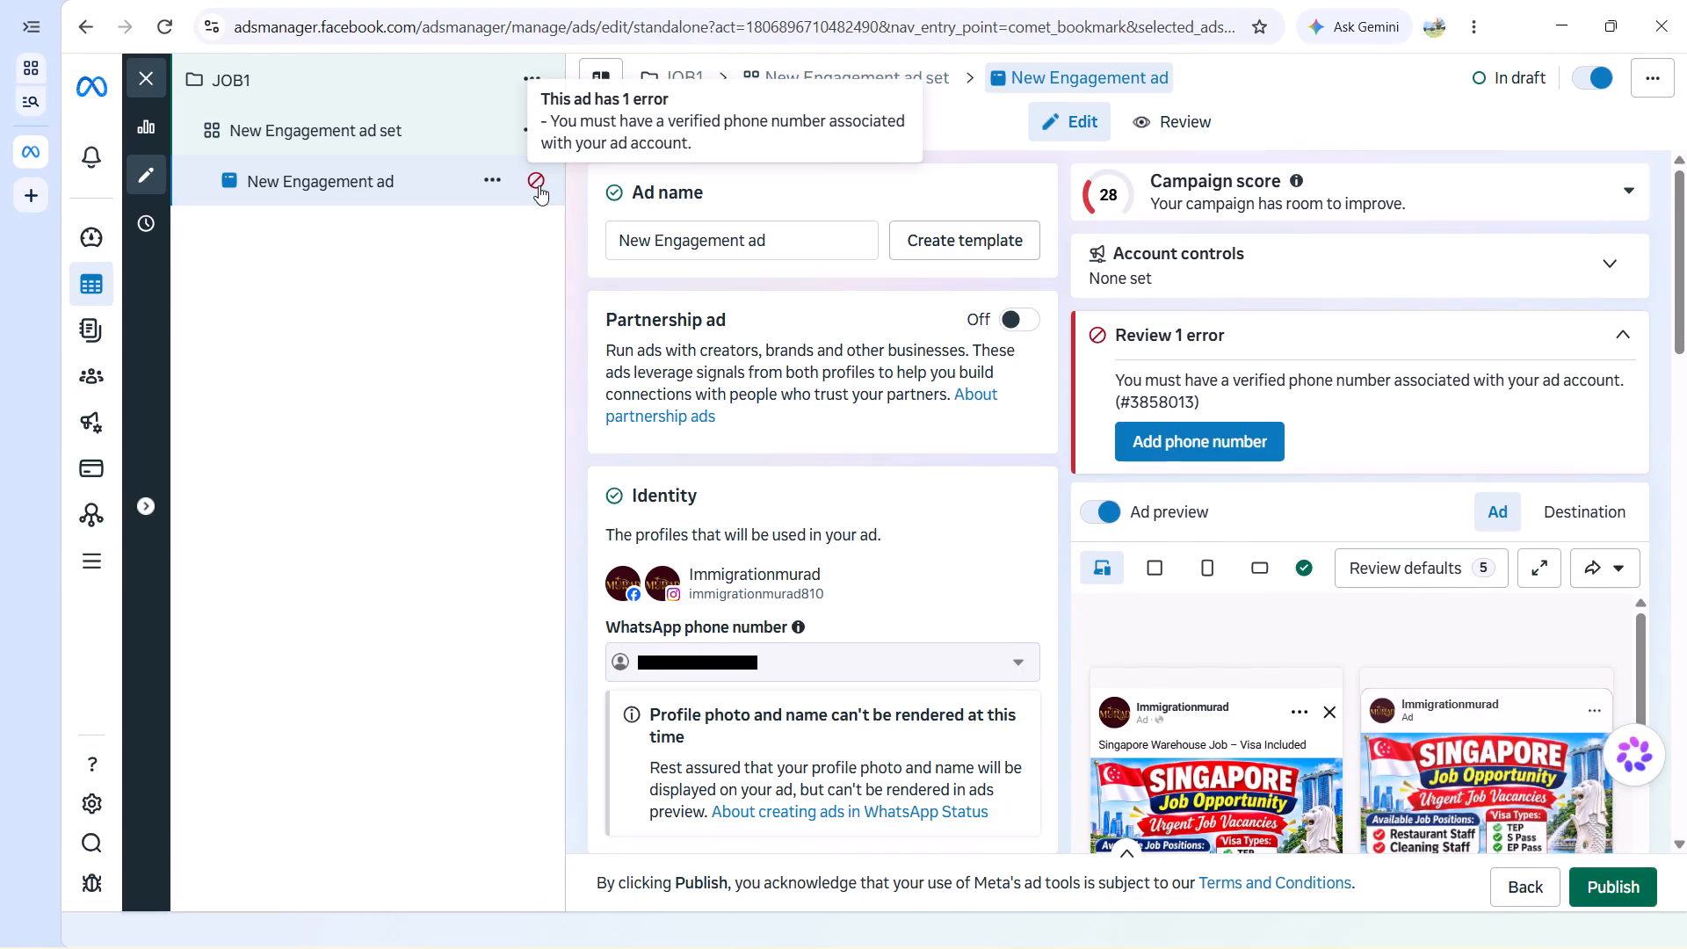
{"action": "left_click", "coordinate": [1231, 440]}
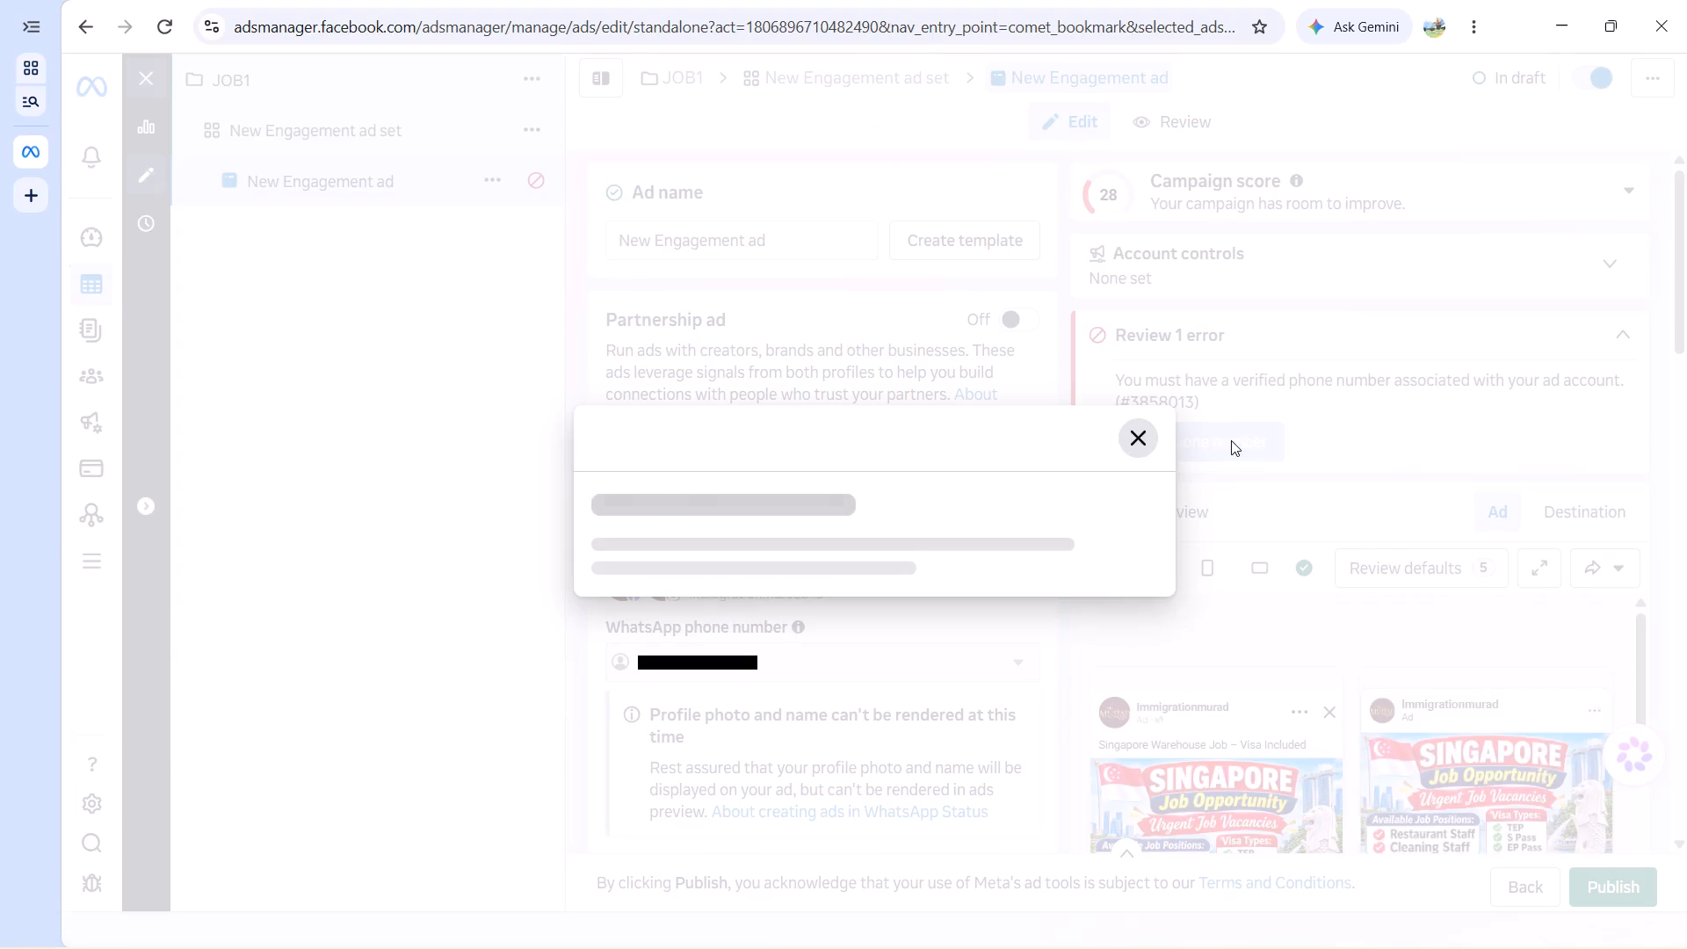
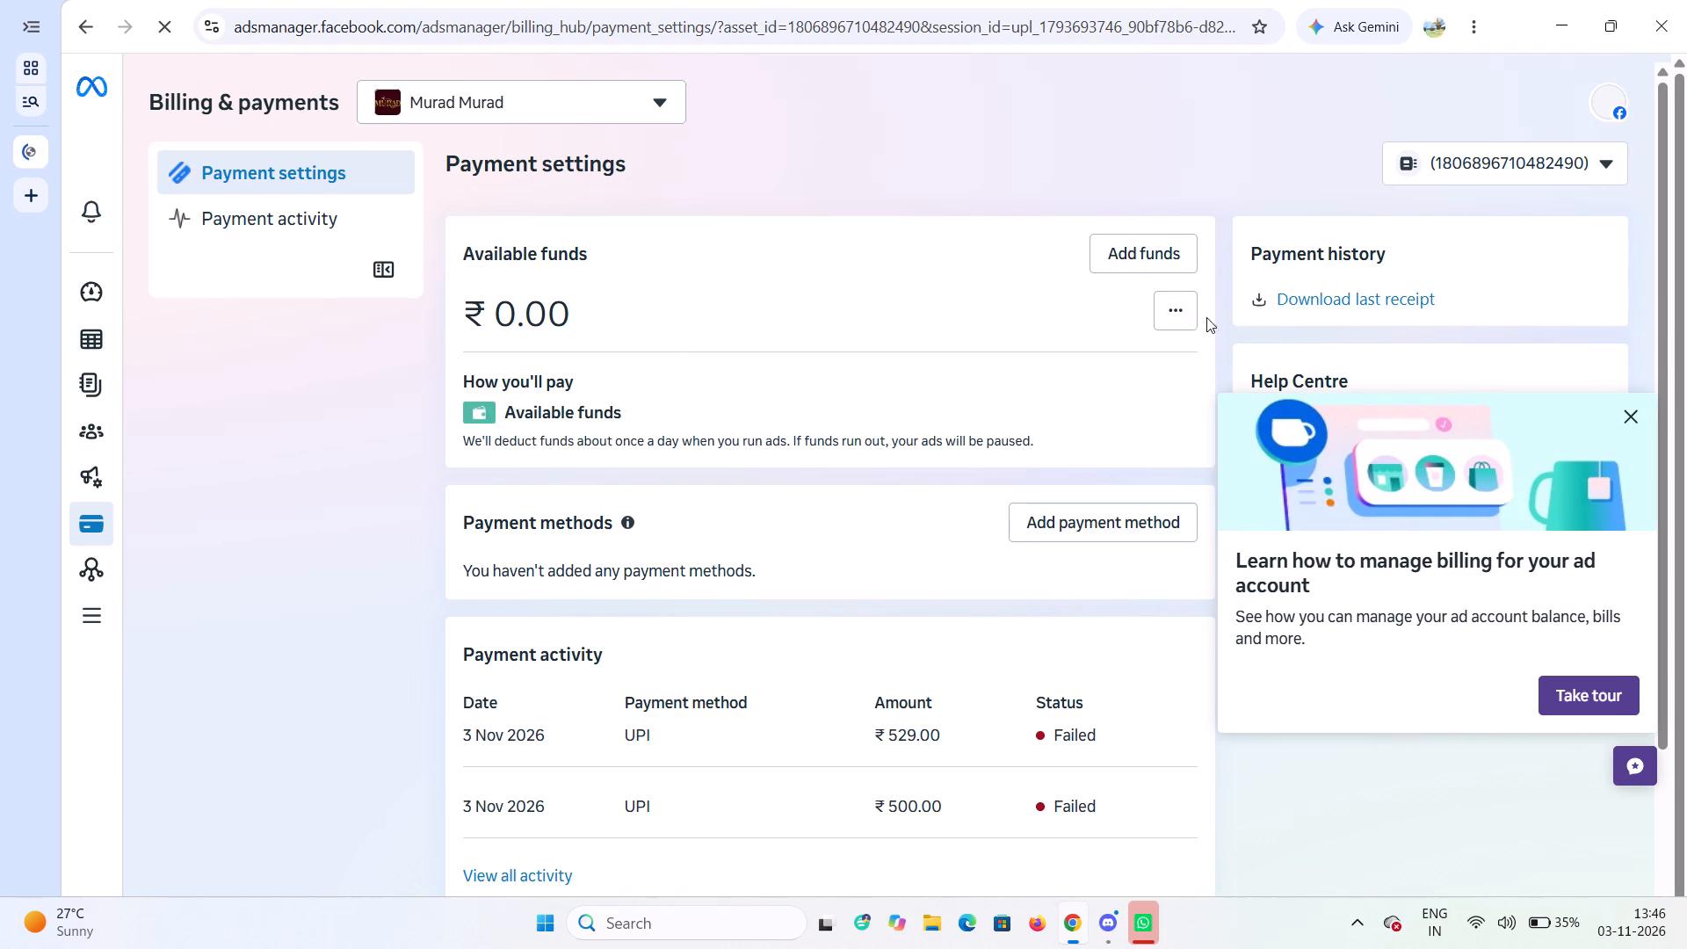
Start adding funds to the ad account with UPI as the payment method and an amount of ₹550.00, and proceed to payment.
{"action": "left_click", "coordinate": [1117, 257]}
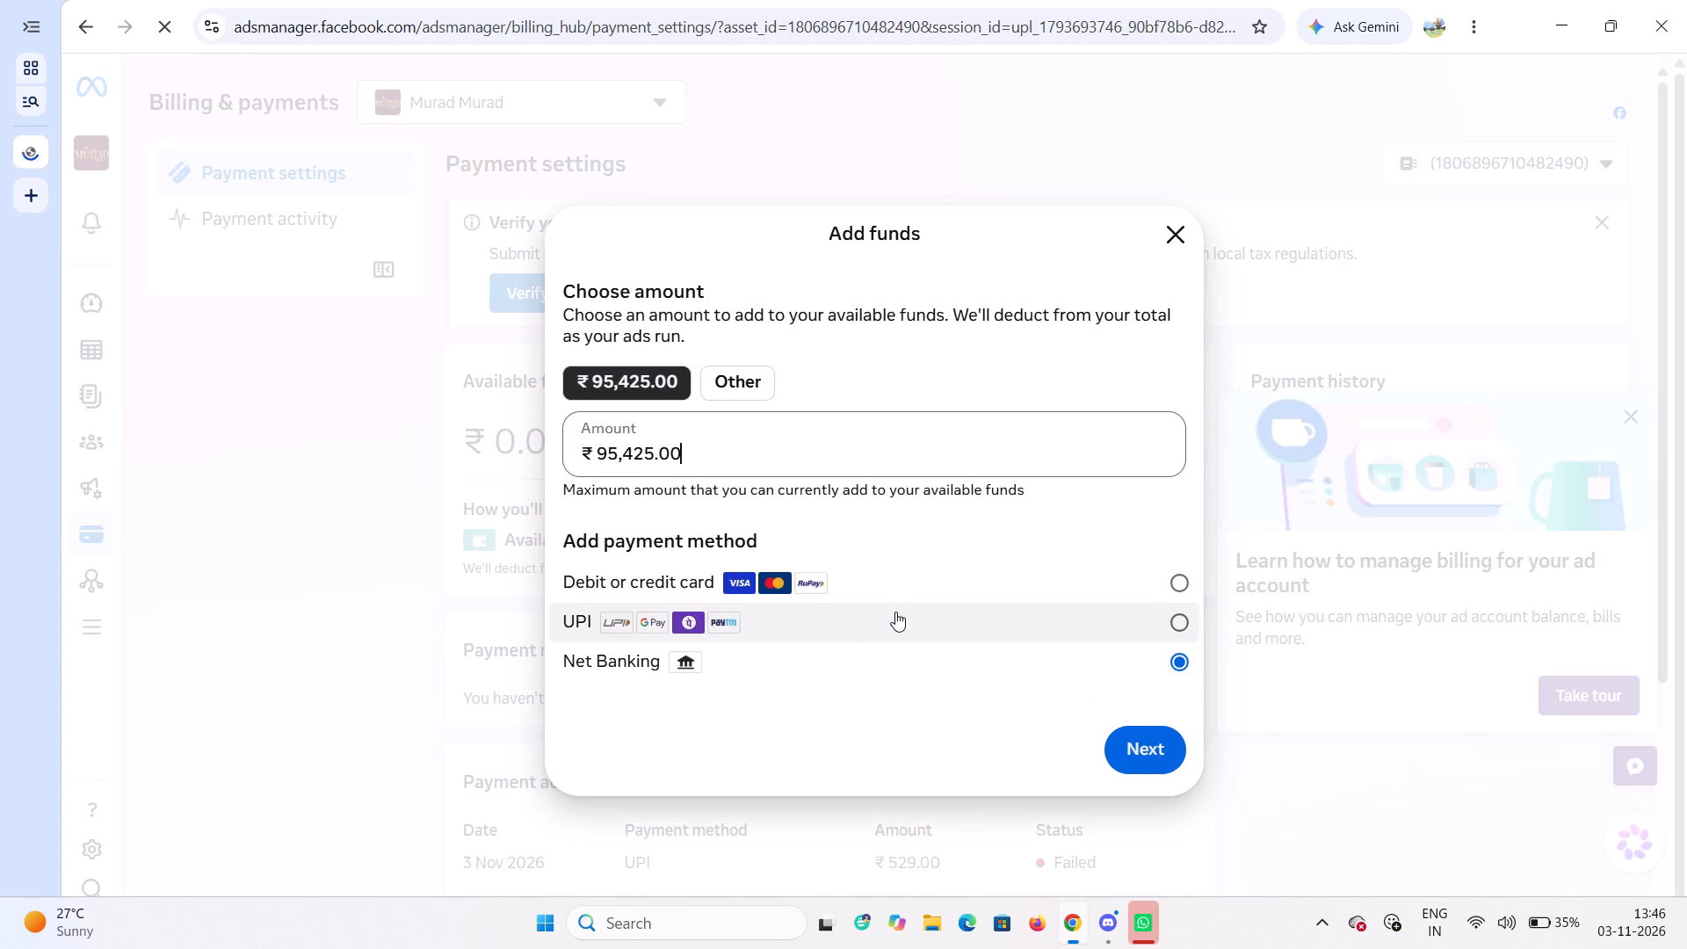
{"action": "left_click", "coordinate": [890, 611]}
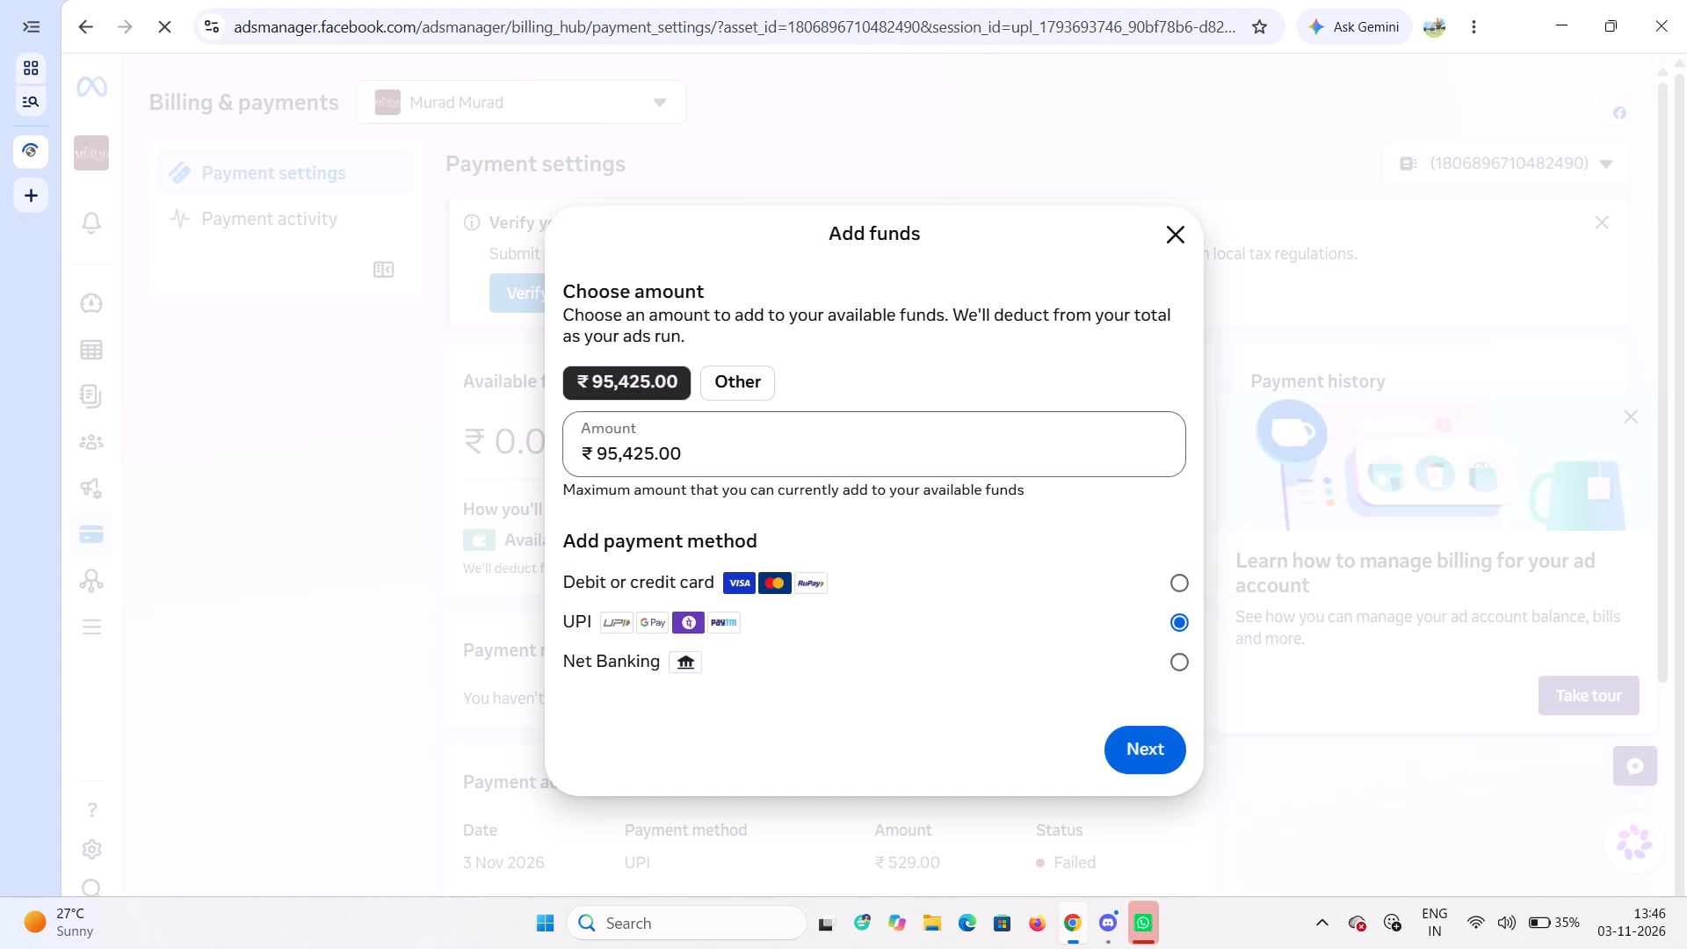
{"action": "left_click", "coordinate": [780, 454]}
{"action": "key", "text": "BackSpace"}
{"action": "key", "text": "BackSpace"}
{"action": "key", "text": "BackSpace"}
{"action": "key", "text": "BackSpace"}
{"action": "key", "text": "BackSpace"}
{"action": "key", "text": "BackSpace"}
{"action": "key", "text": "BackSpace"}
{"action": "key", "text": "BackSpace"}
{"action": "key", "text": "BackSpace"}
{"action": "key", "text": "BackSpace"}
{"action": "key", "text": "BackSpace"}
{"action": "key", "text": "BackSpace"}
{"action": "key", "text": "BackSpace"}
{"action": "key", "text": "BackSpace"}
{"action": "key", "text": "BackSpace"}
{"action": "key", "text": "BackSpace"}
{"action": "key", "text": "BackSpace"}
{"action": "key", "text": "BackSpace"}
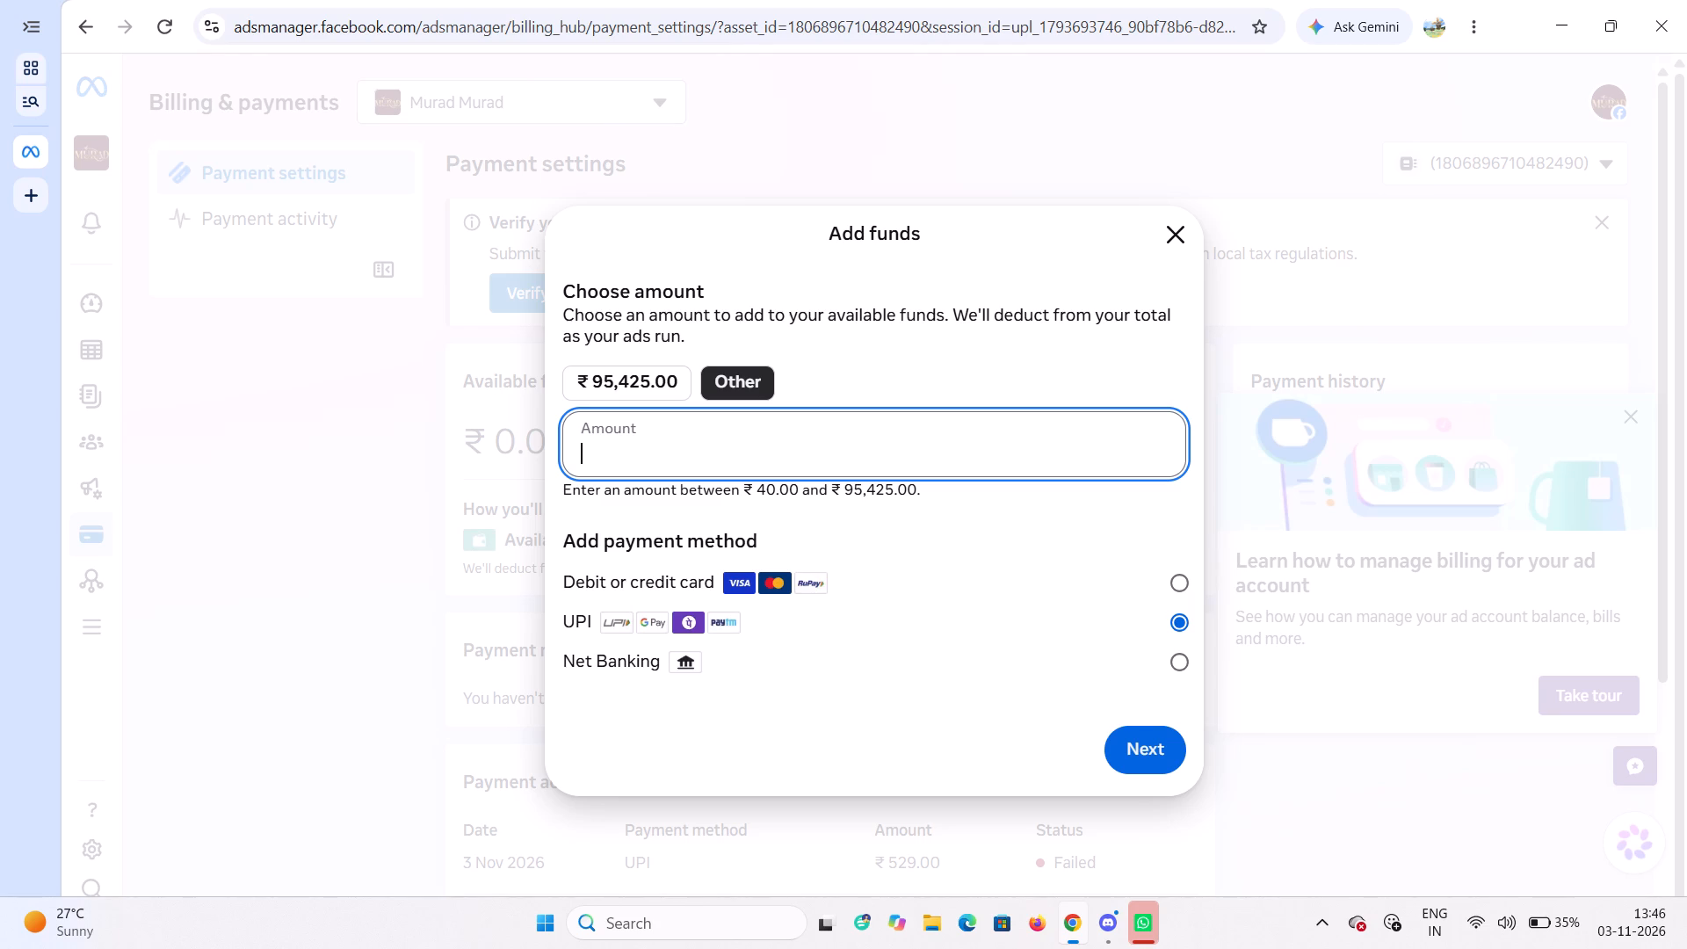
{"action": "key", "text": "6"}
{"action": "type", "text": "00"}
{"action": "key", "text": "BackSpace"}
{"action": "key", "text": "BackSpace"}
{"action": "key", "text": "BackSpace"}
{"action": "type", "text": "550"}
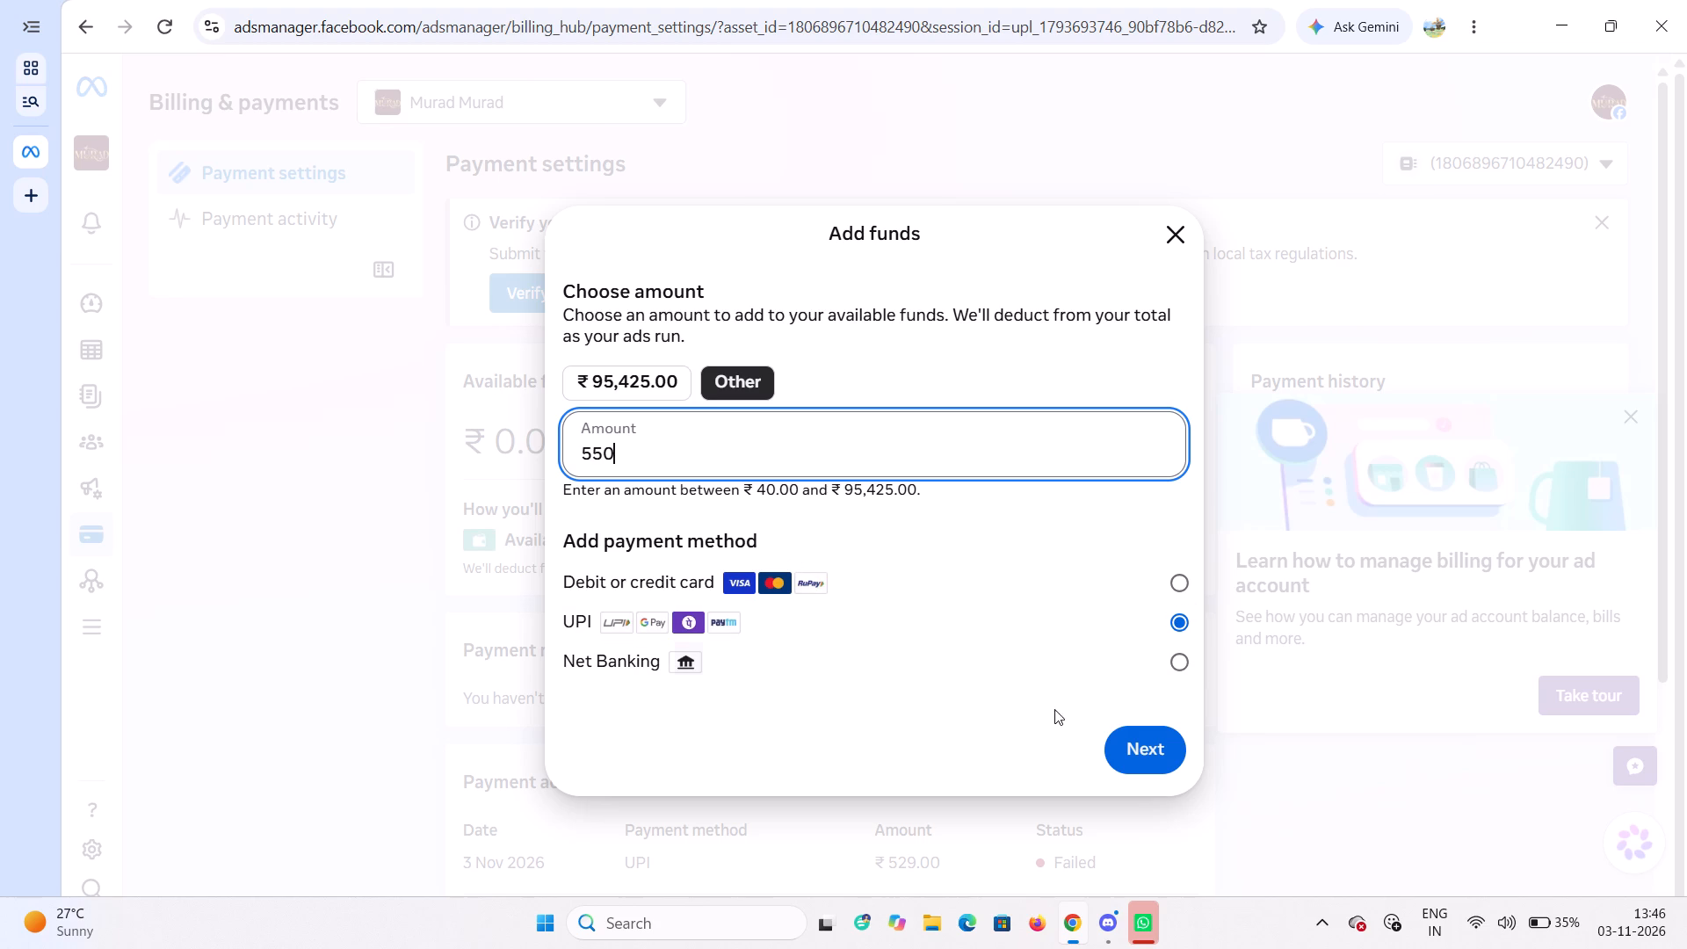
{"action": "left_click", "coordinate": [1119, 743]}
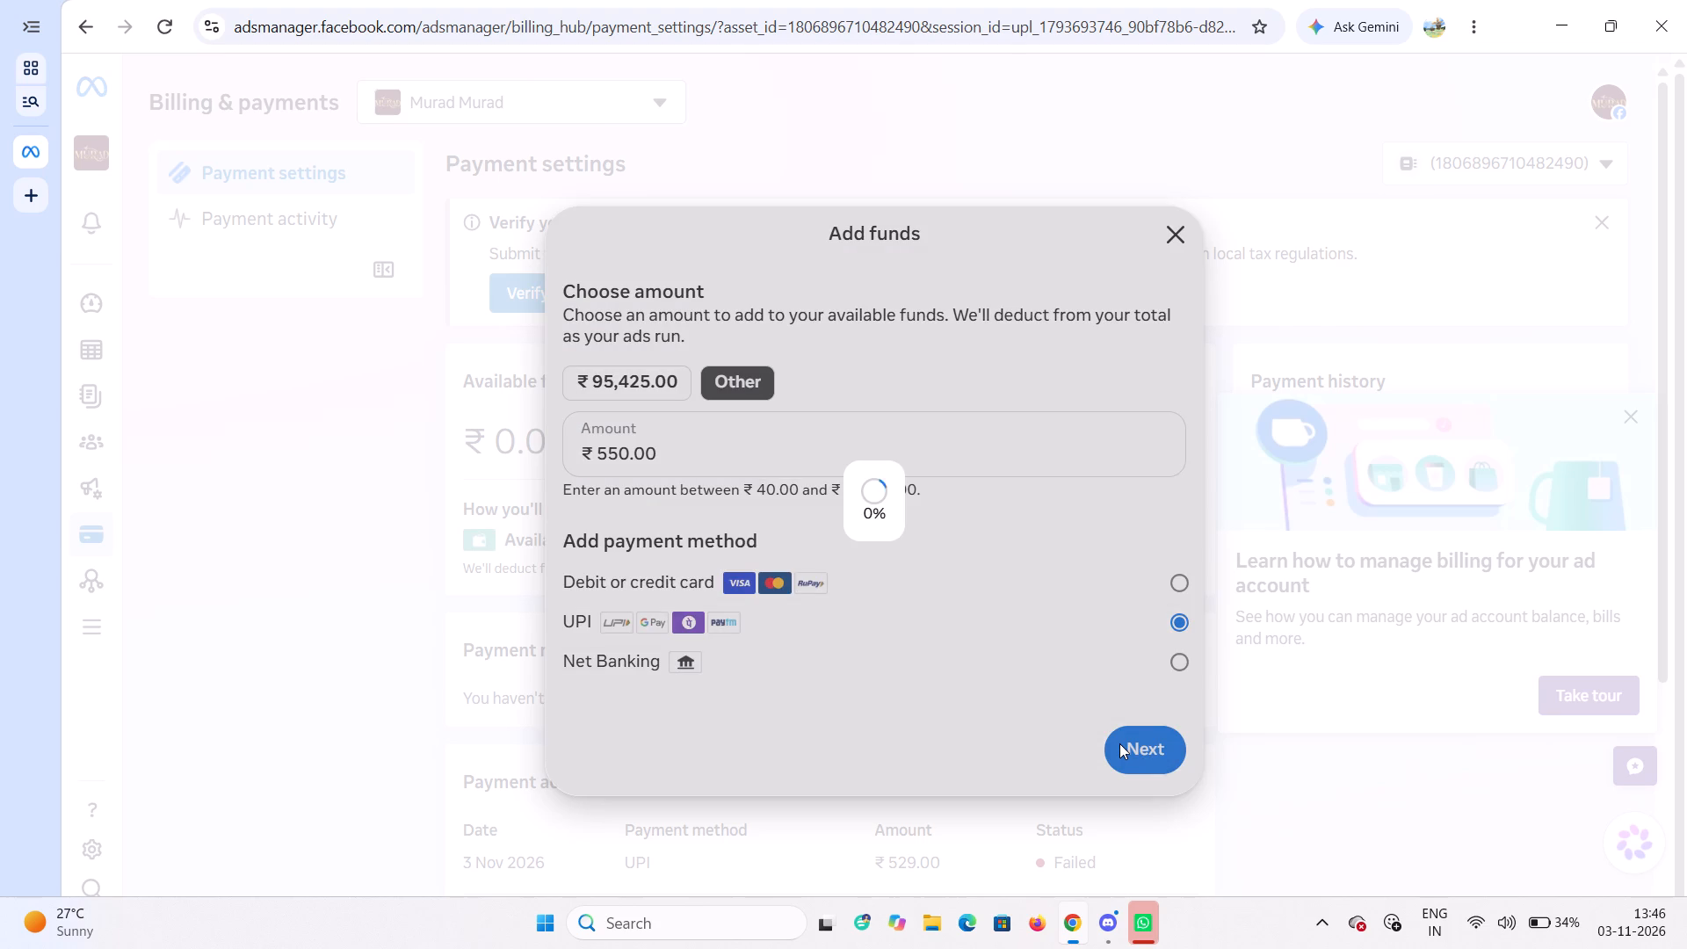
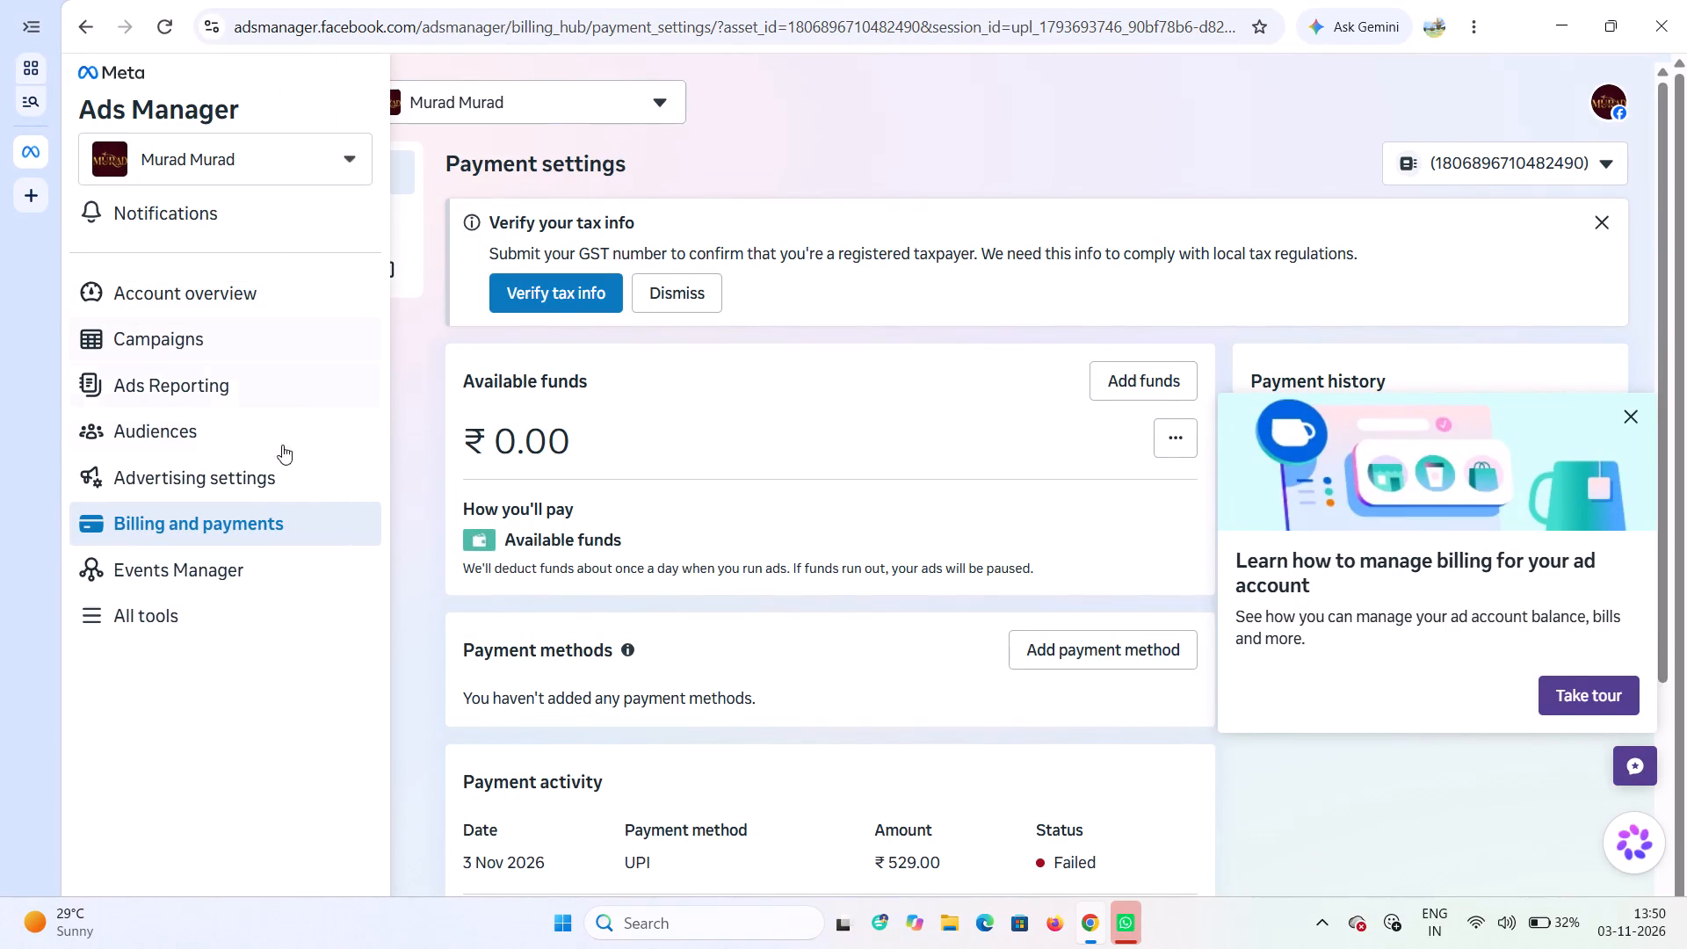
Dismiss the tax info verification notice in the ad account's payment settings.
{"action": "left_click", "coordinate": [677, 296]}
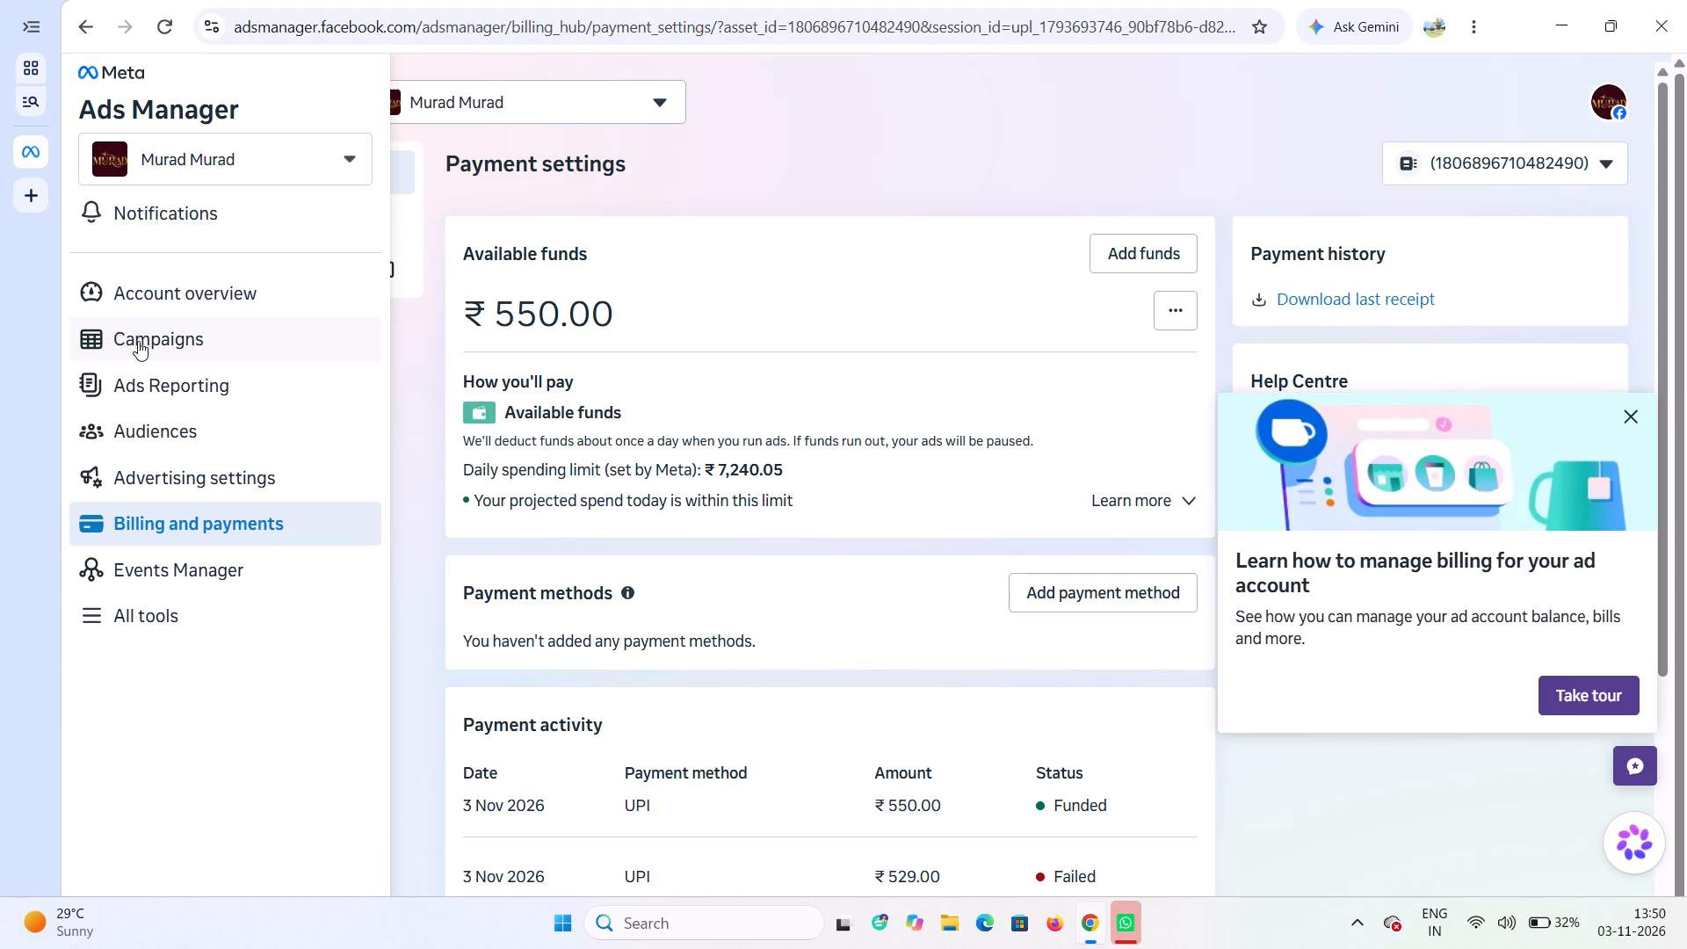
Return to the campaigns list and start reviewing the JOB1 campaign's draft items for publishing.
{"action": "left_click", "coordinate": [144, 344]}
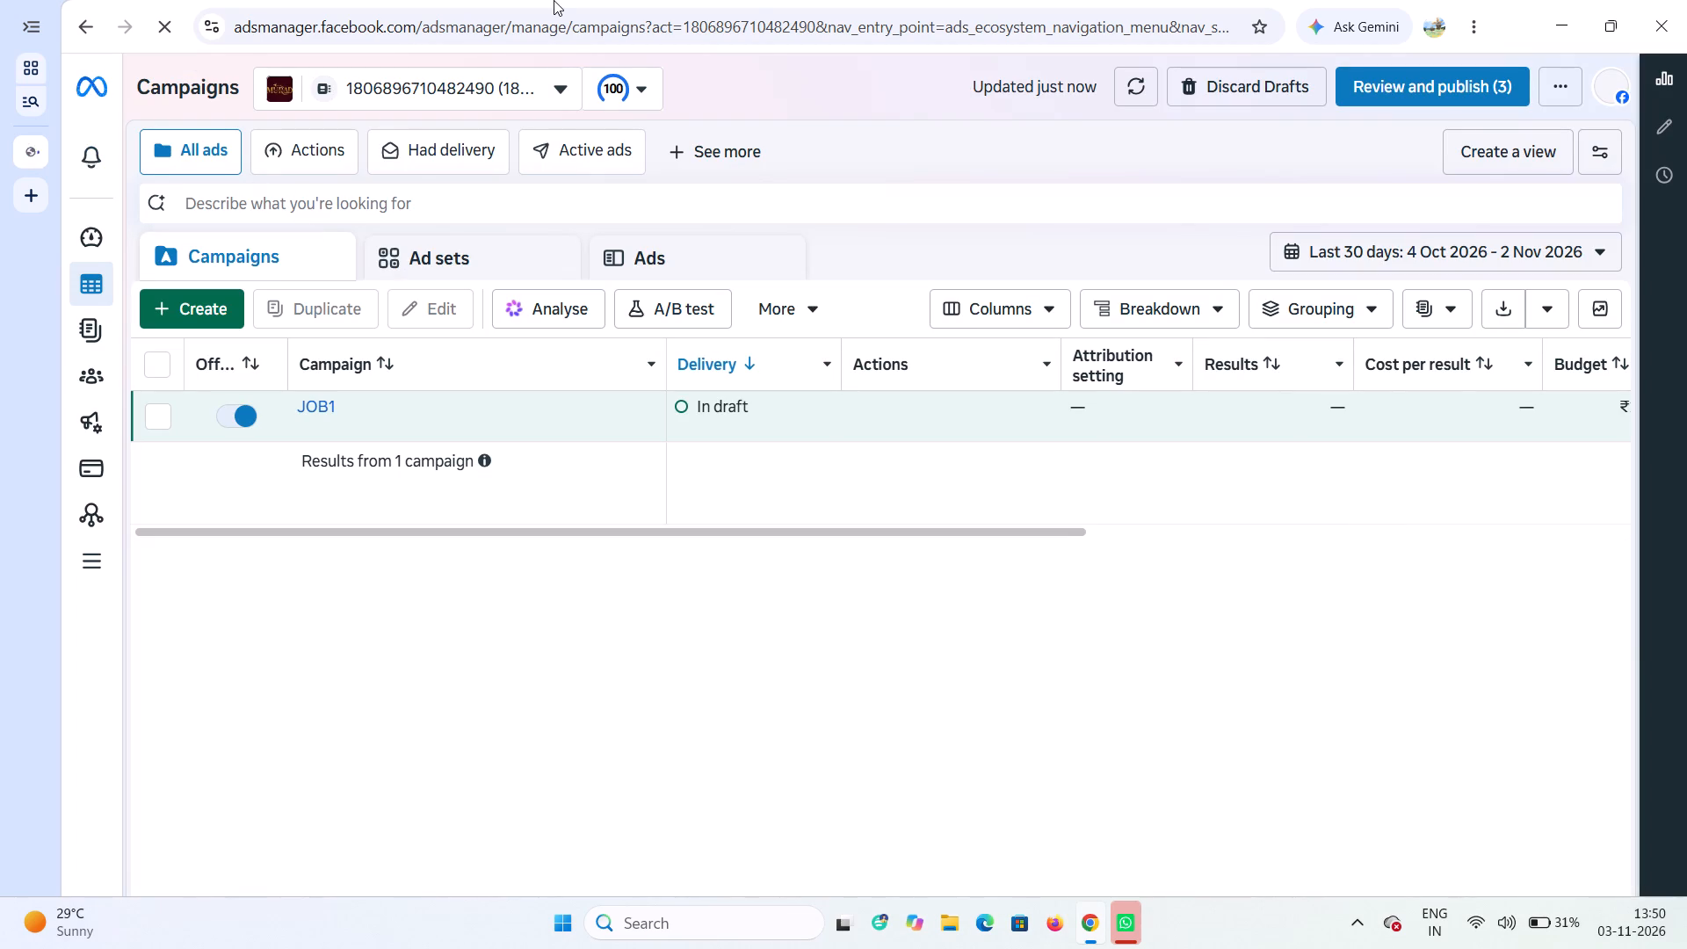
{"action": "left_click", "coordinate": [1470, 72]}
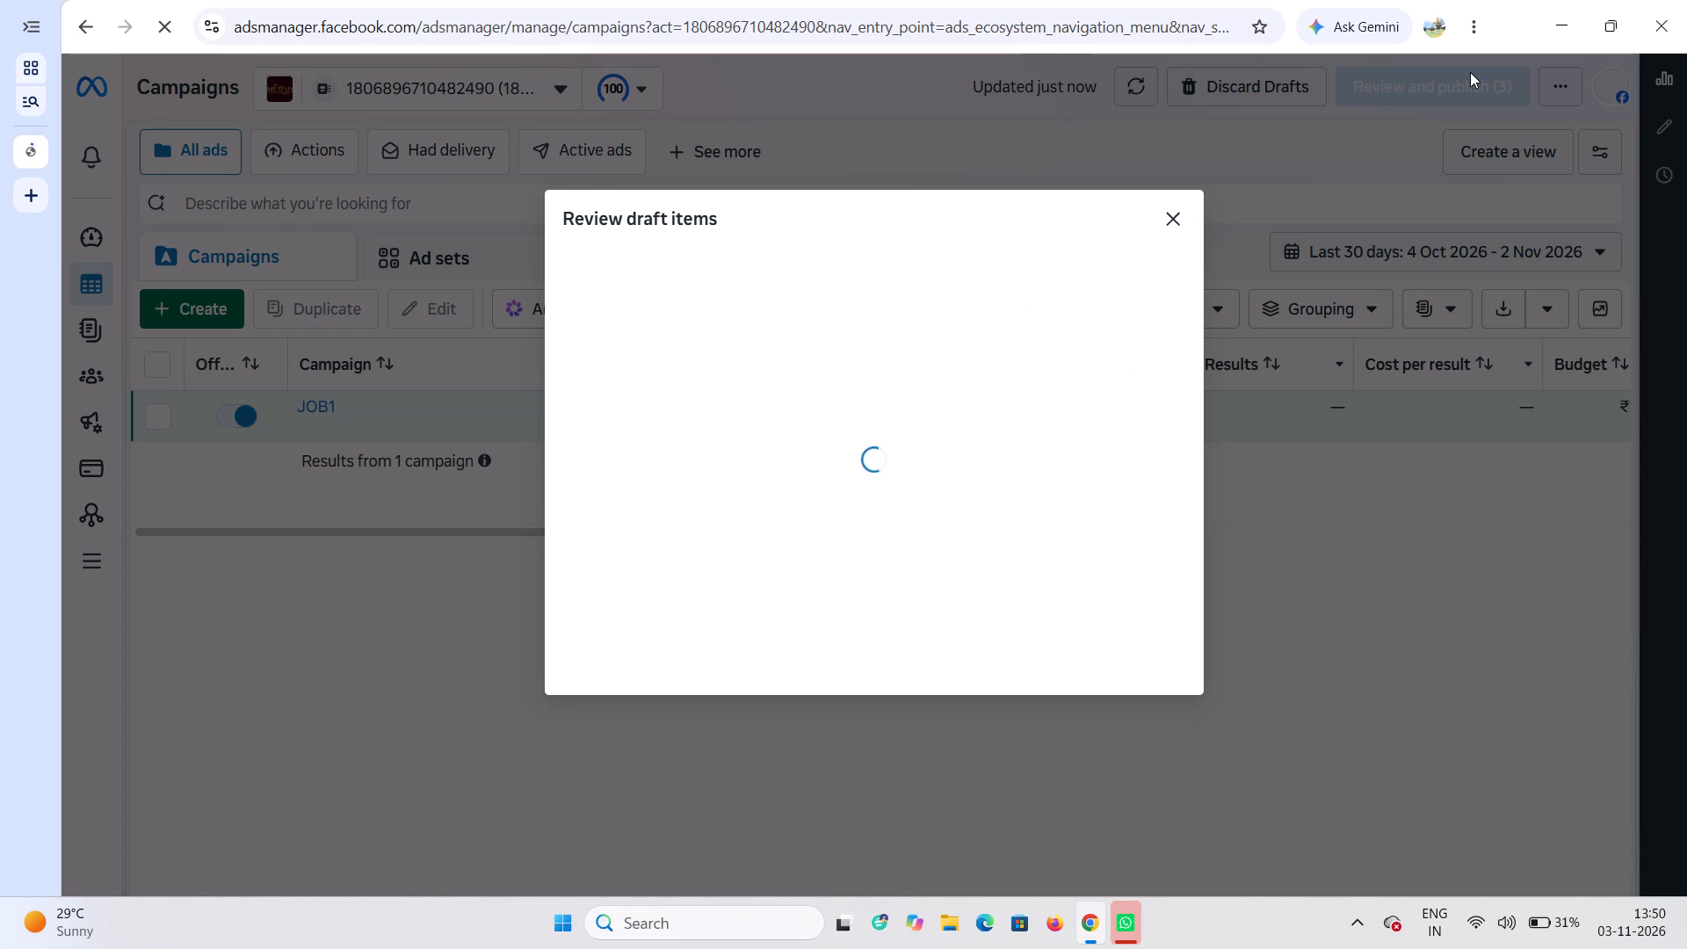
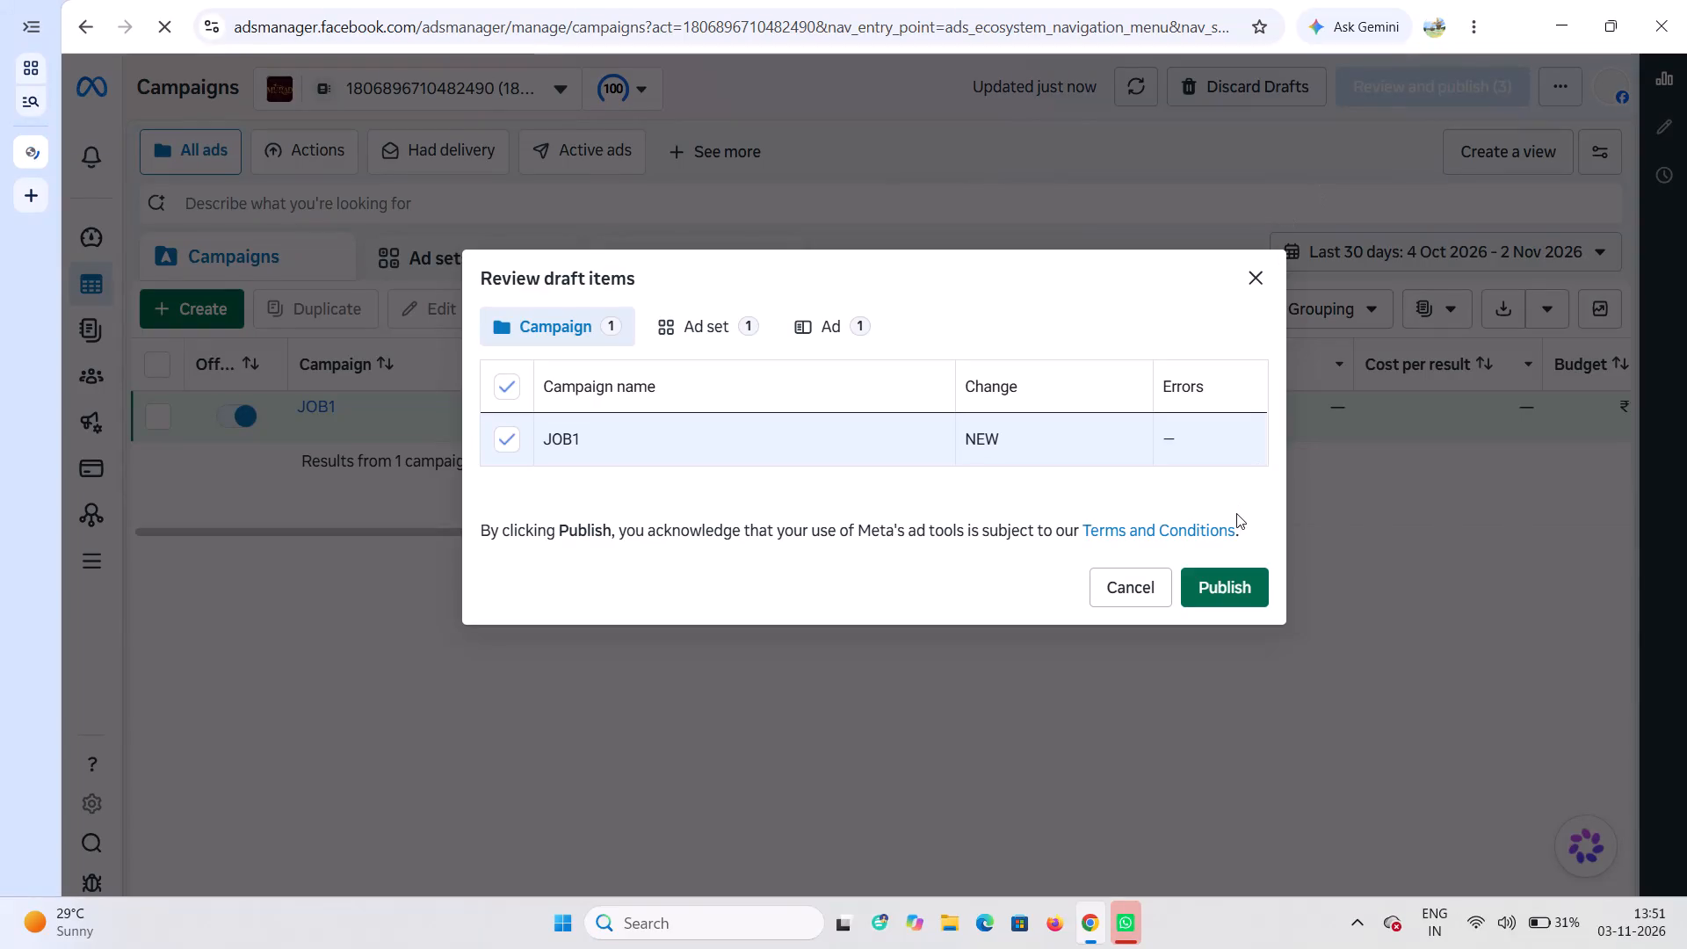
Publish the JOB1 campaign together with its draft ad set and ad, and dismiss the energy saver notification.
{"action": "left_click", "coordinate": [1214, 583]}
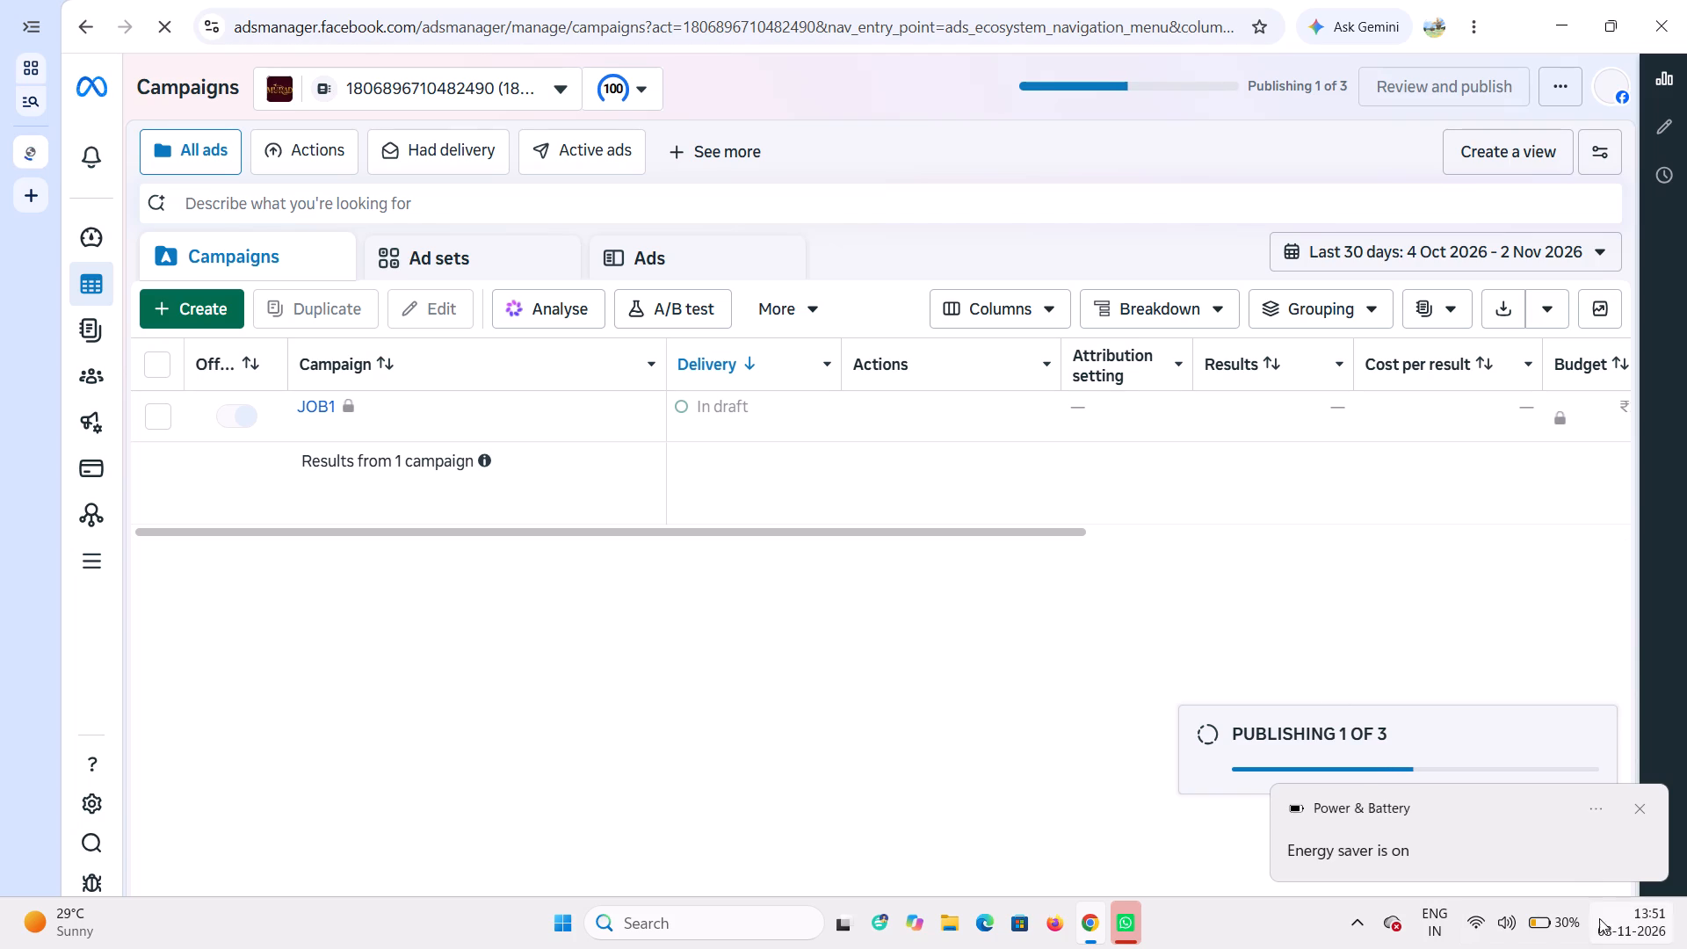
{"action": "left_click", "coordinate": [1640, 812]}
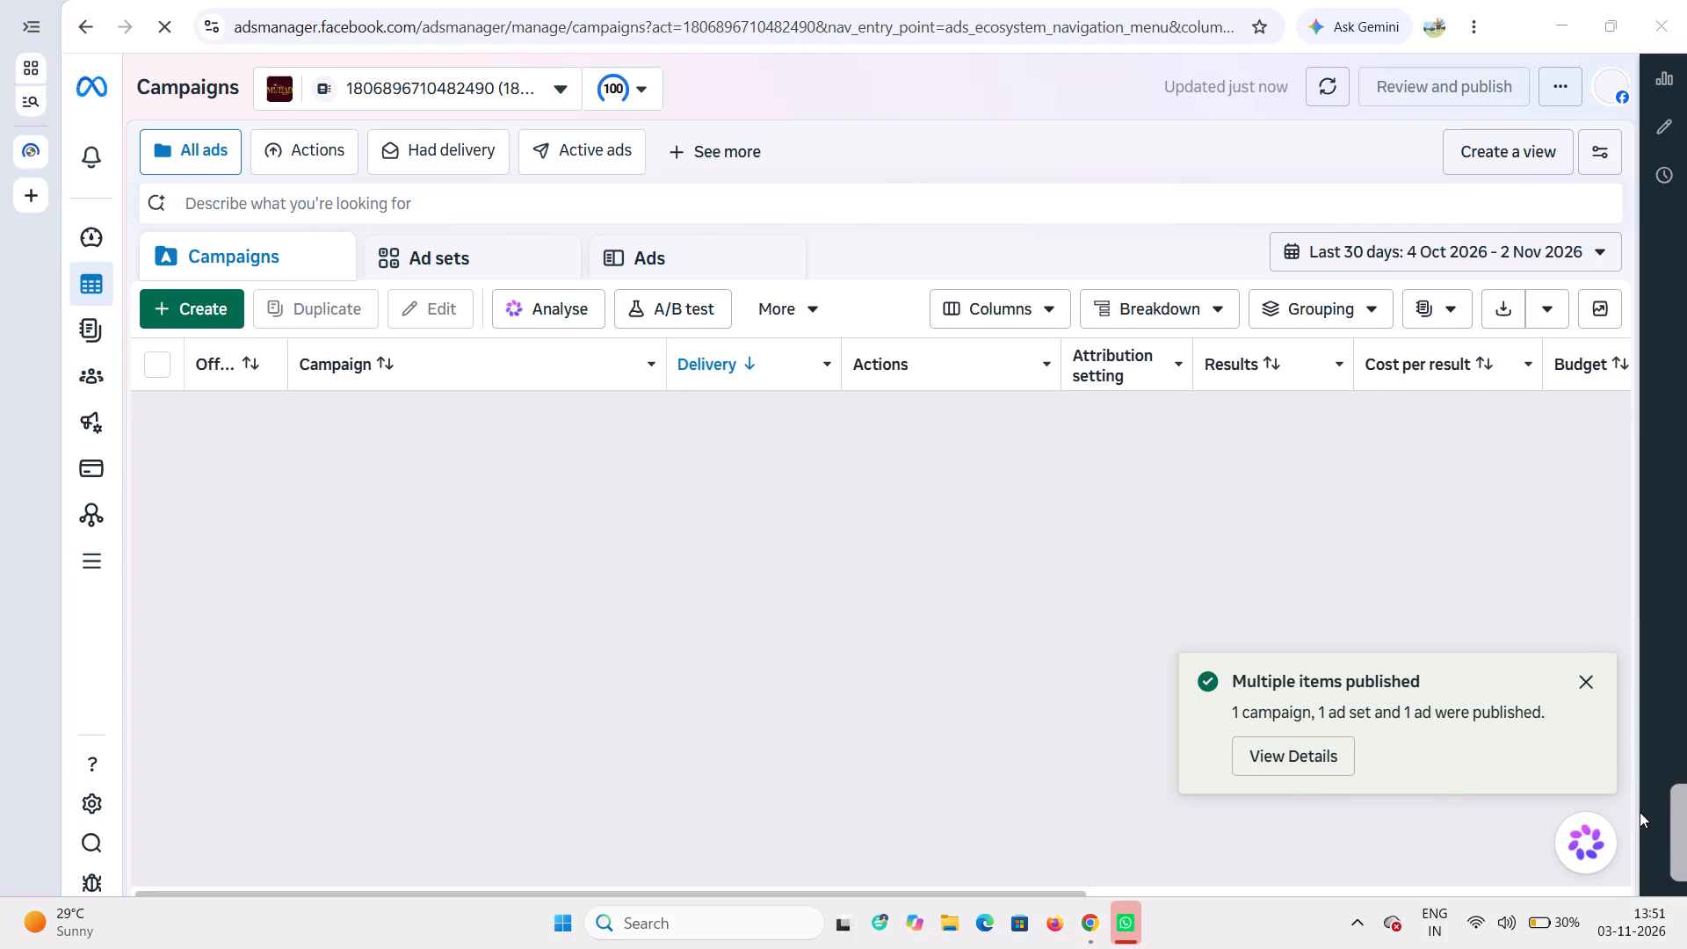
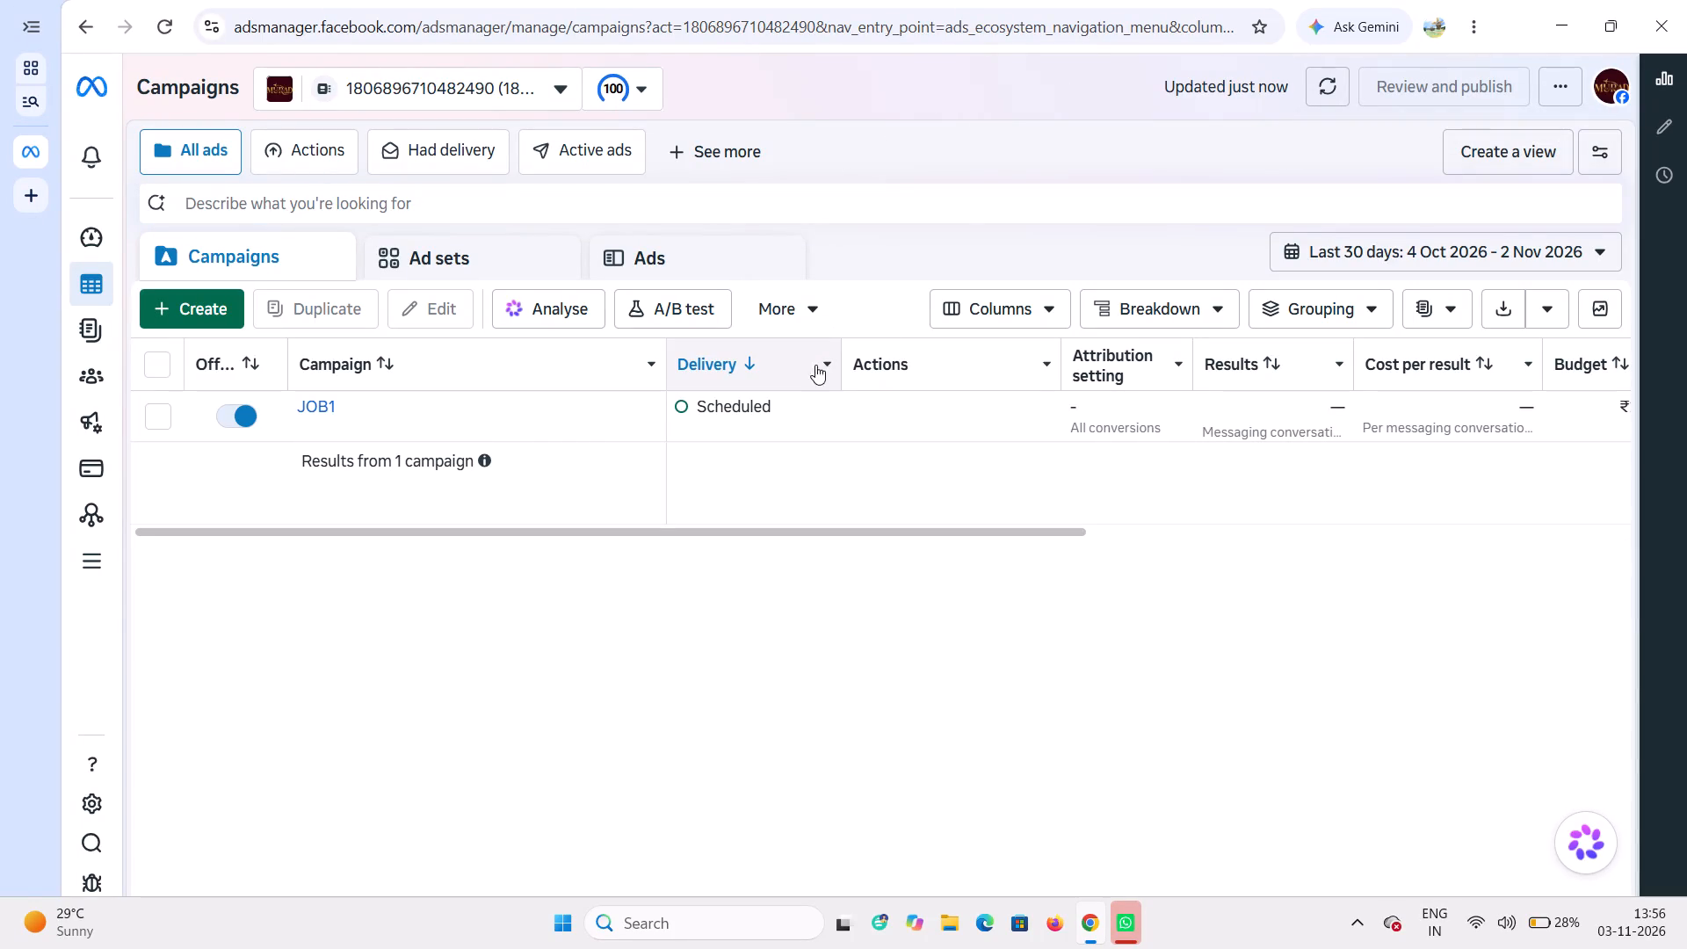
Select the JOB1 campaign and reverse the sort order of the Delivery column.
{"action": "left_click", "coordinate": [754, 408]}
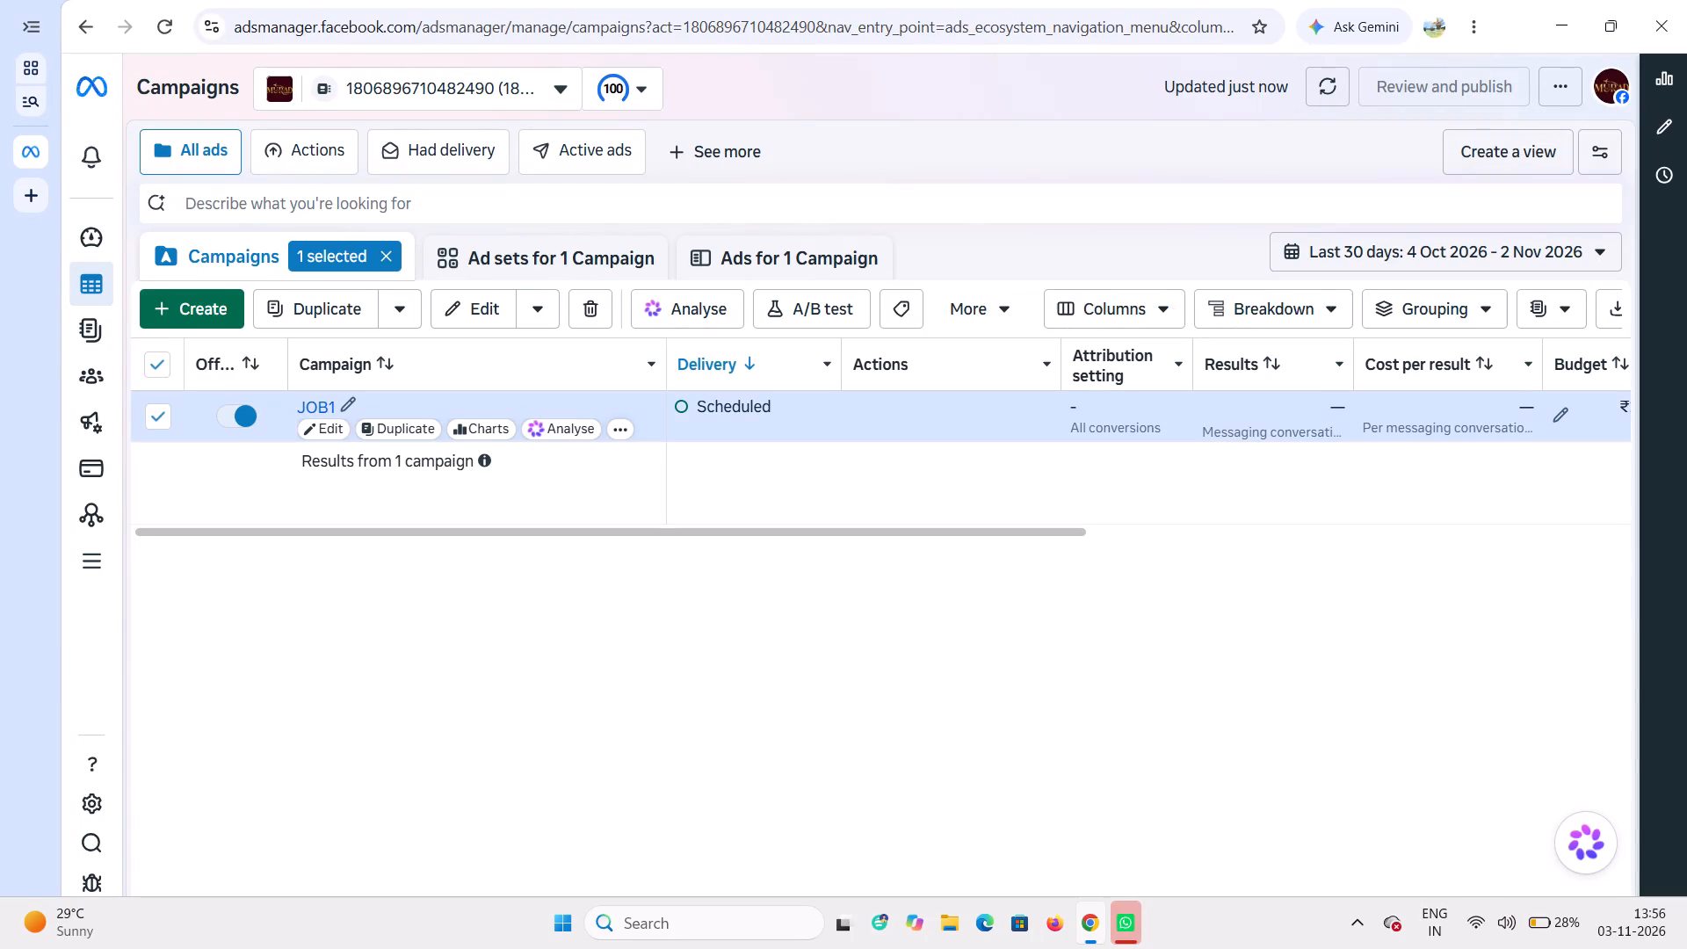
{"action": "left_click", "coordinate": [754, 408]}
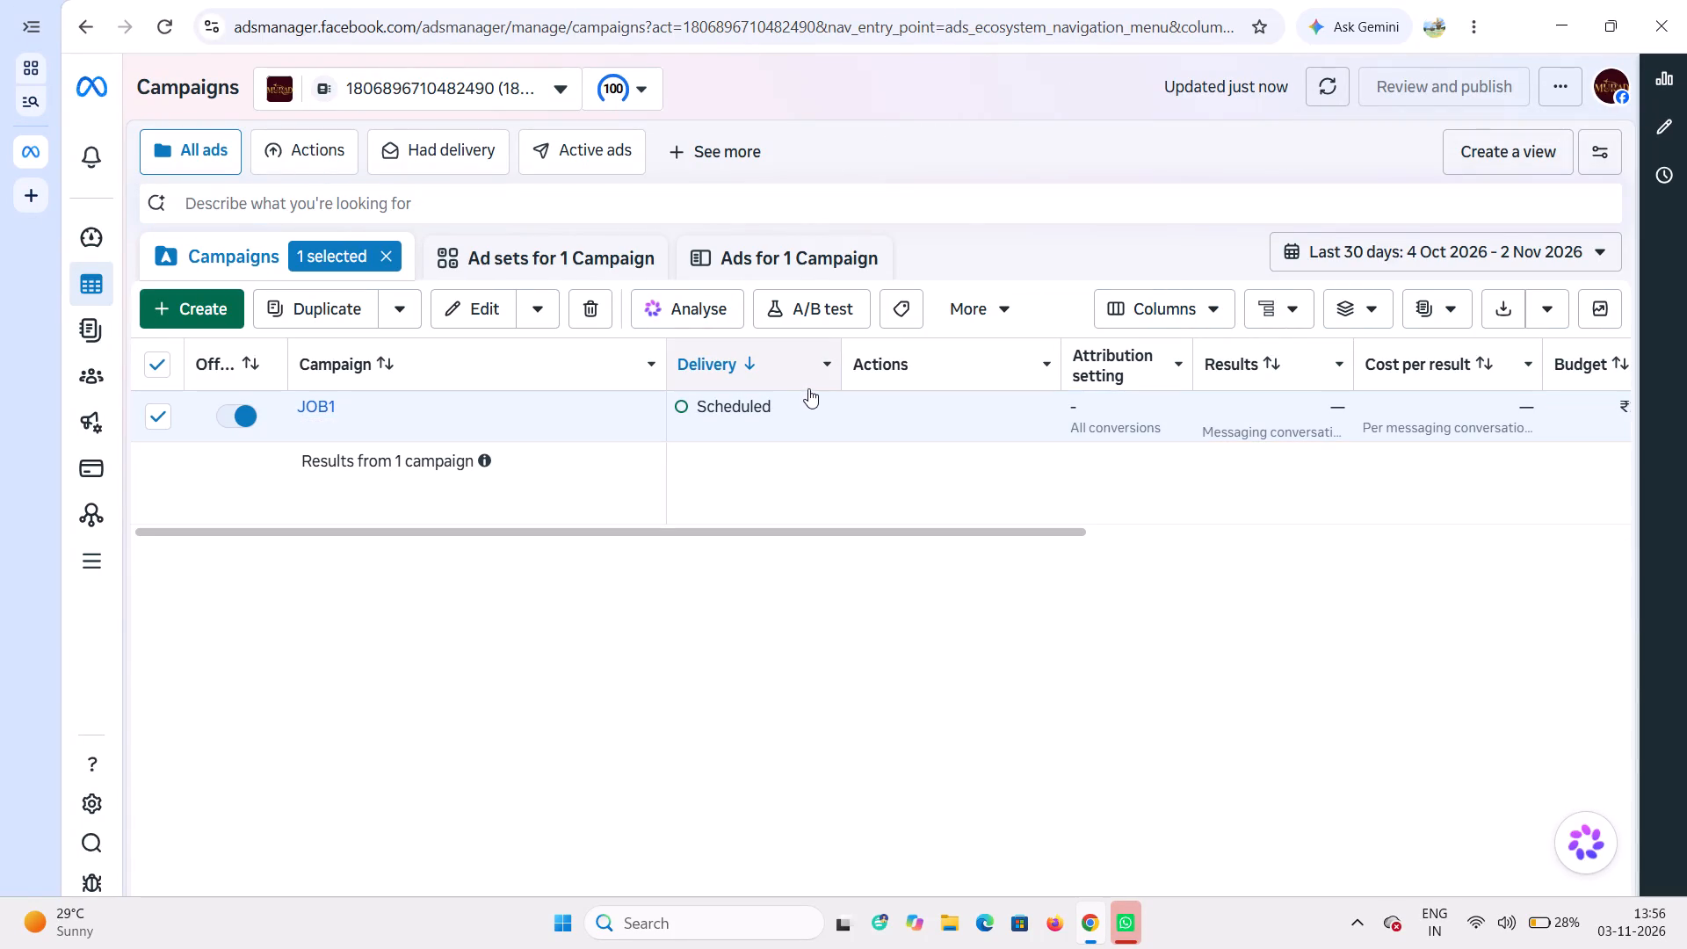
{"action": "left_click", "coordinate": [817, 374]}
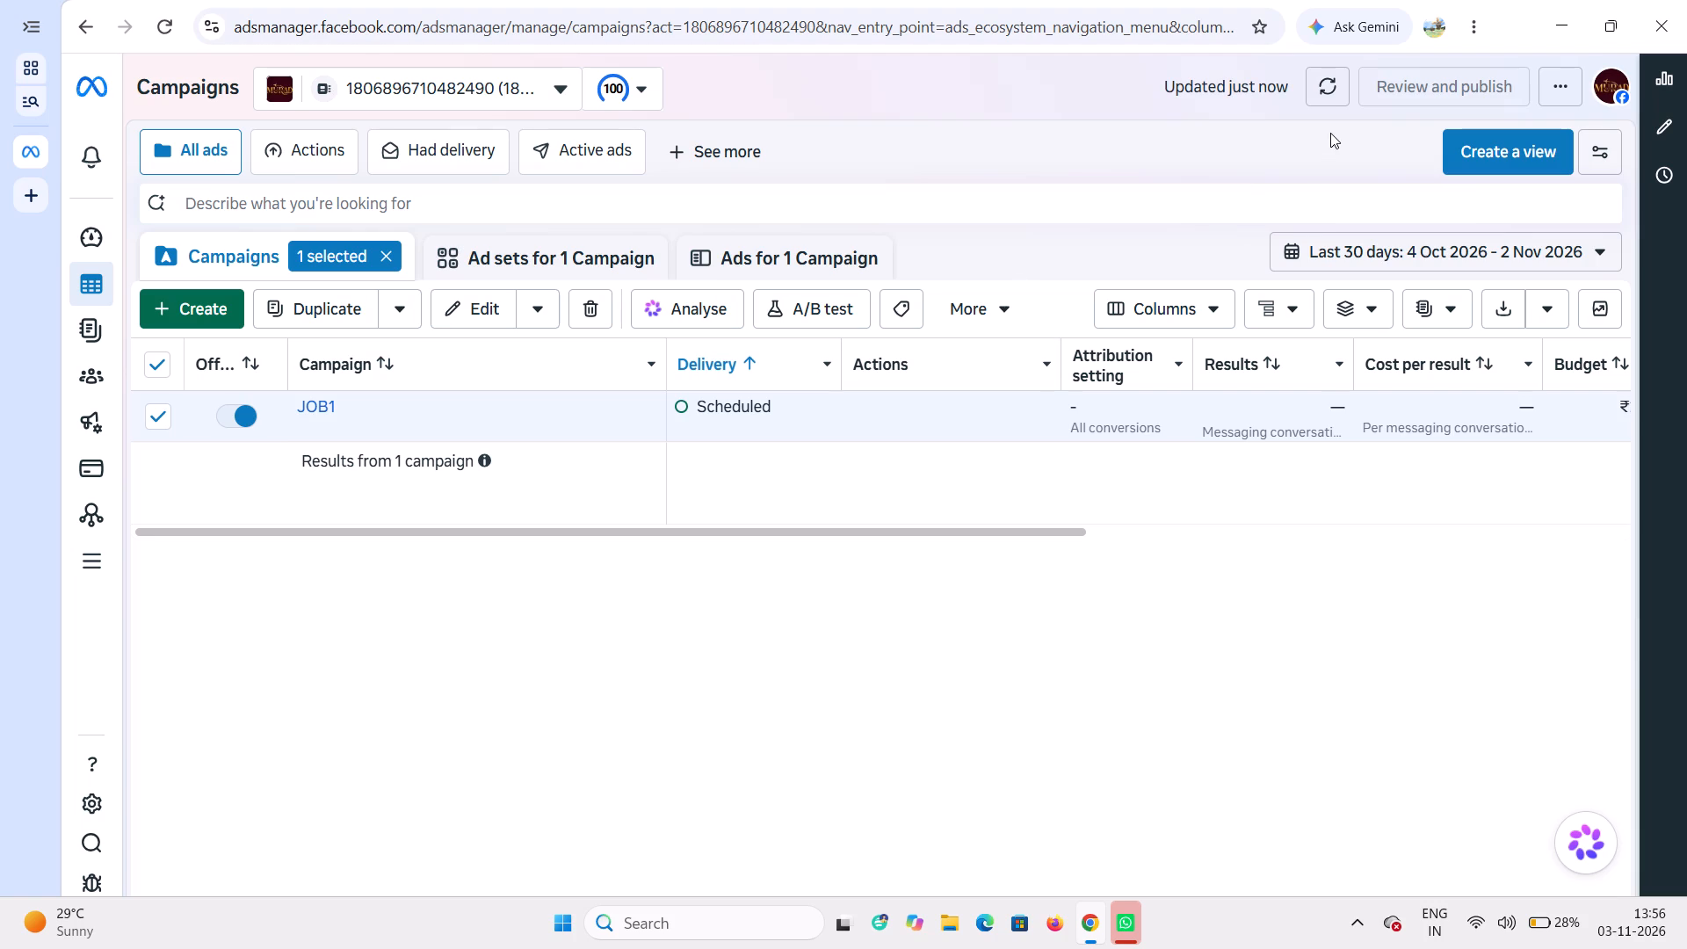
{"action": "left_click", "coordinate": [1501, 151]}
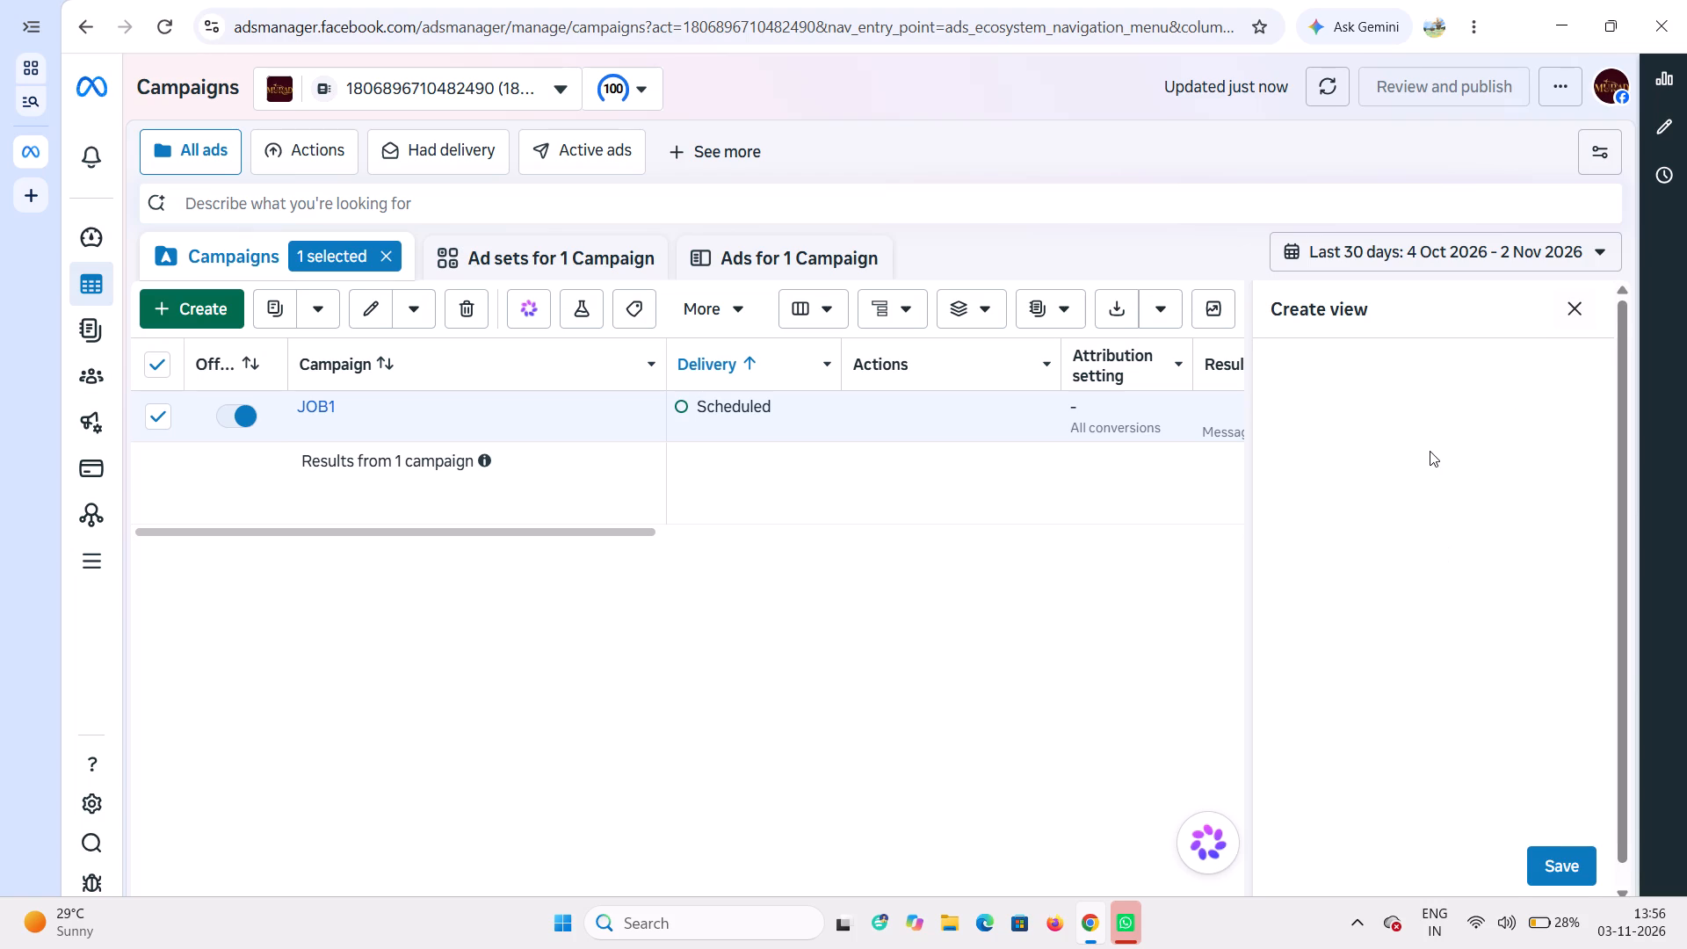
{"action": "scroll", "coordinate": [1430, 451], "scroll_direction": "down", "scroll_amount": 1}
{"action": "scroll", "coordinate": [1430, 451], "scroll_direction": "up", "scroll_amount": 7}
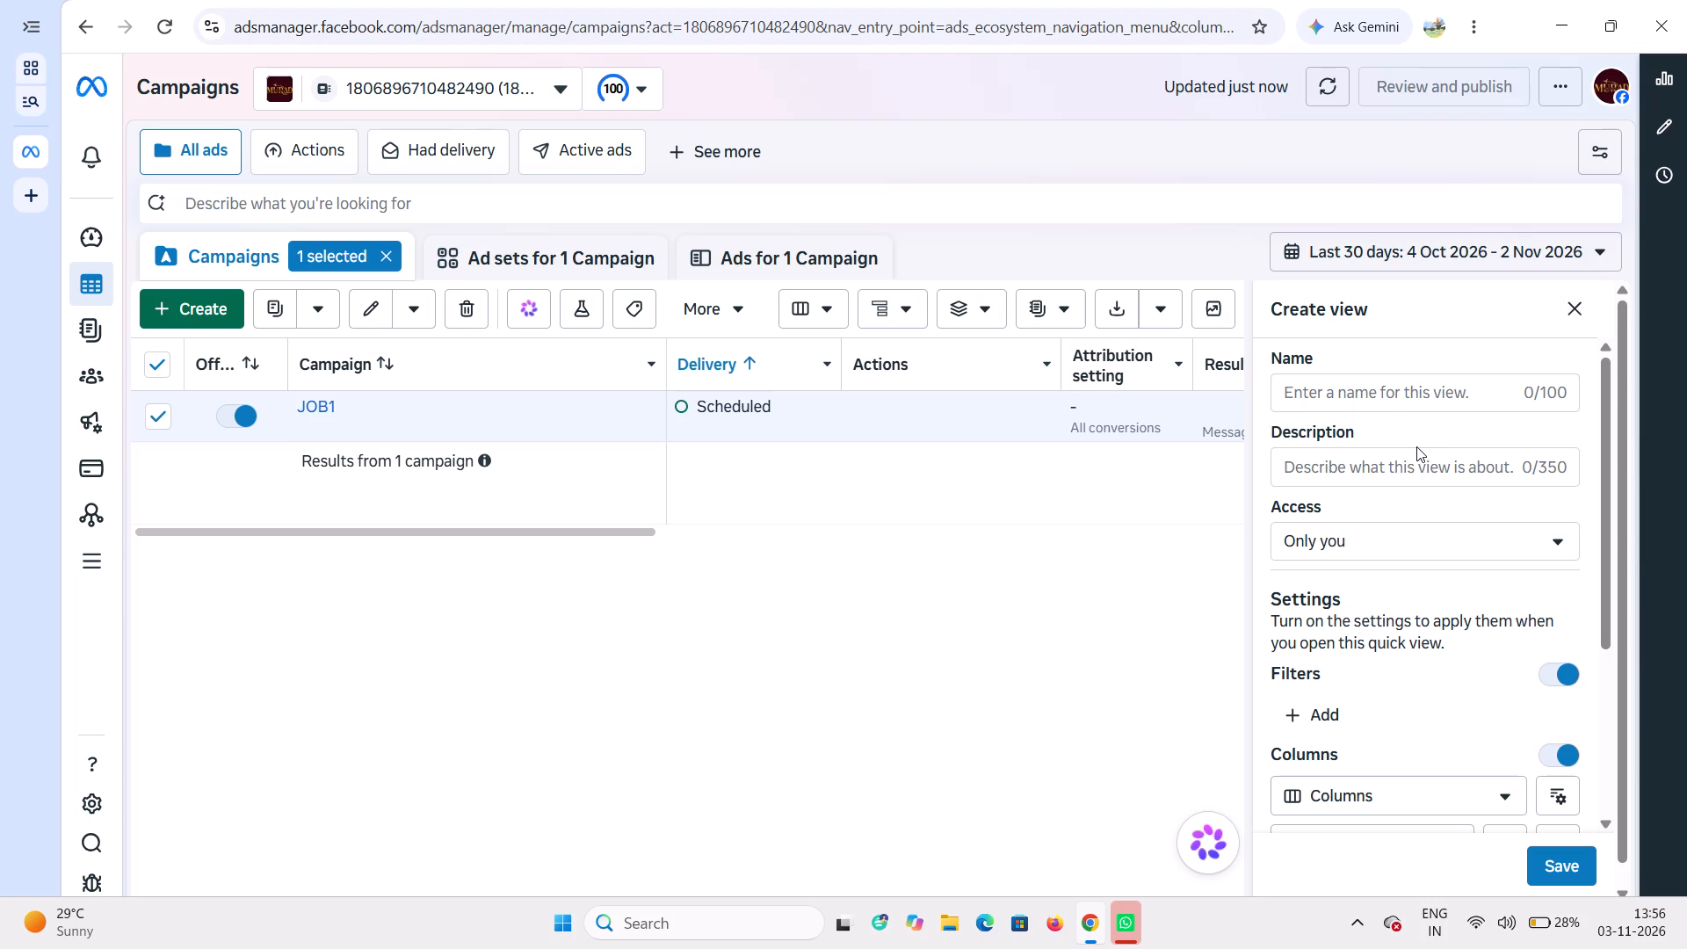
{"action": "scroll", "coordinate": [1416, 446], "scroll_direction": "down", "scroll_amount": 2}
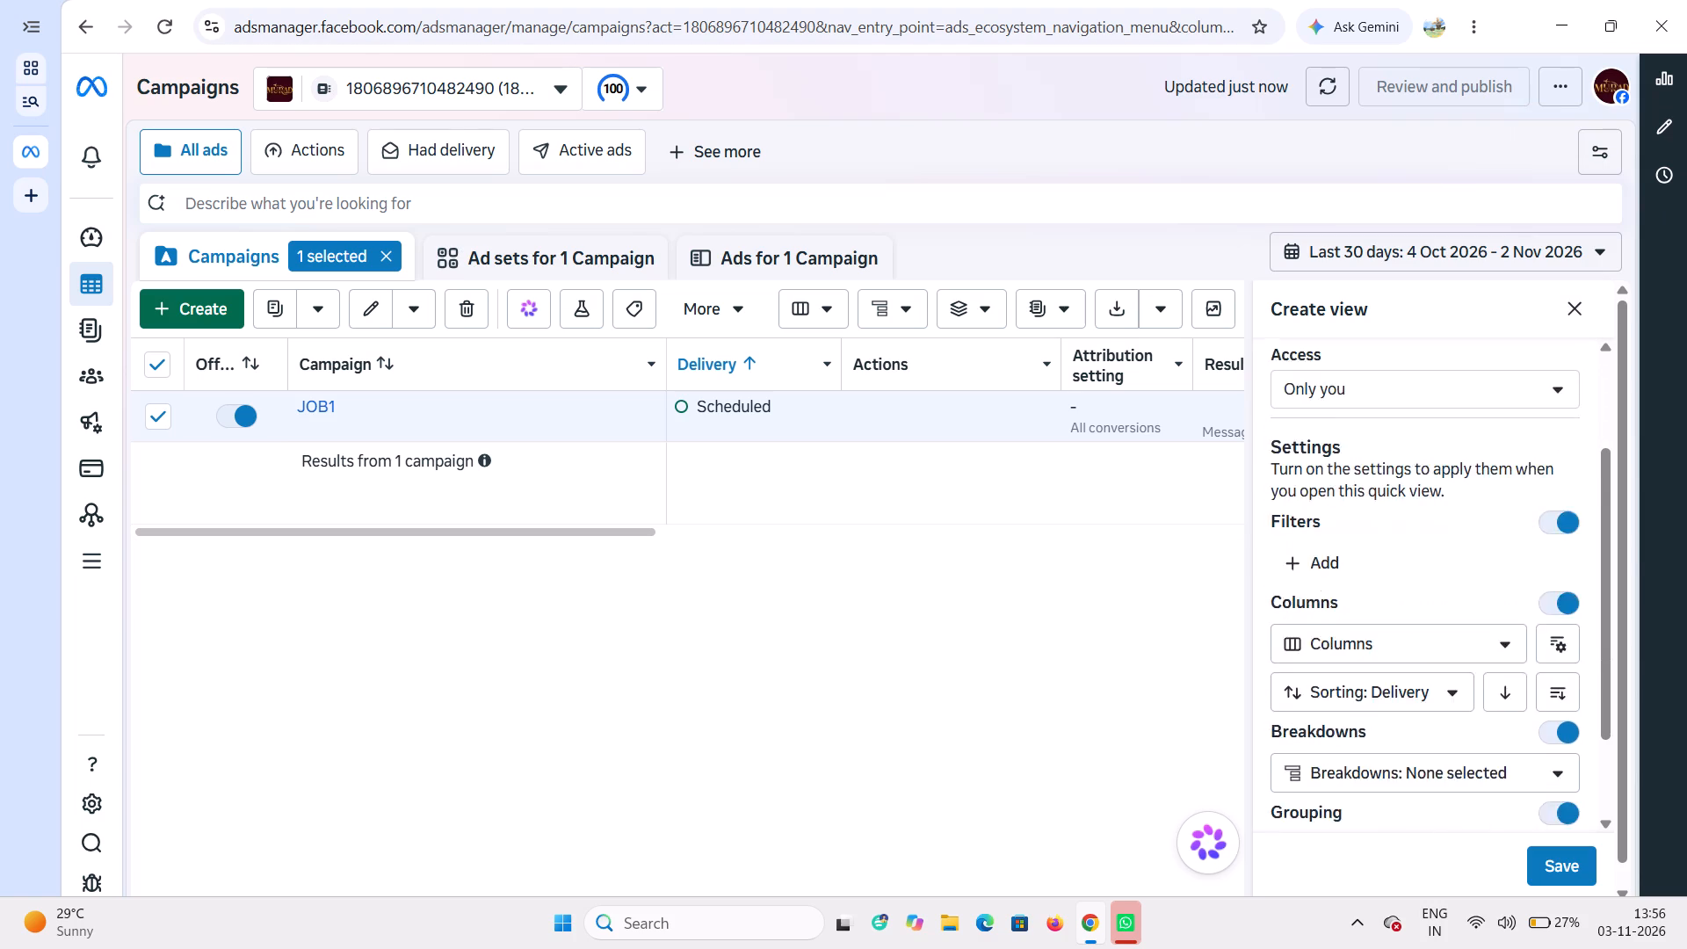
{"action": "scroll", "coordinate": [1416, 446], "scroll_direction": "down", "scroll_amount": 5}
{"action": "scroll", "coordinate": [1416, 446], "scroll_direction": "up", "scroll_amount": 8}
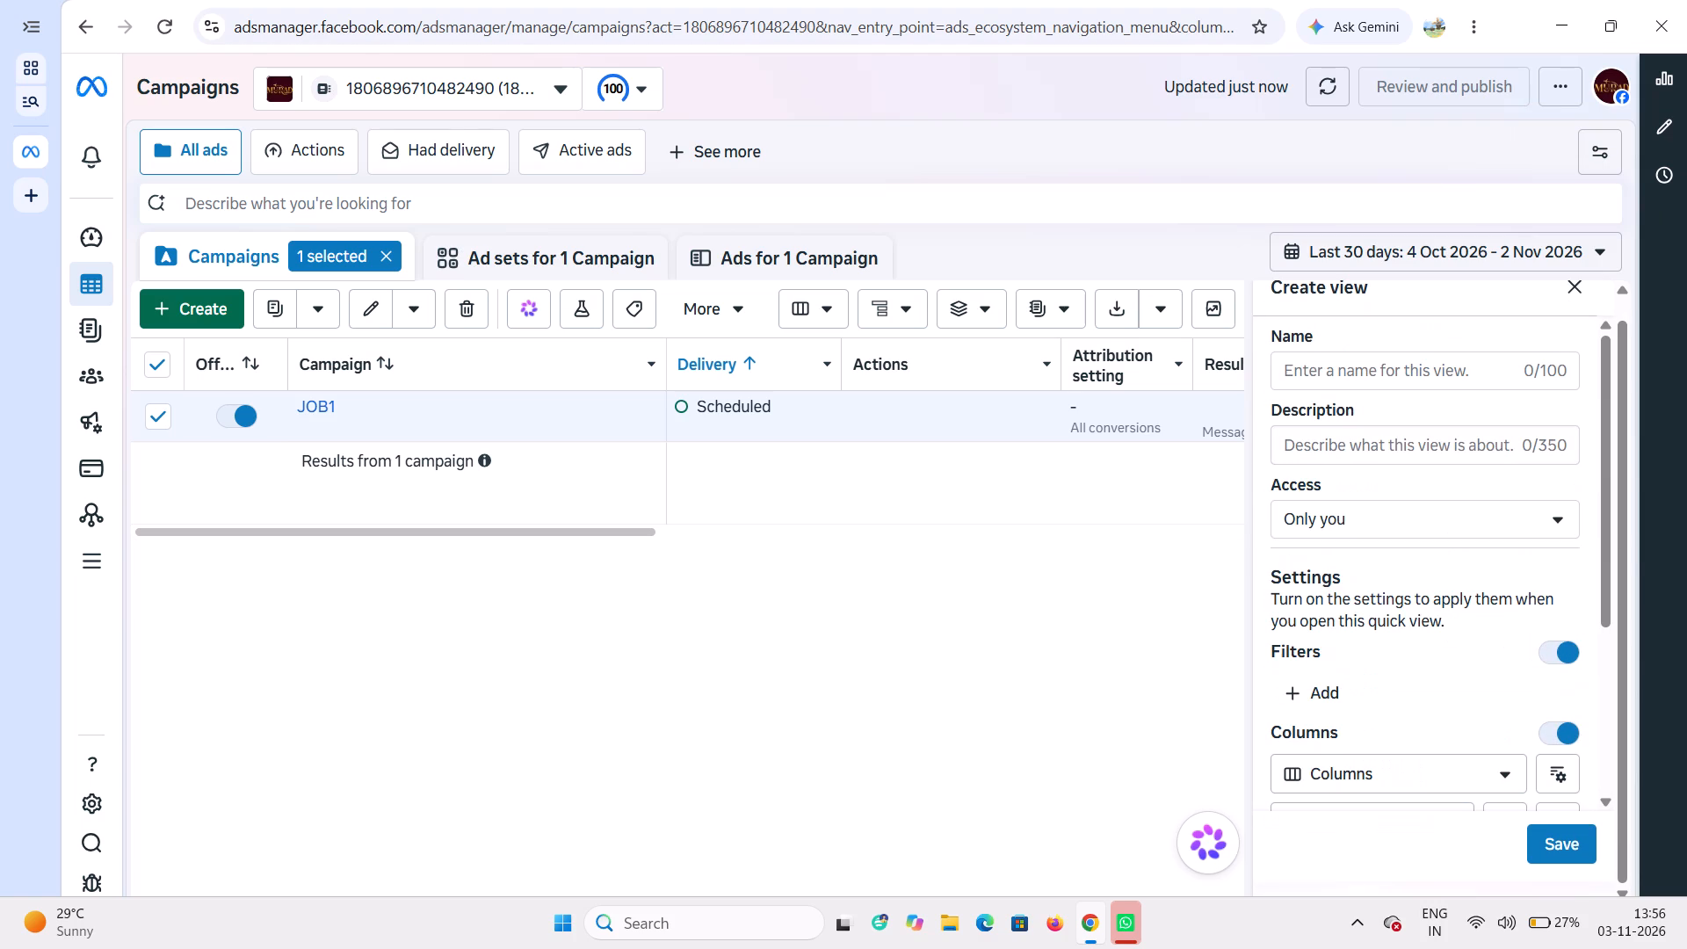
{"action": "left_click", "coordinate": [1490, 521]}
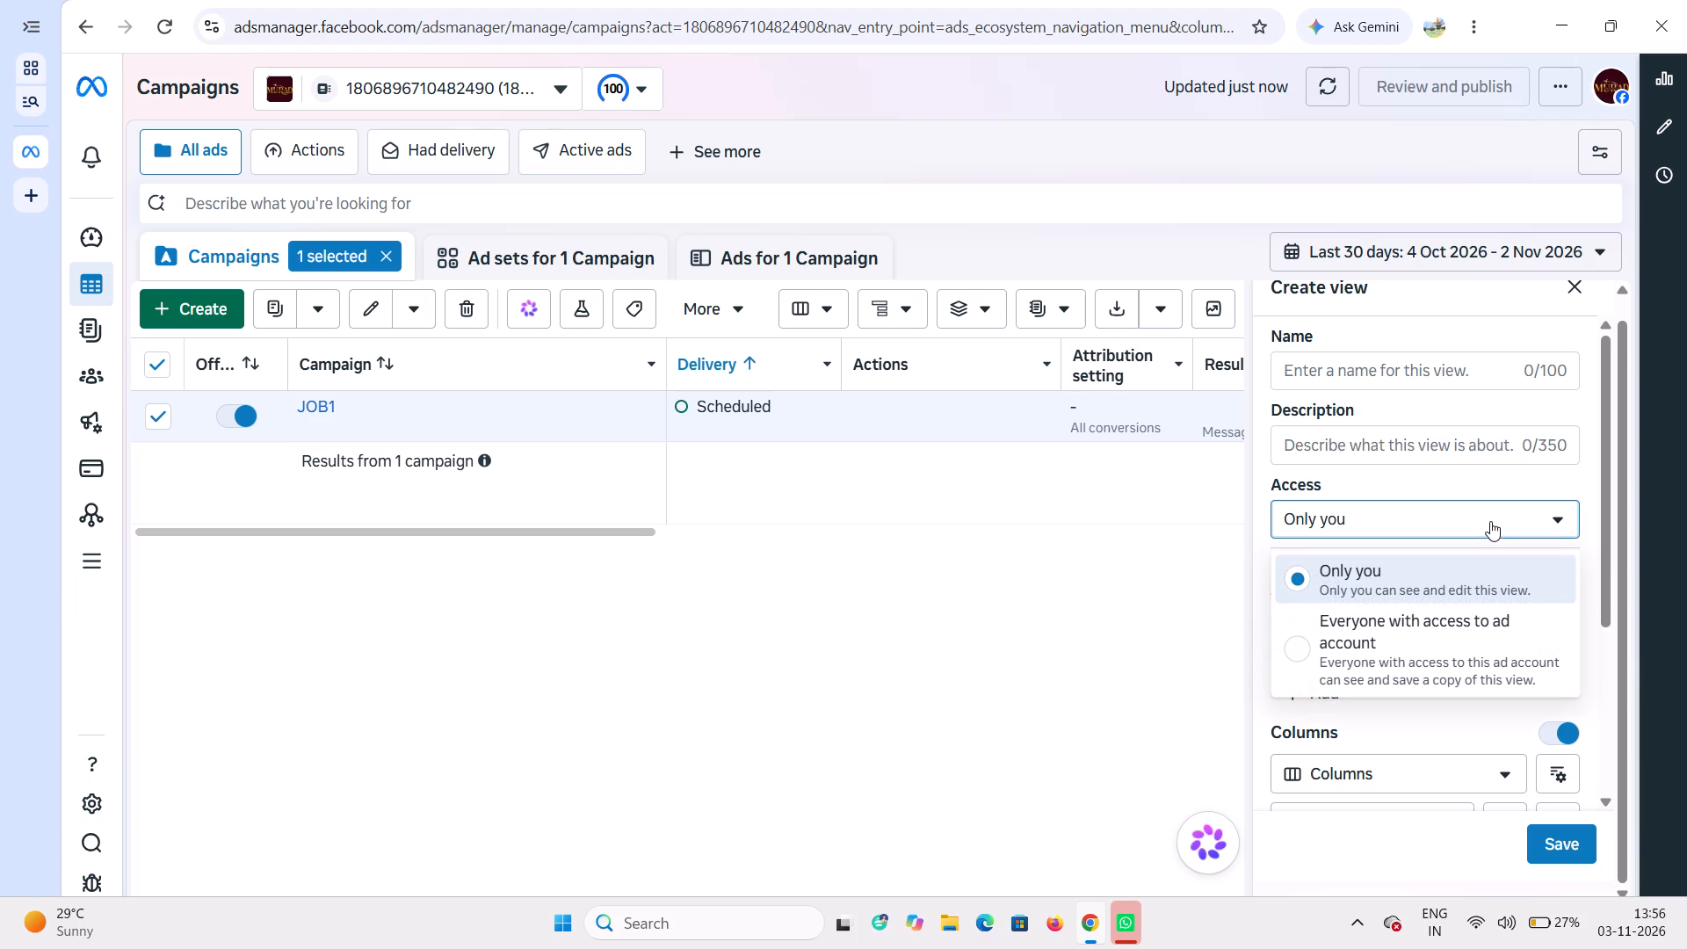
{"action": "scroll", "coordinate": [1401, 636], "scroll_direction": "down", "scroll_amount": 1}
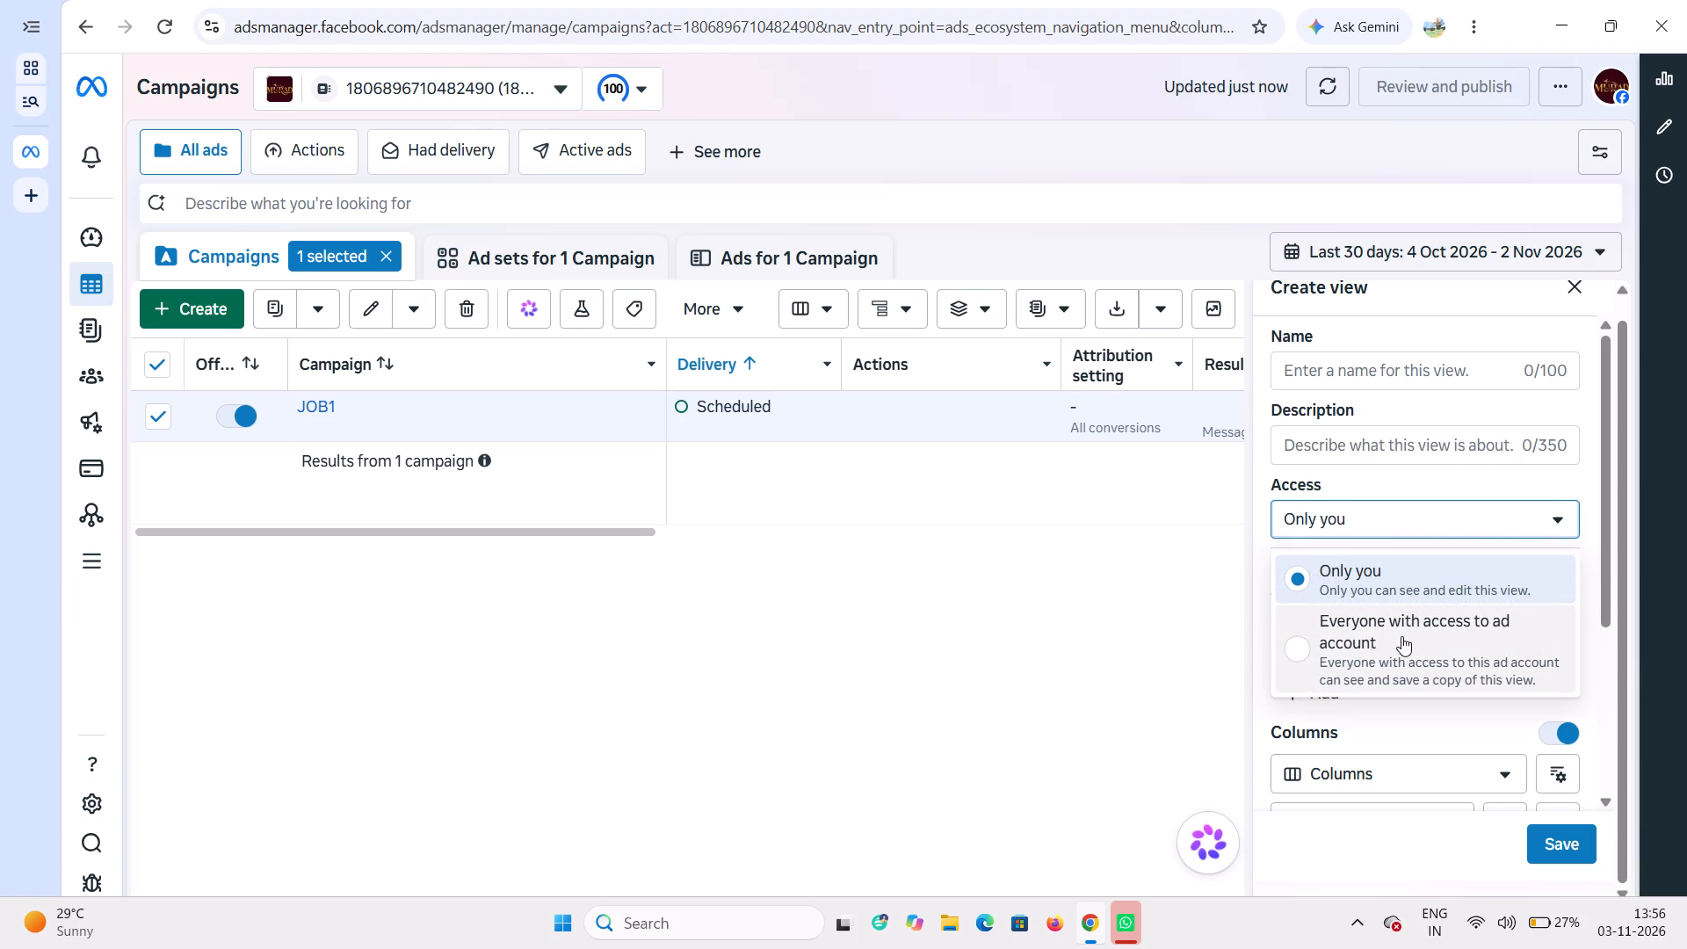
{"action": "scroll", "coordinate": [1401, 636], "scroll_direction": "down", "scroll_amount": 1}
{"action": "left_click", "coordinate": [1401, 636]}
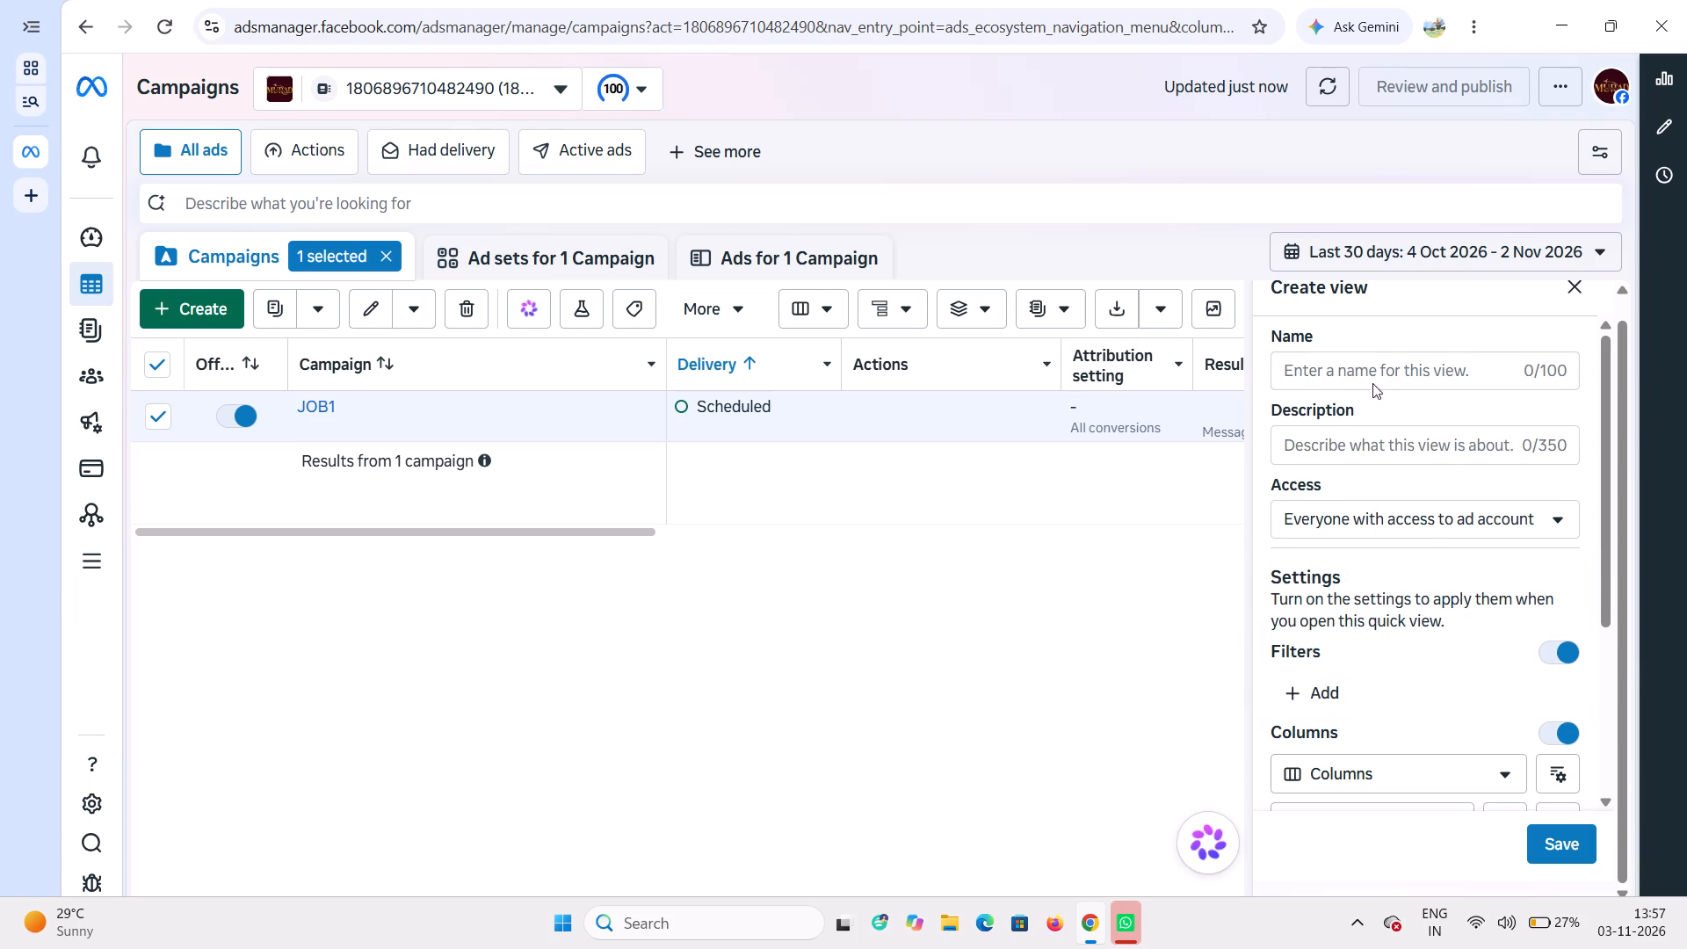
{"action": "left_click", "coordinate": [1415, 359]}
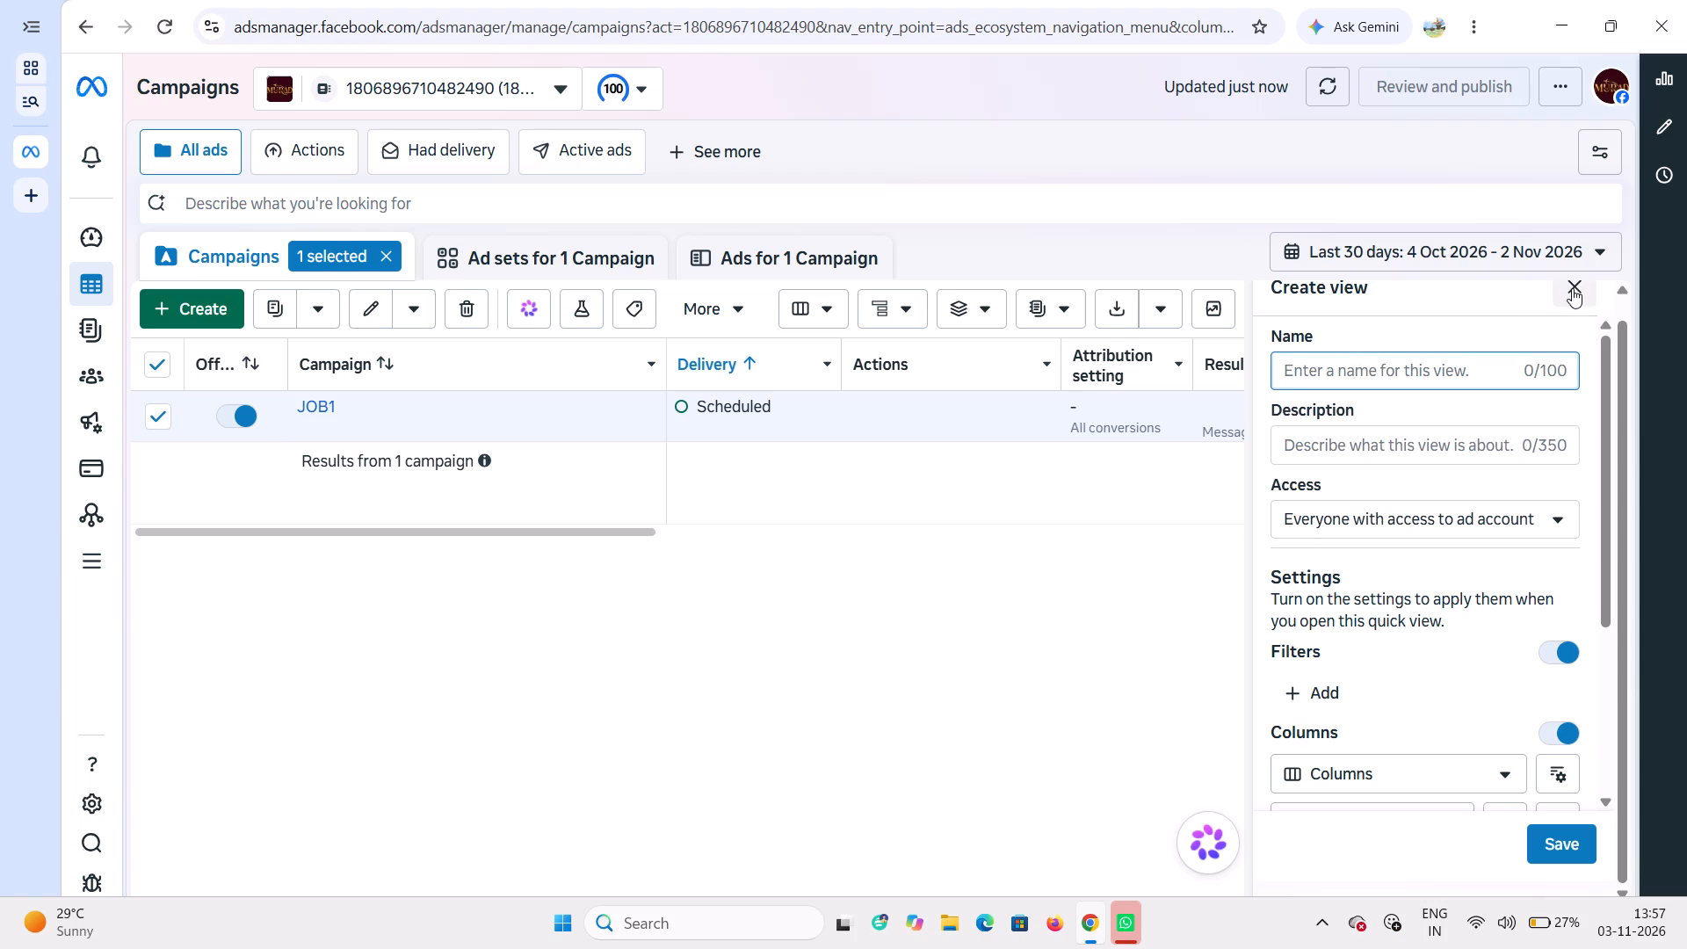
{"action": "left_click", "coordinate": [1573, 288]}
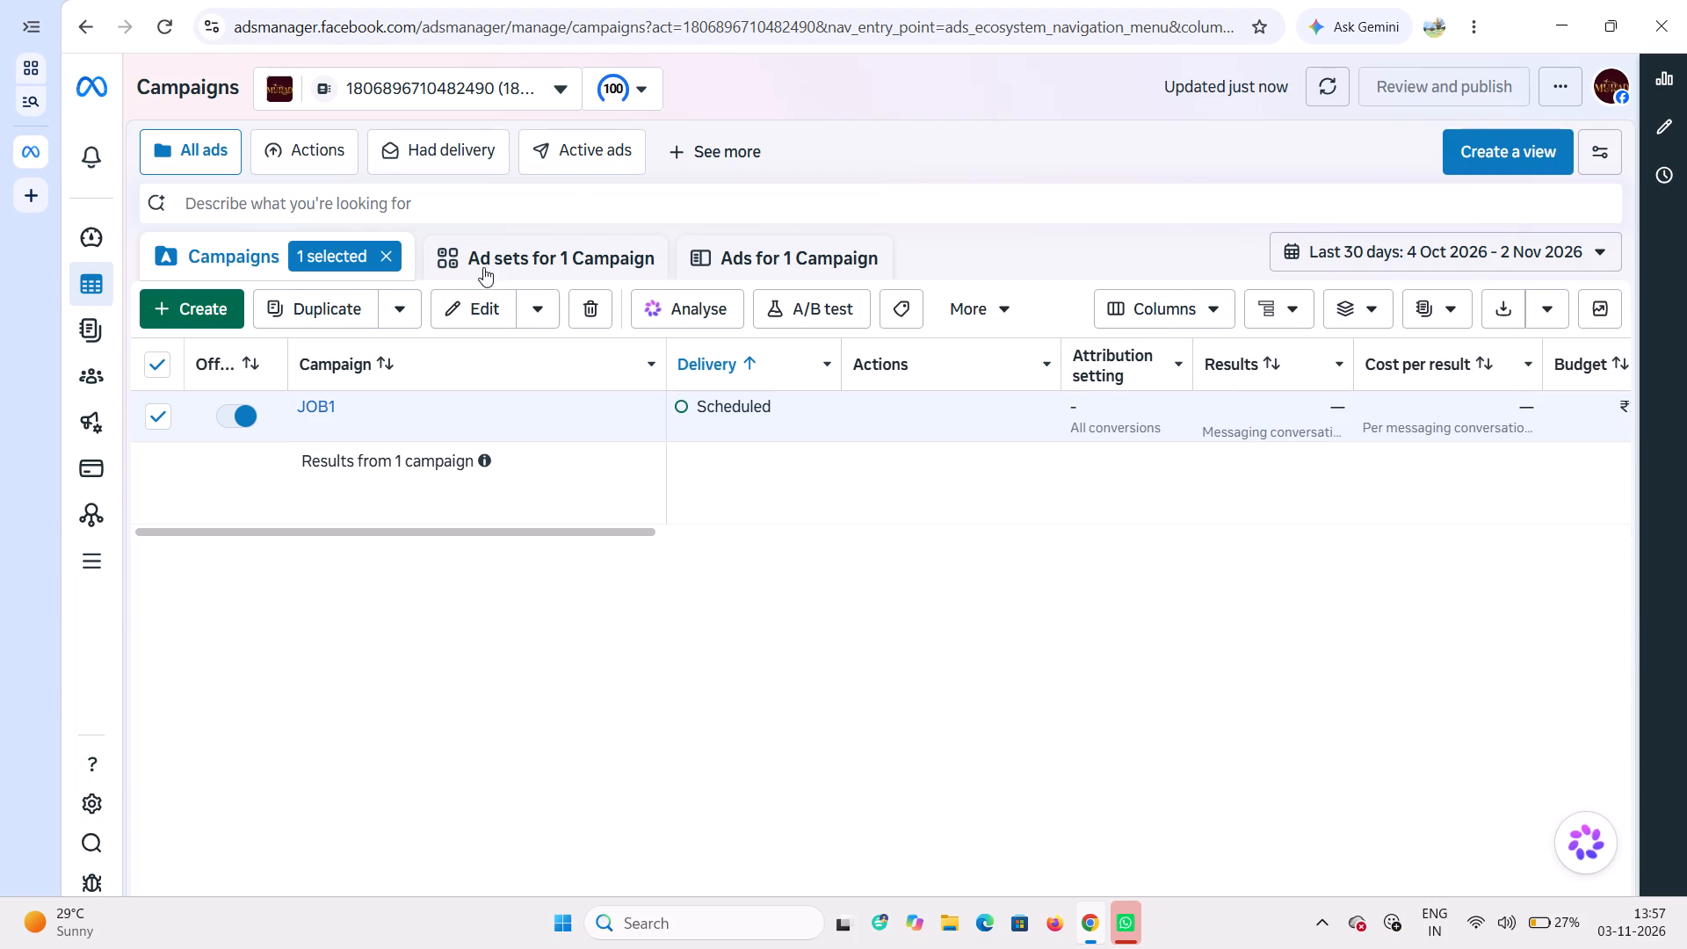
Clear the campaign selection, open JOB1 for editing, and expand its campaign spending limit option.
{"action": "left_click", "coordinate": [387, 258]}
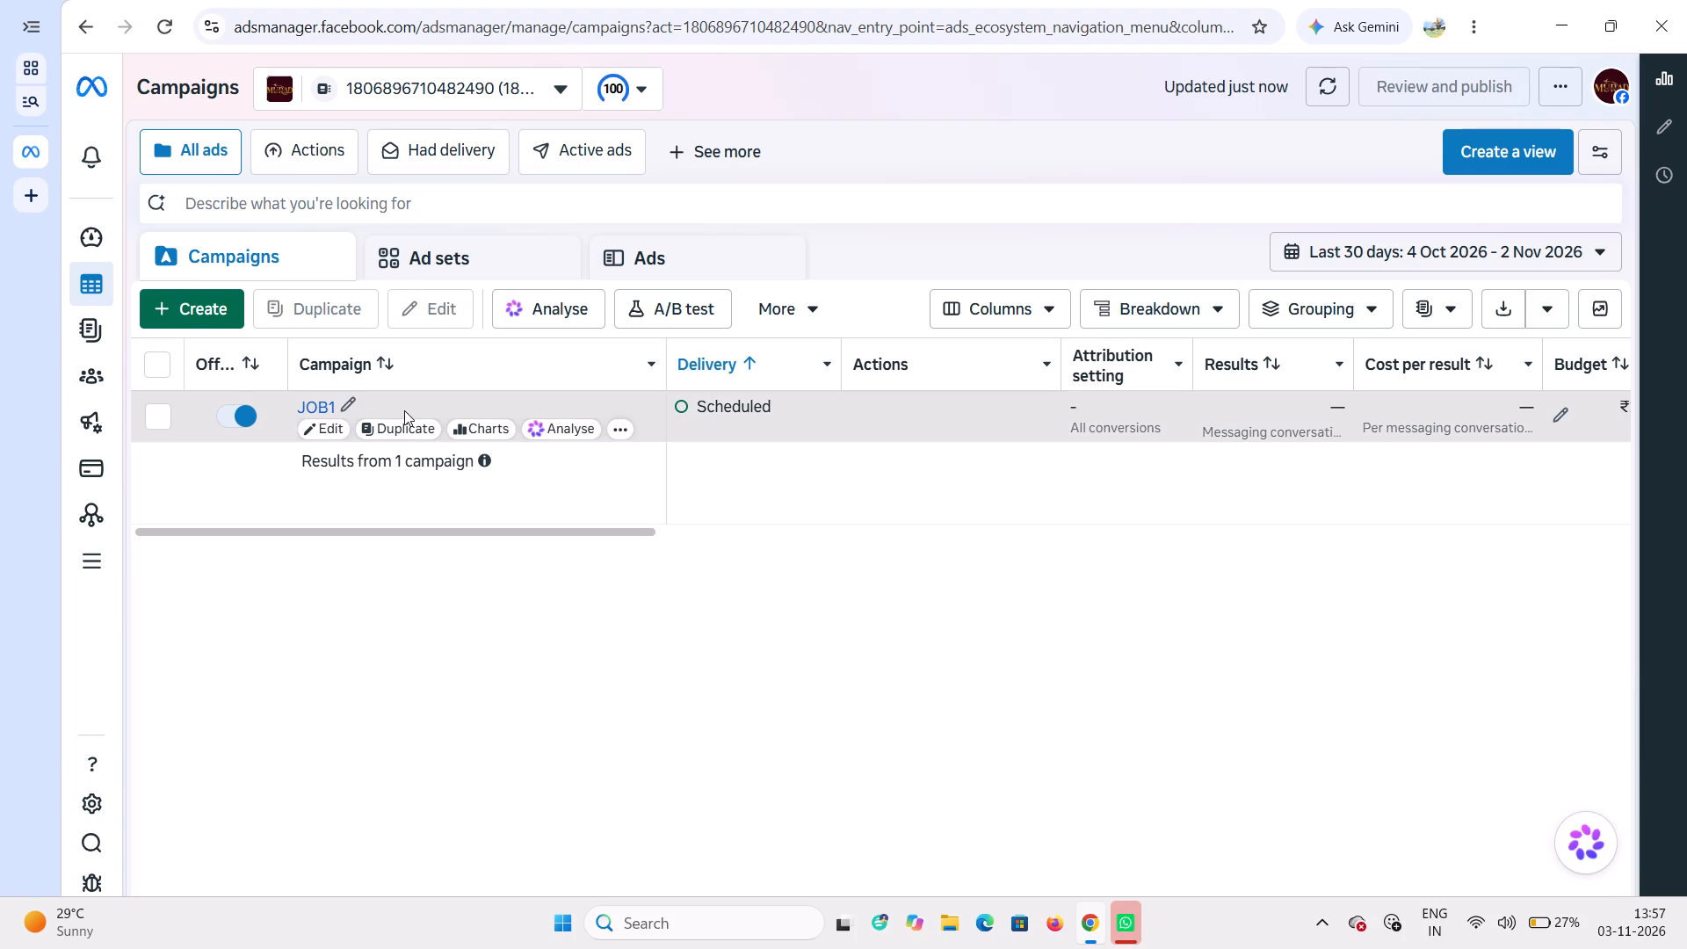
{"action": "left_click", "coordinate": [327, 430]}
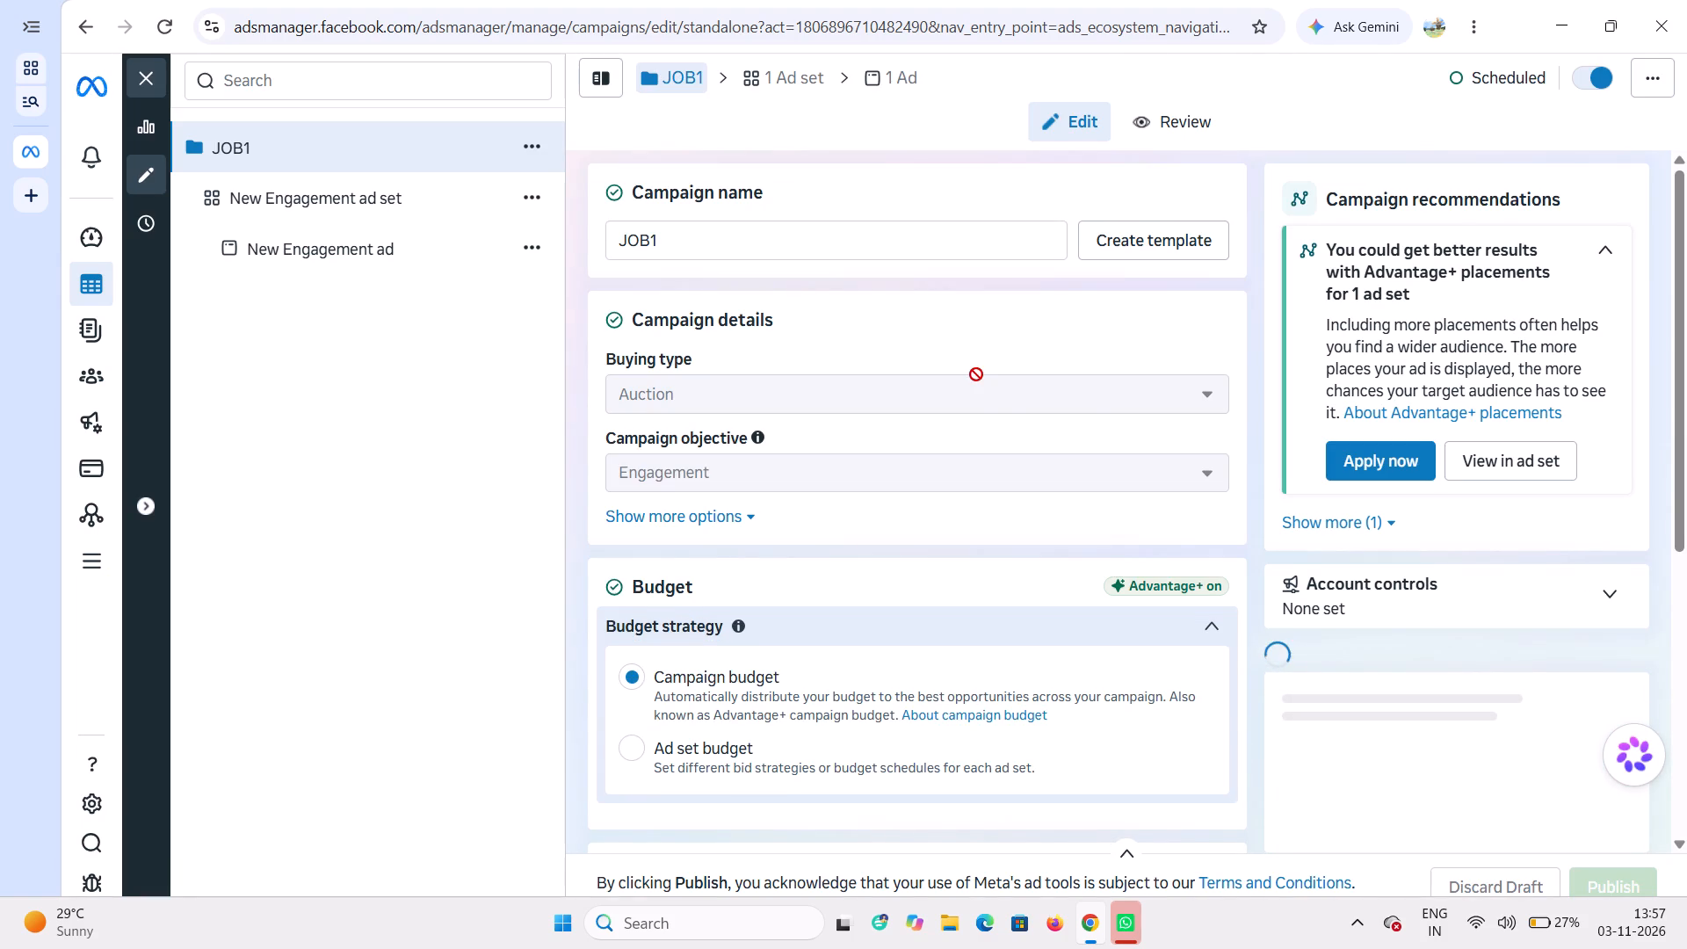
{"action": "left_click", "coordinate": [1156, 405]}
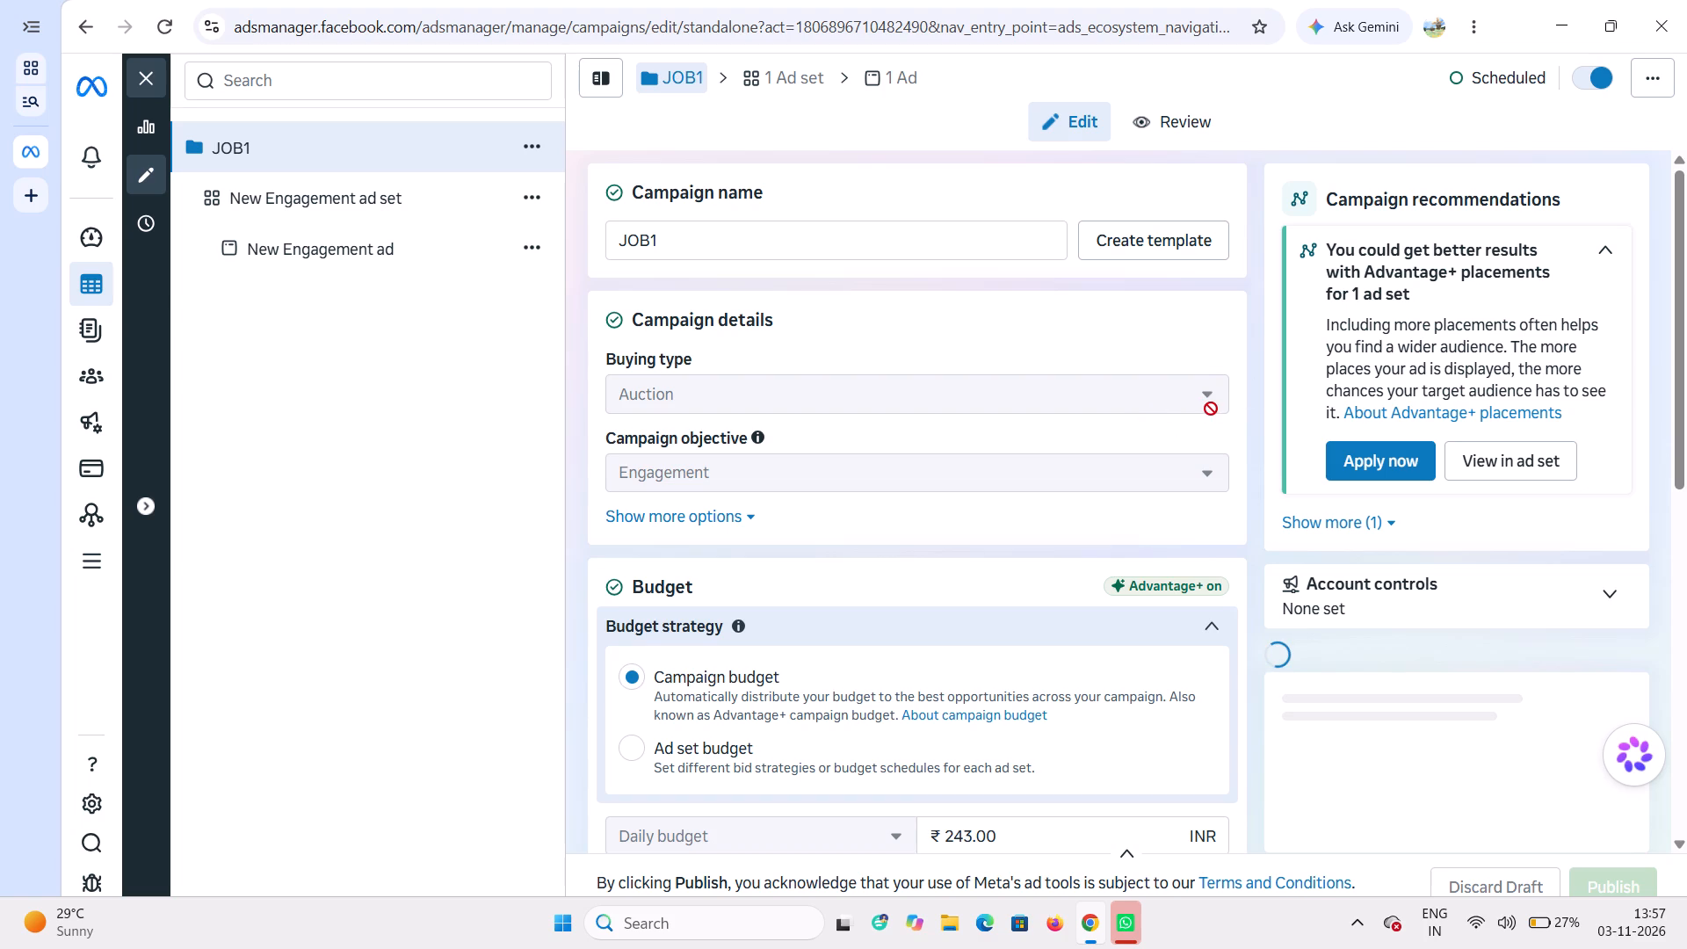
{"action": "left_click", "coordinate": [980, 391]}
{"action": "left_click", "coordinate": [746, 522]}
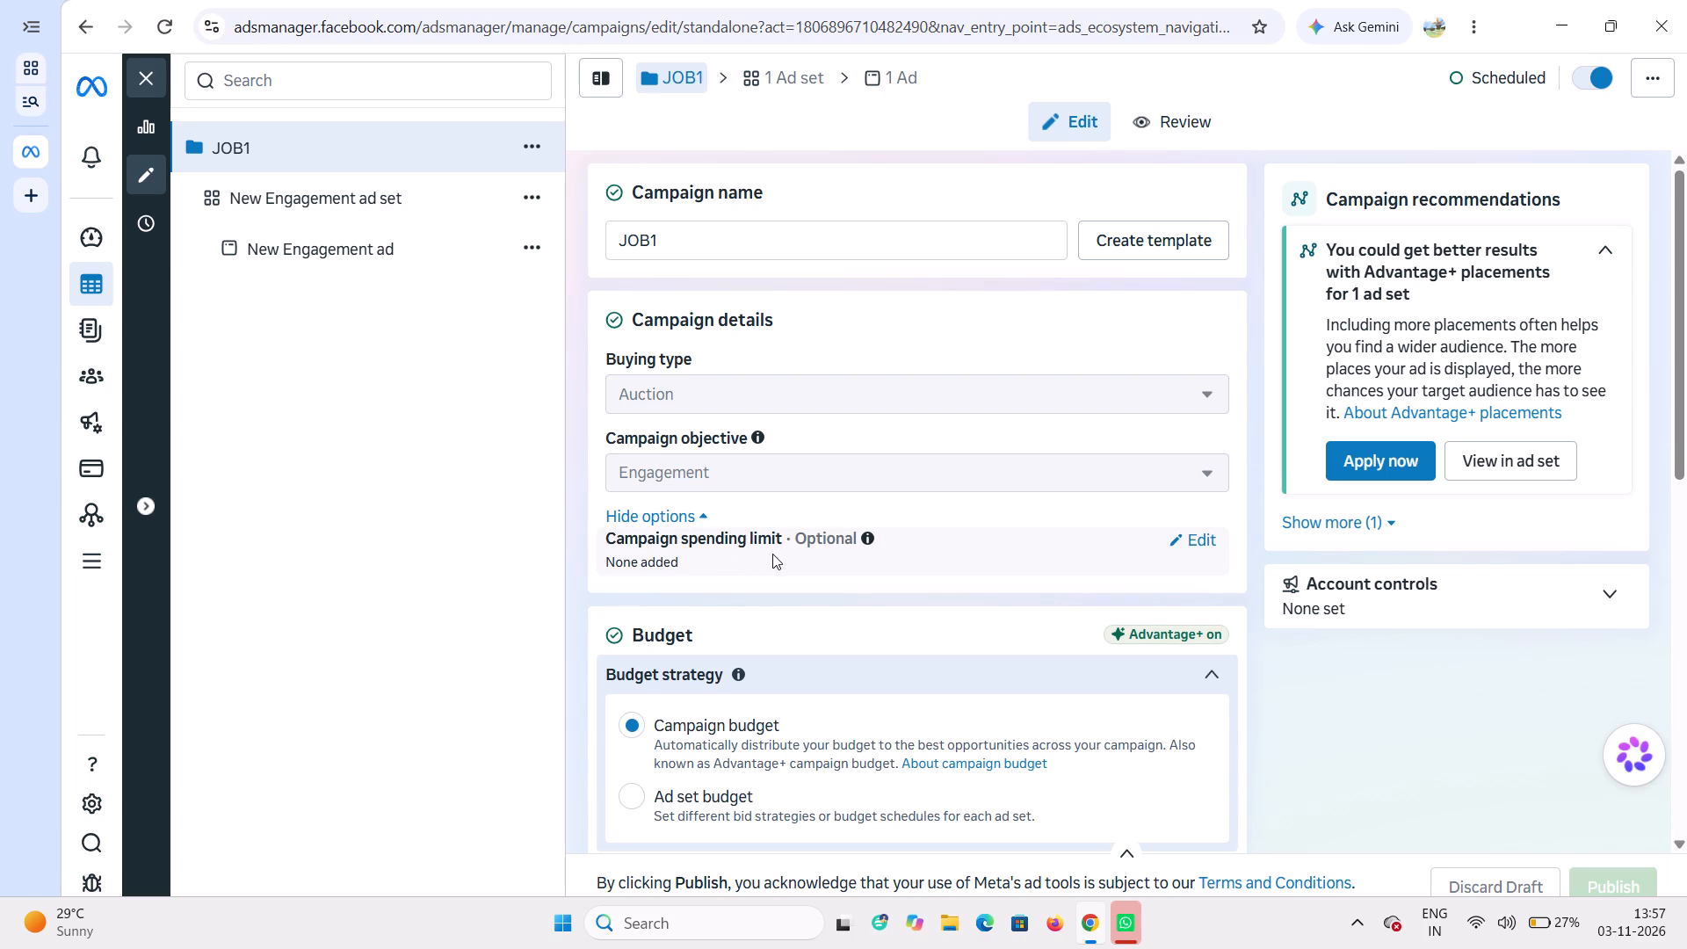
{"action": "left_click", "coordinate": [782, 553]}
{"action": "left_click", "coordinate": [1191, 542]}
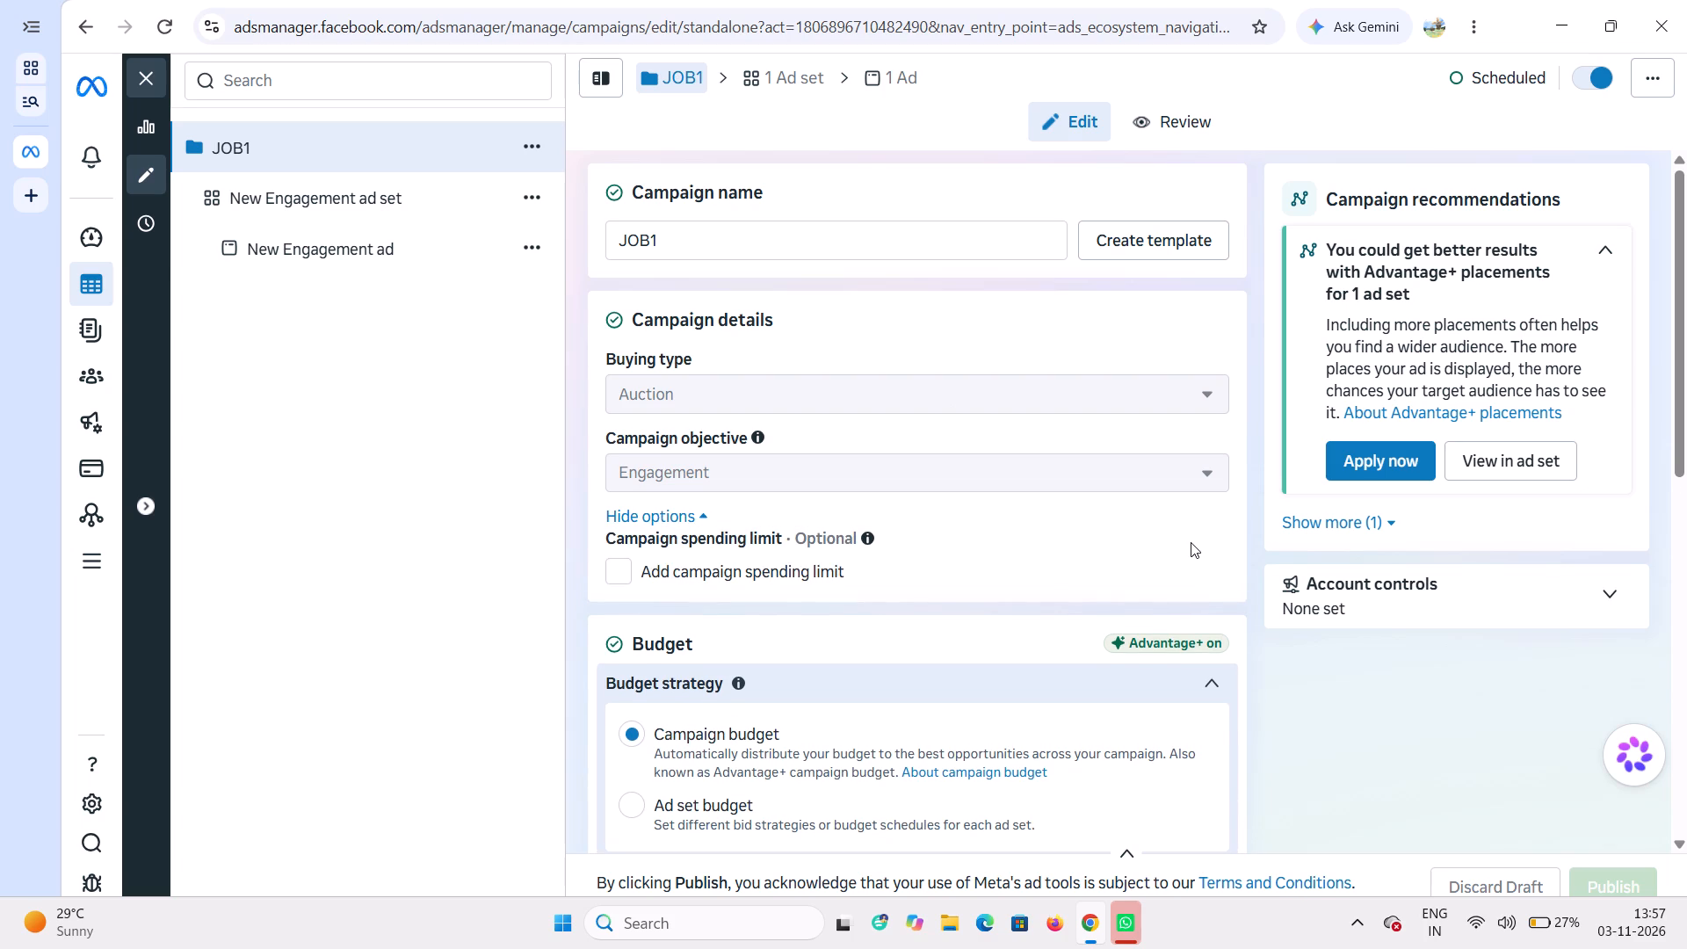
Examine JOB1's budget strategy, budget and ad scheduling, frequency control, A/B test and special ad category settings.
{"action": "scroll", "coordinate": [1139, 575], "scroll_direction": "down", "scroll_amount": 2}
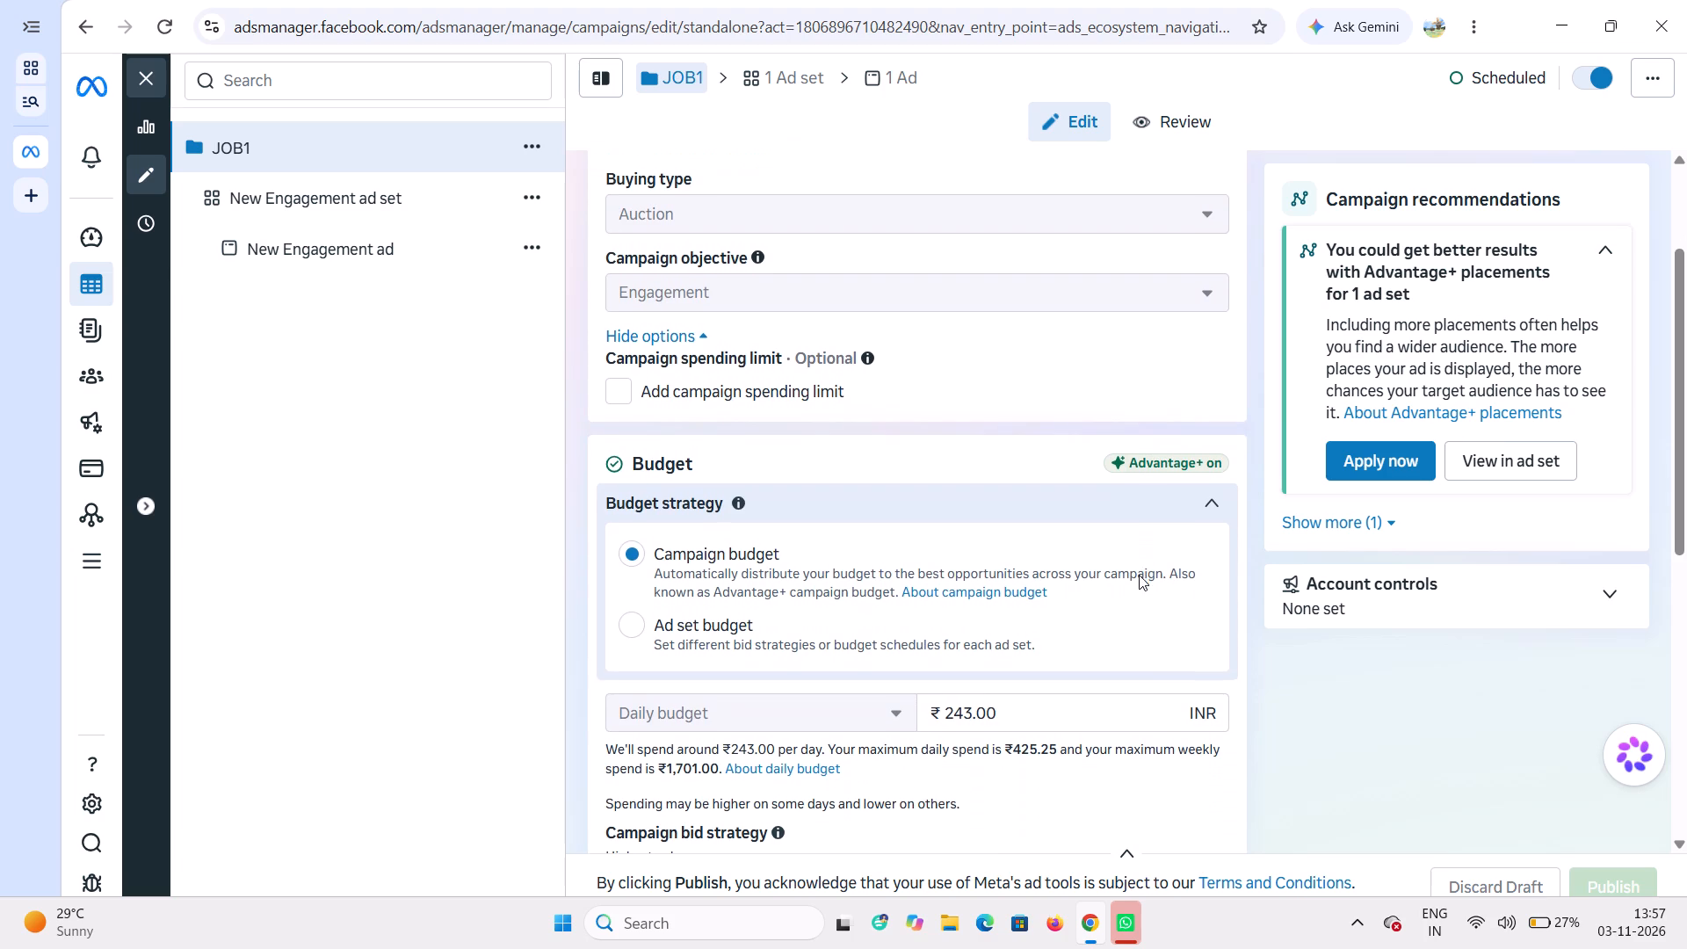
{"action": "scroll", "coordinate": [1127, 519], "scroll_direction": "down", "scroll_amount": 3}
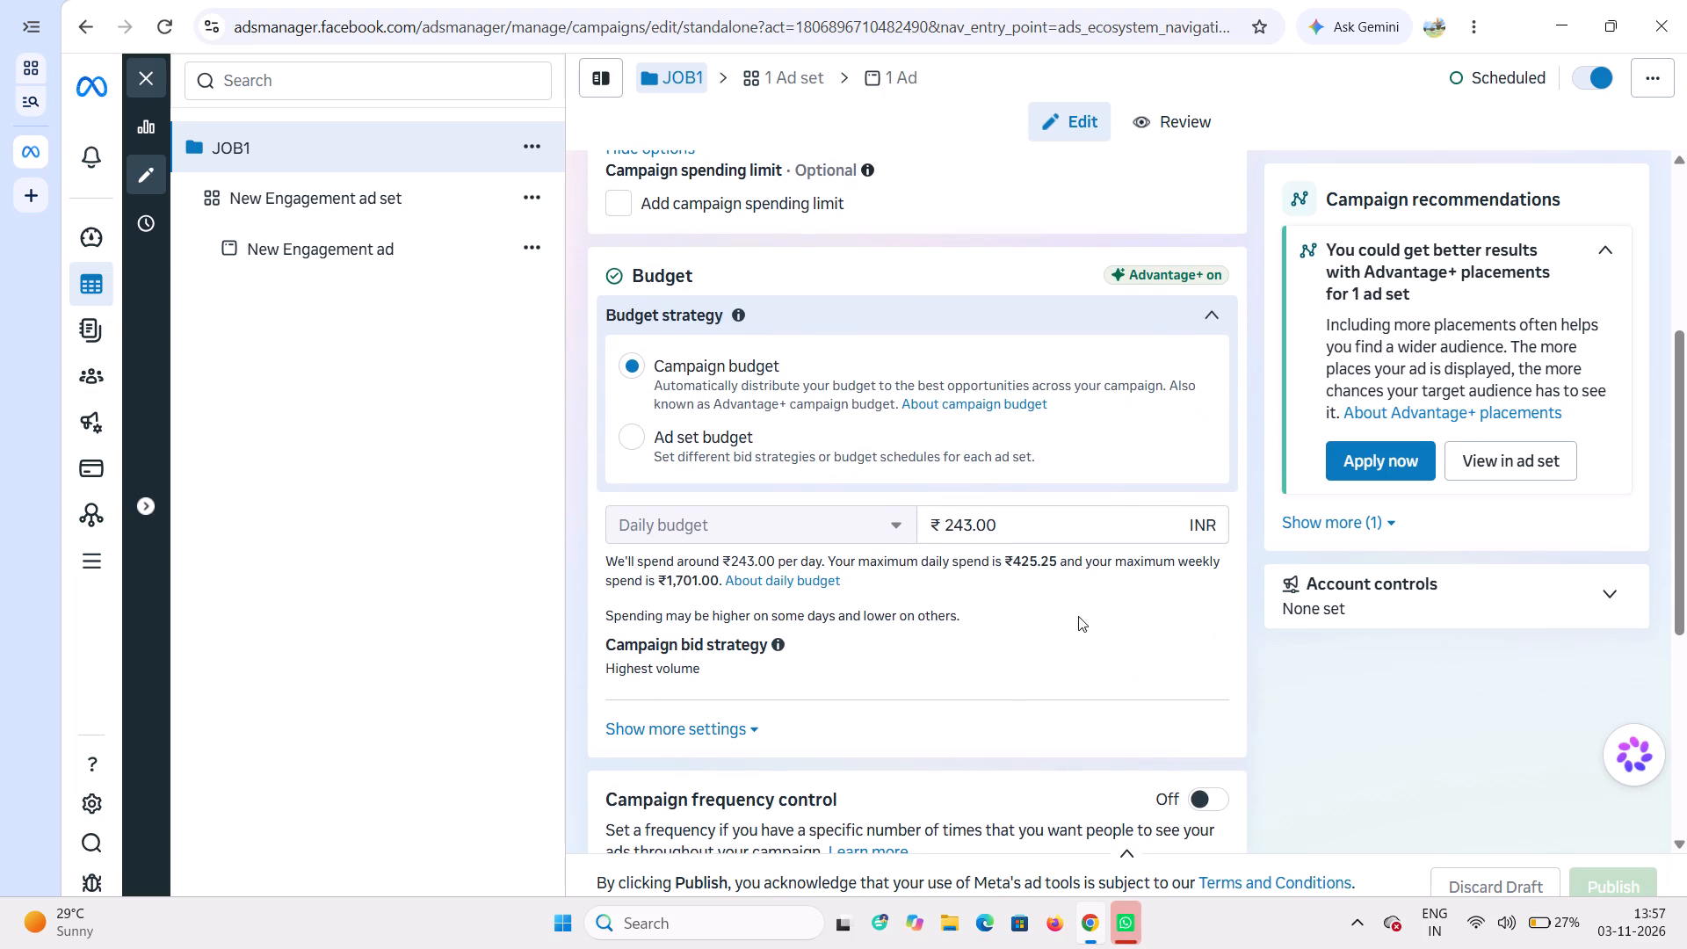
{"action": "scroll", "coordinate": [1023, 691], "scroll_direction": "down", "scroll_amount": 7}
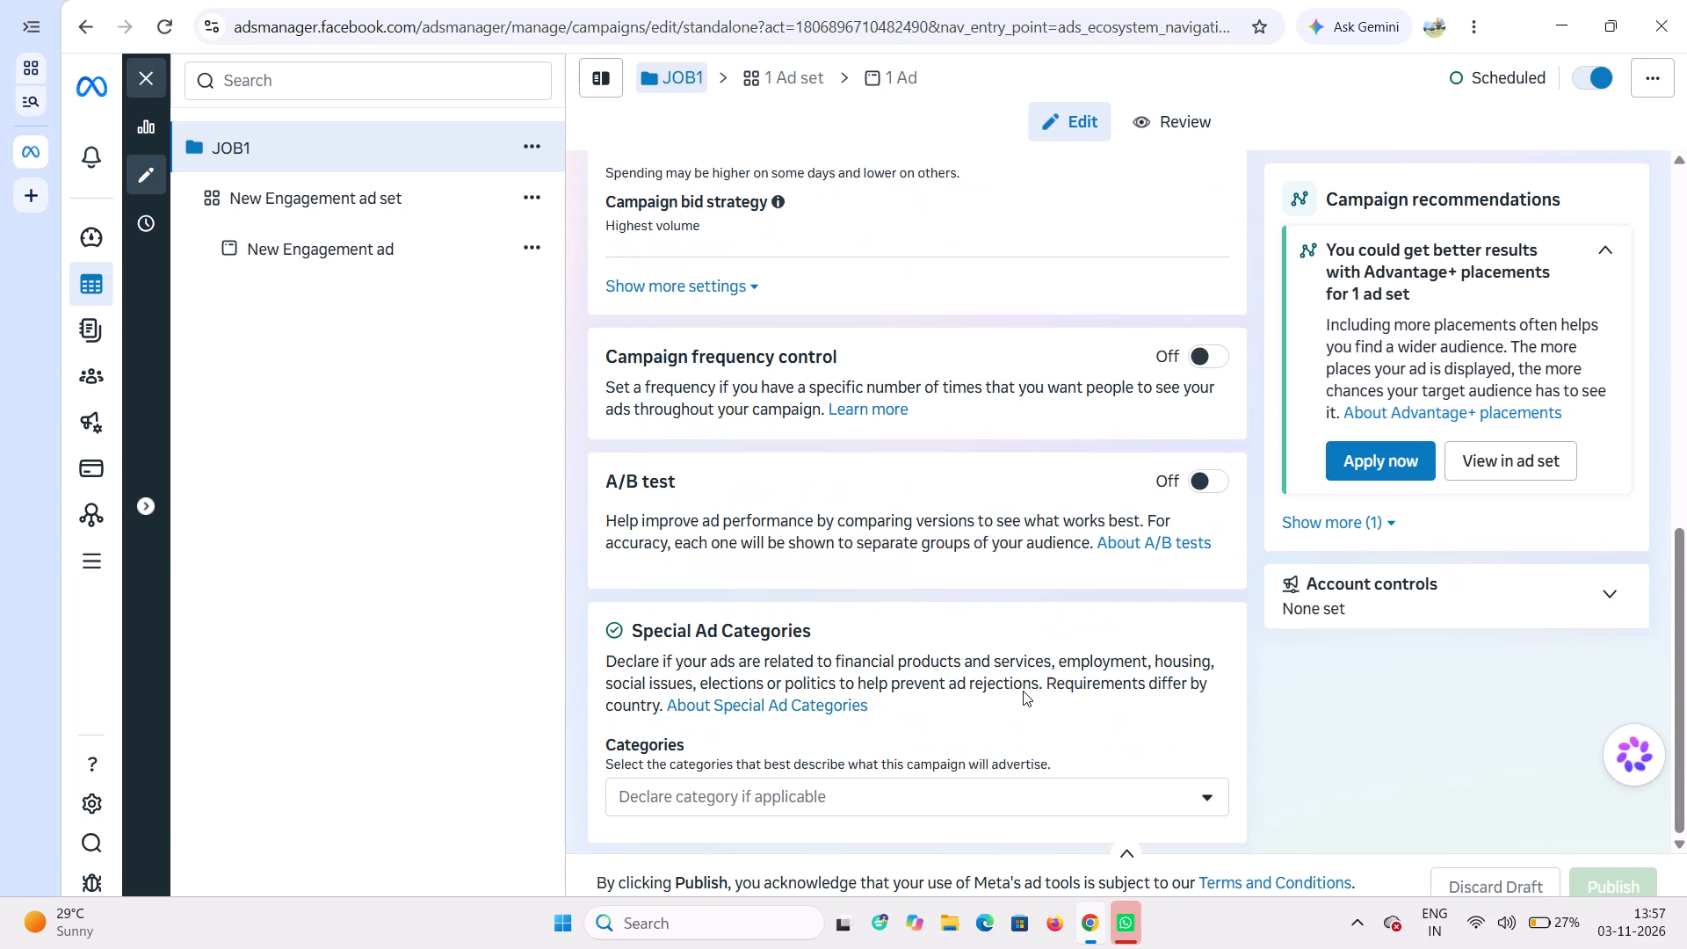
{"action": "scroll", "coordinate": [1023, 691], "scroll_direction": "up", "scroll_amount": 6}
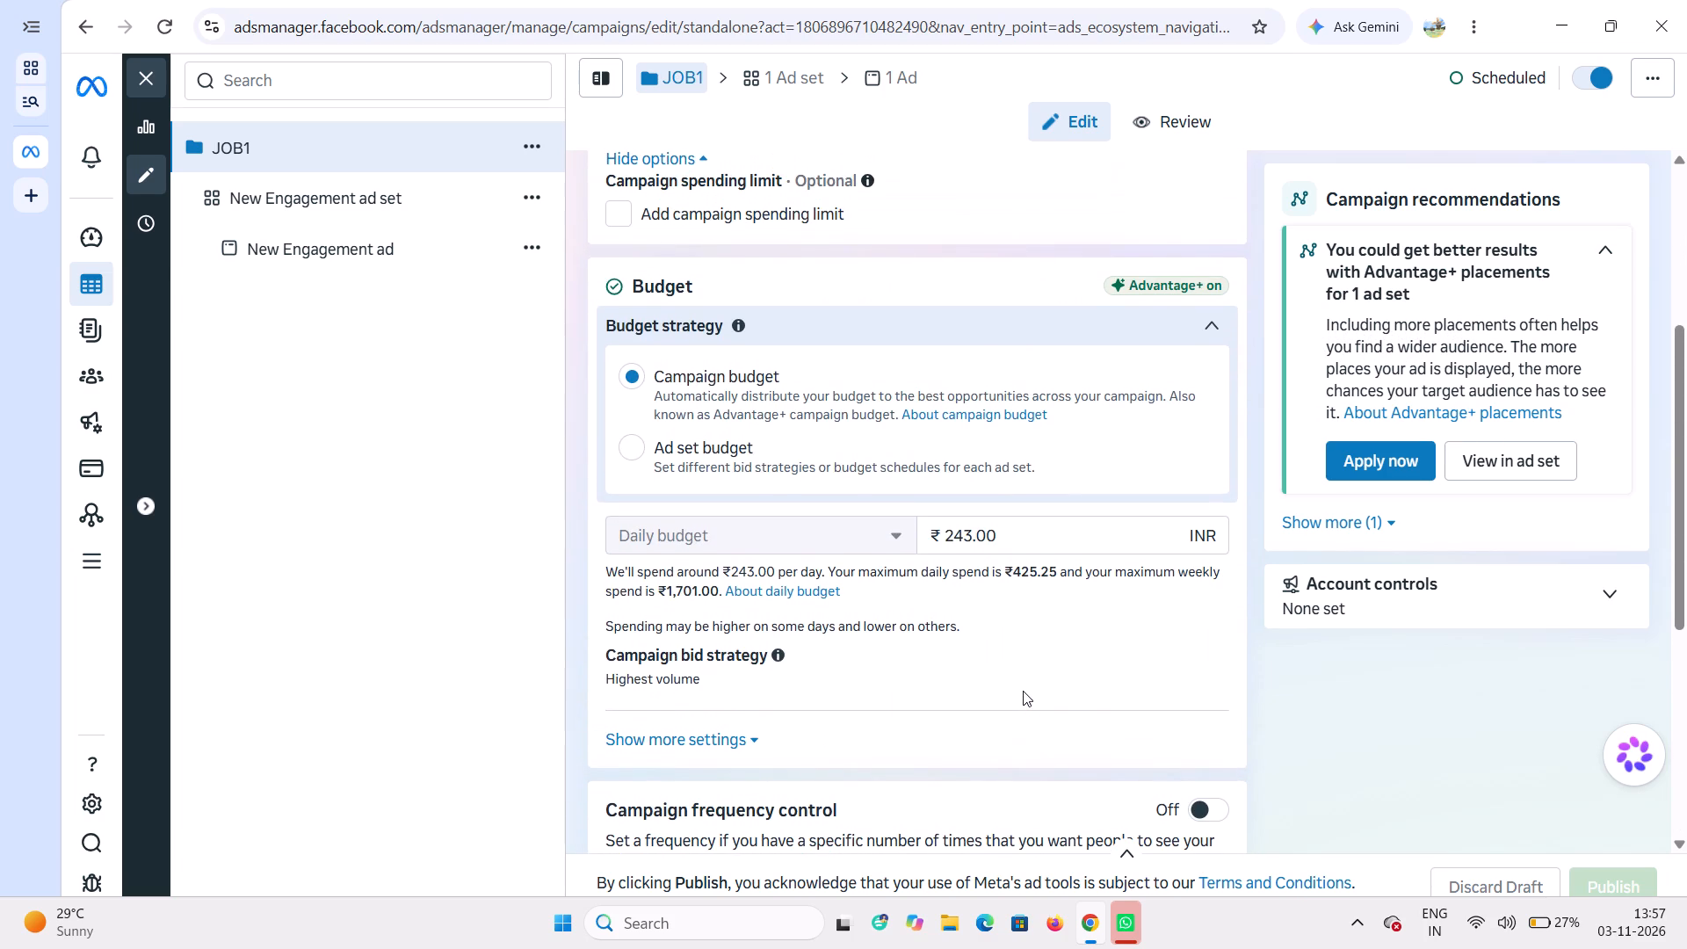
{"action": "left_click", "coordinate": [707, 738]}
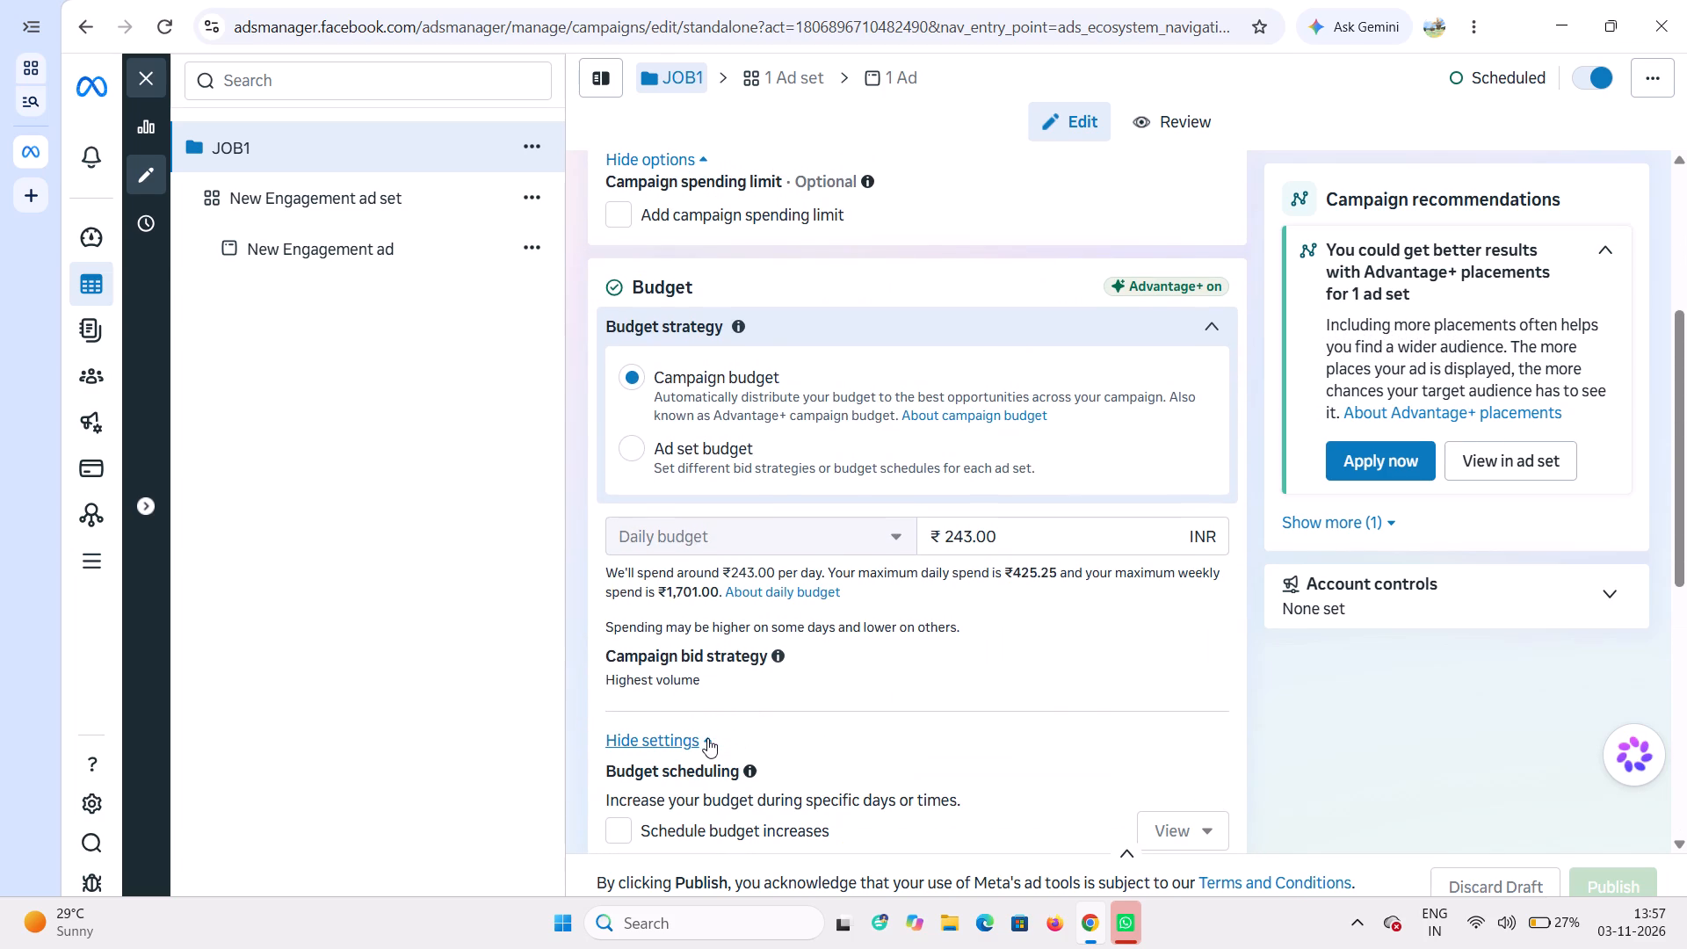
{"action": "scroll", "coordinate": [831, 752], "scroll_direction": "down", "scroll_amount": 4}
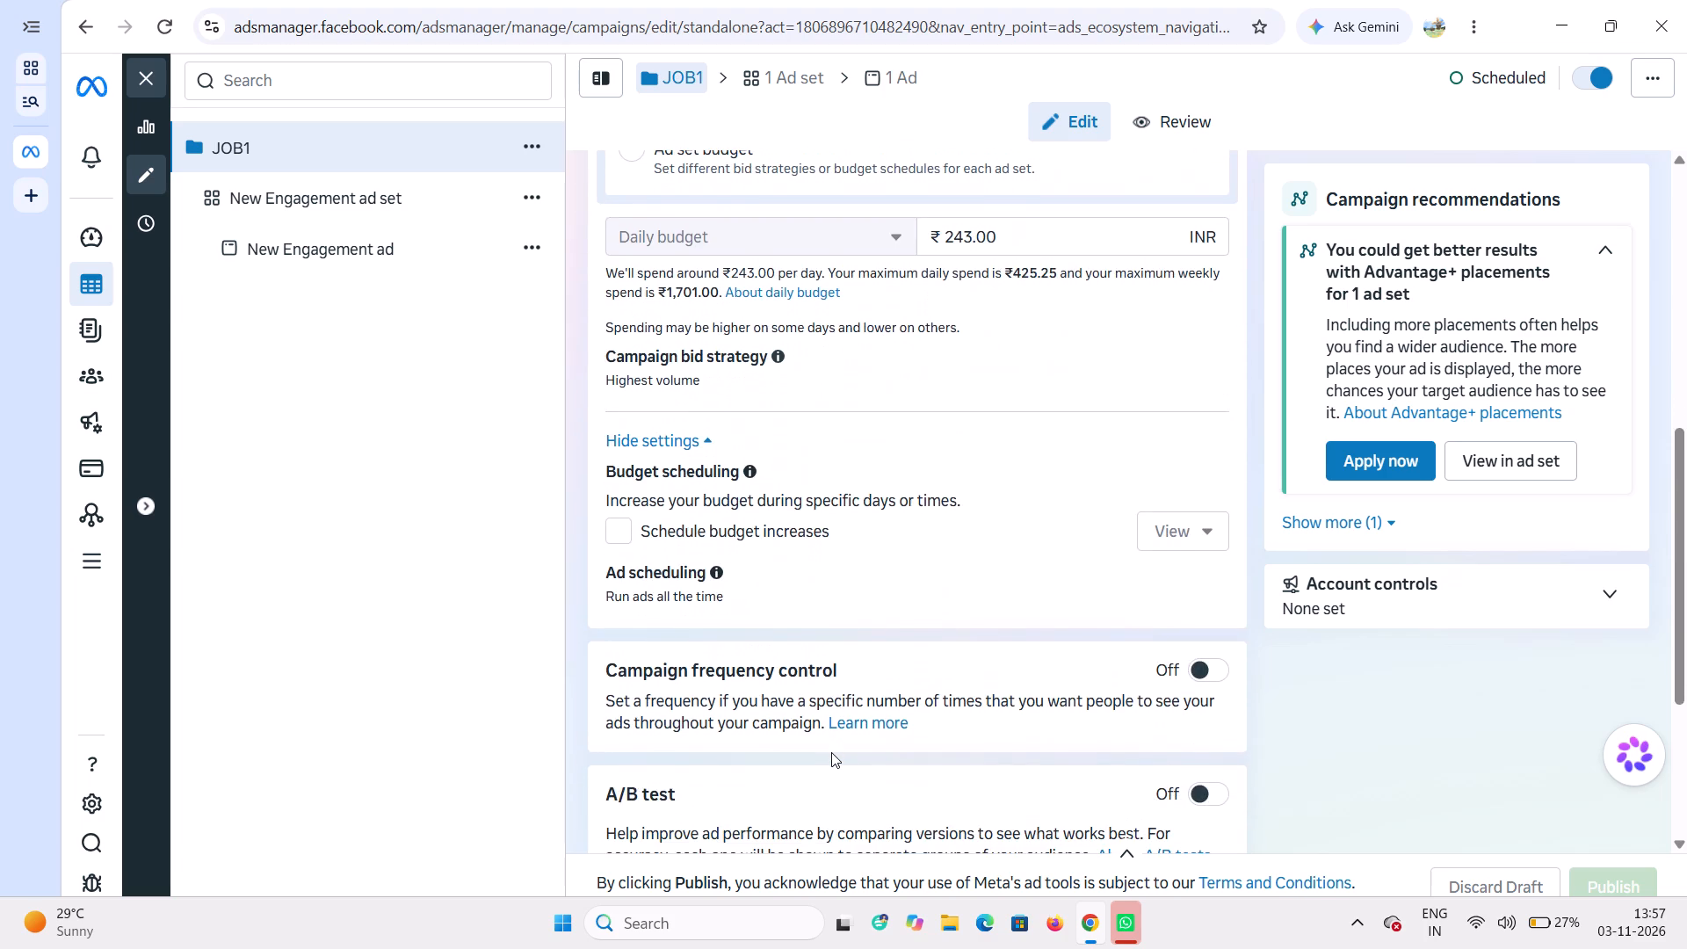
{"action": "scroll", "coordinate": [831, 752], "scroll_direction": "down", "scroll_amount": 4}
{"action": "scroll", "coordinate": [831, 752], "scroll_direction": "up", "scroll_amount": 7}
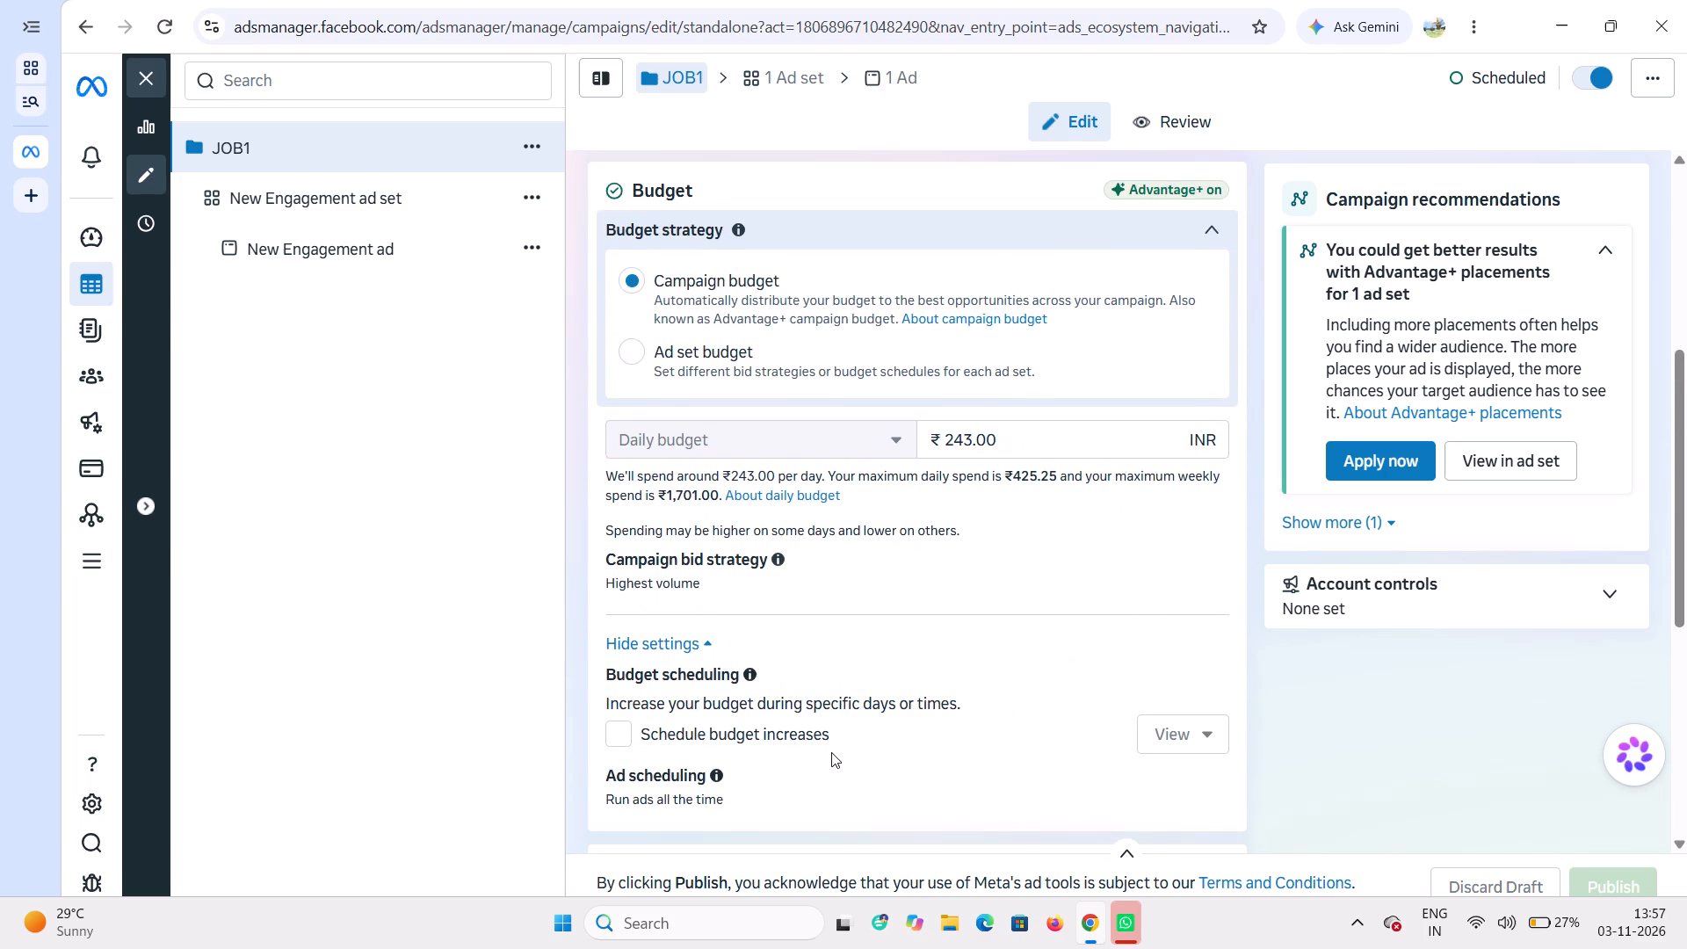
{"action": "scroll", "coordinate": [831, 752], "scroll_direction": "up", "scroll_amount": 8}
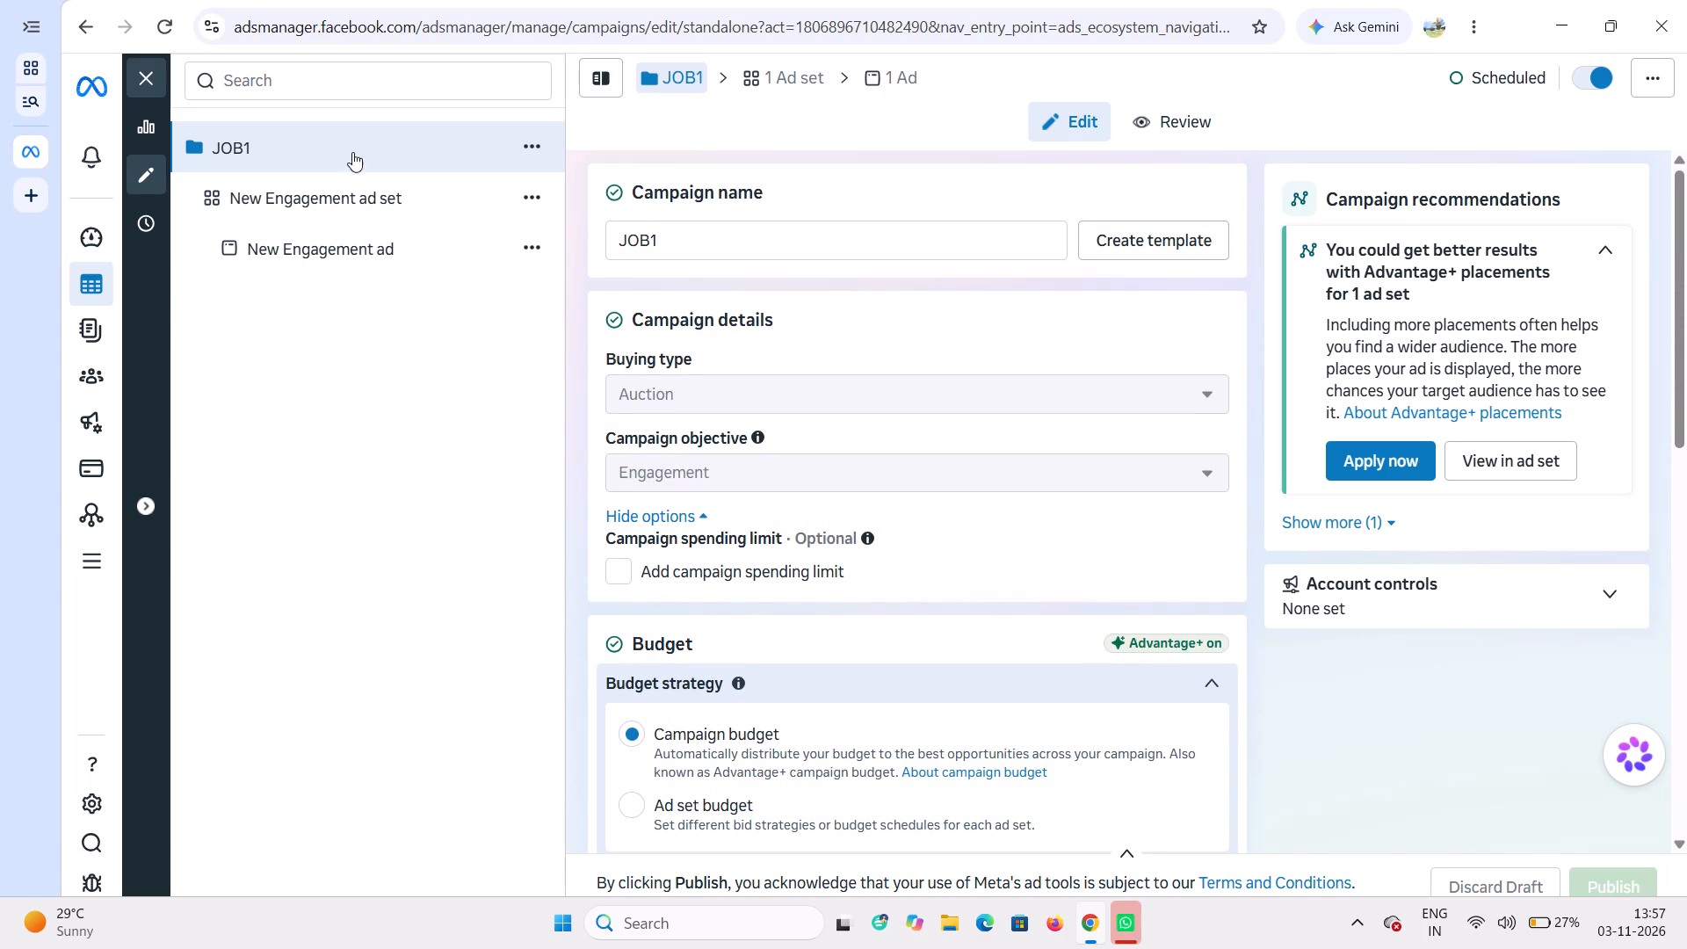
Open the New Engagement ad set and examine its campaign recommendations and its budget and schedule settings.
{"action": "left_click", "coordinate": [373, 199]}
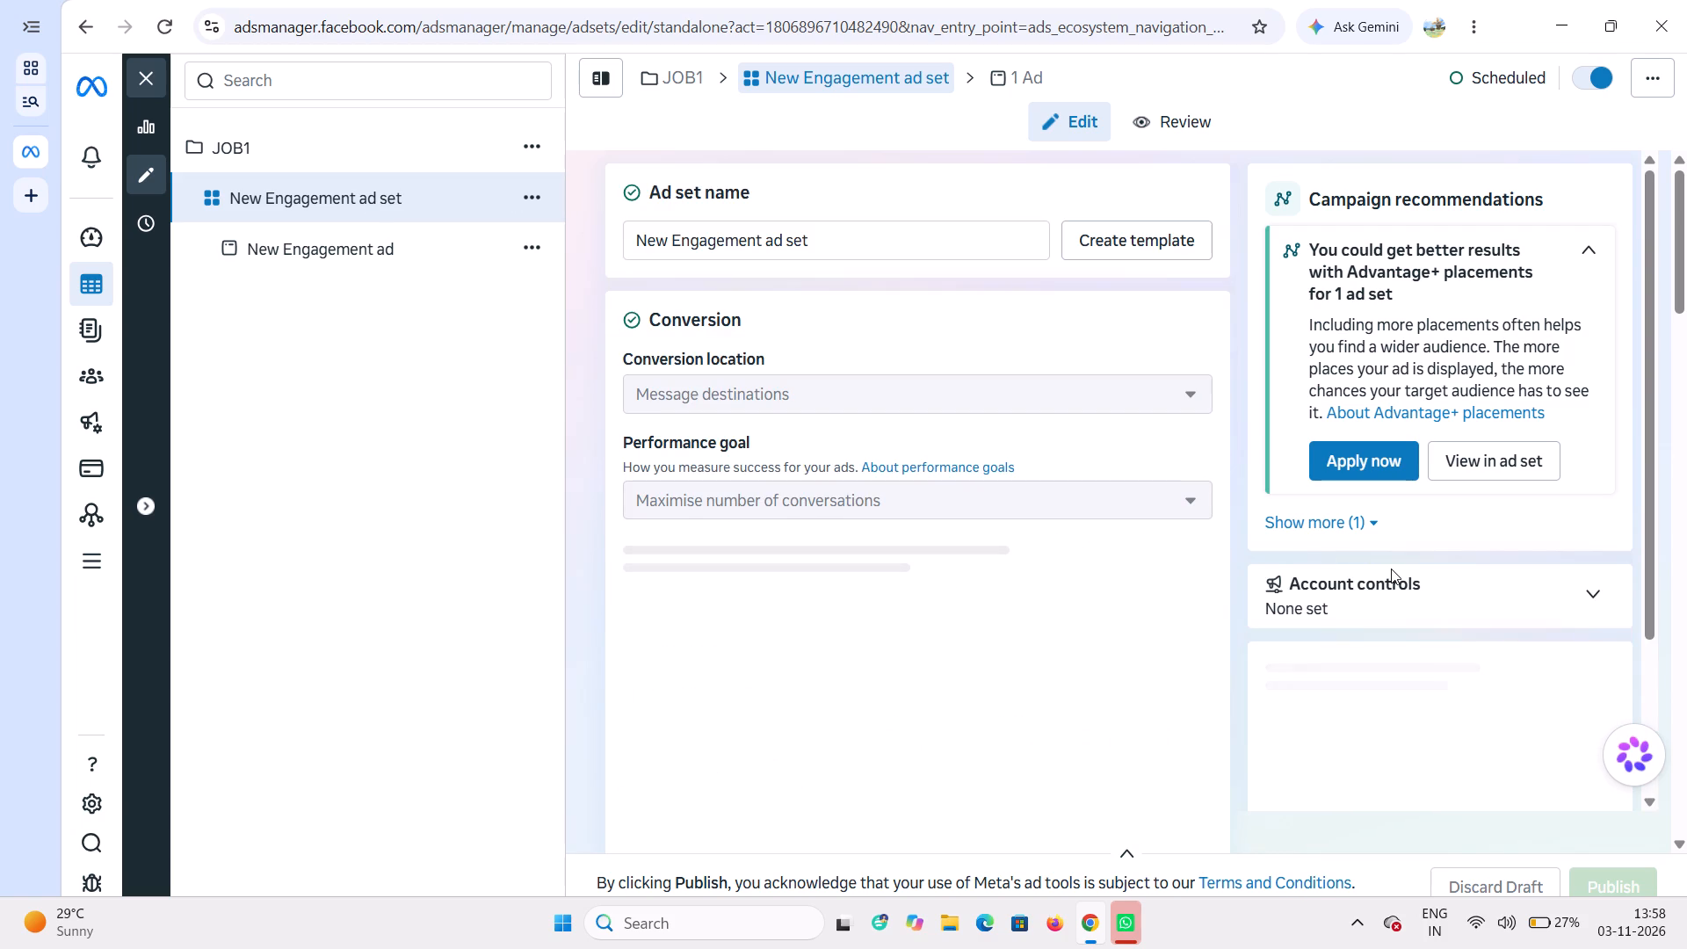
{"action": "left_click", "coordinate": [1343, 517]}
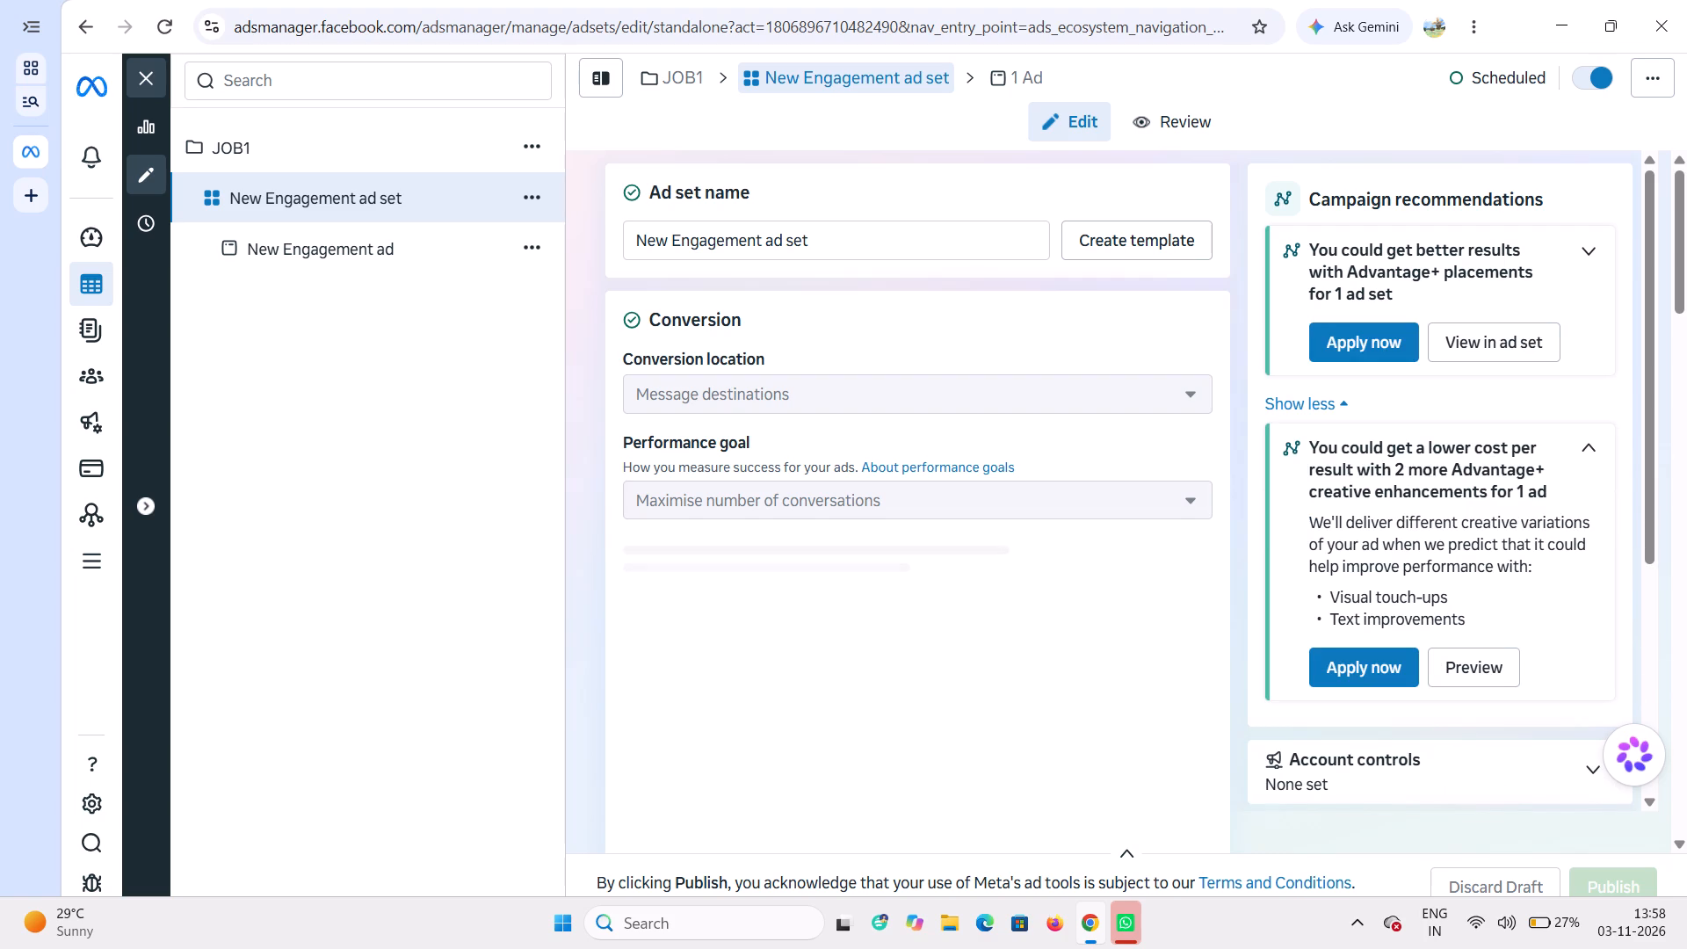
{"action": "scroll", "coordinate": [1122, 690], "scroll_direction": "up", "scroll_amount": 5}
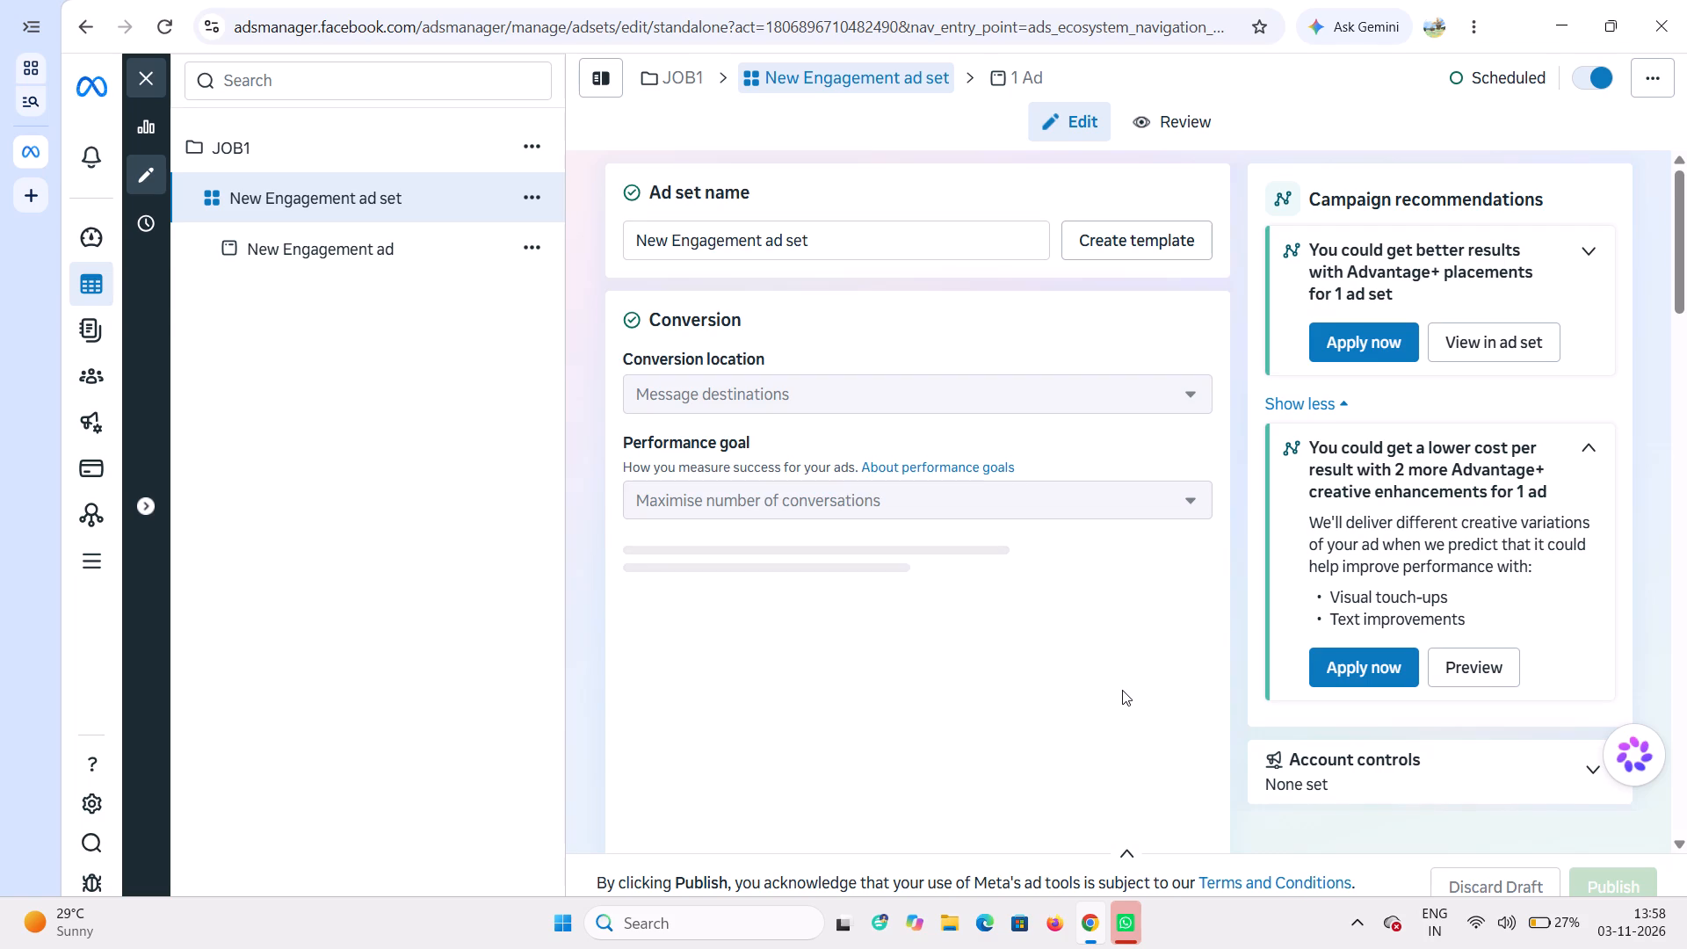
{"action": "scroll", "coordinate": [1122, 690], "scroll_direction": "down", "scroll_amount": 11}
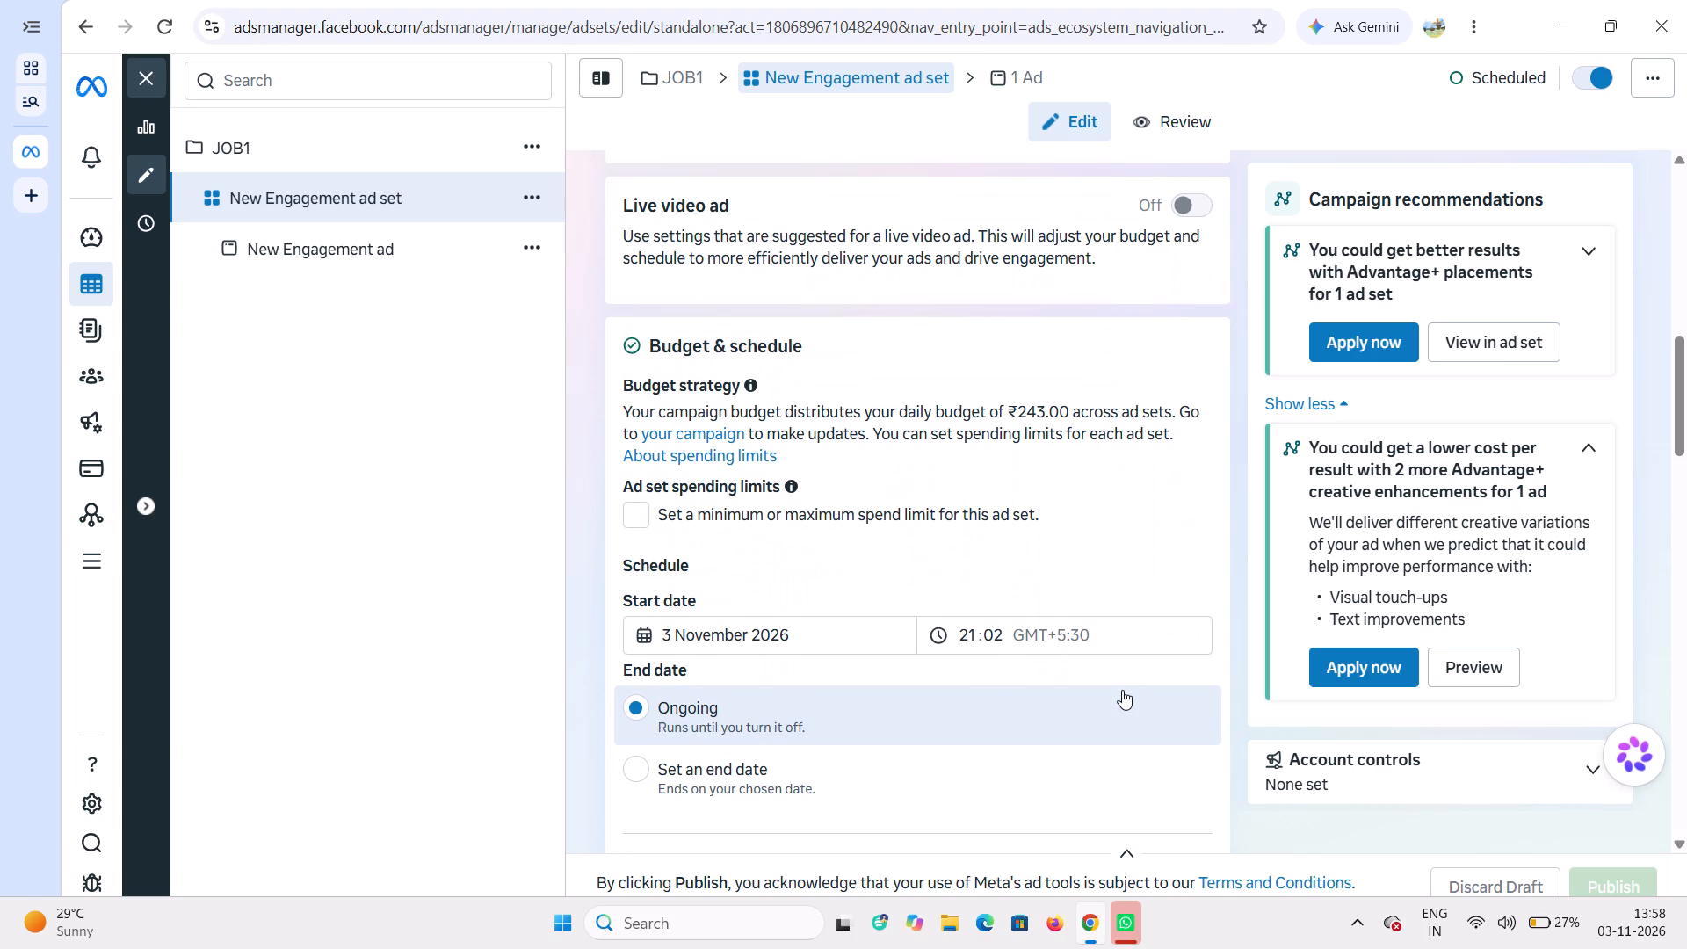
{"action": "left_click", "coordinate": [933, 638]}
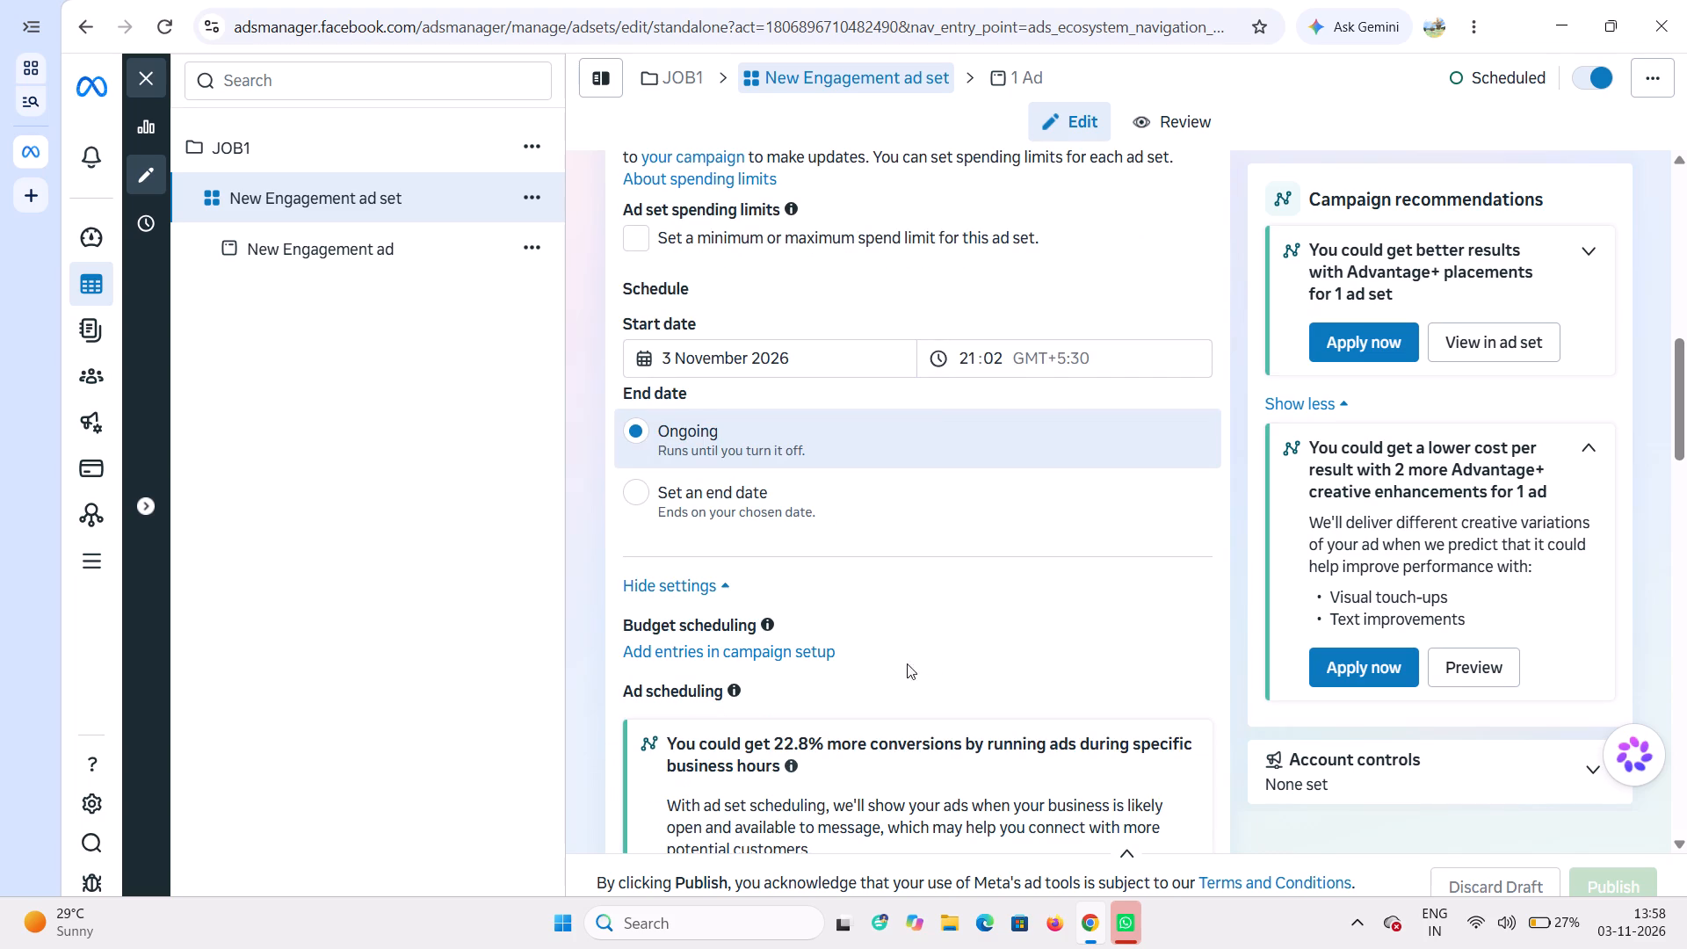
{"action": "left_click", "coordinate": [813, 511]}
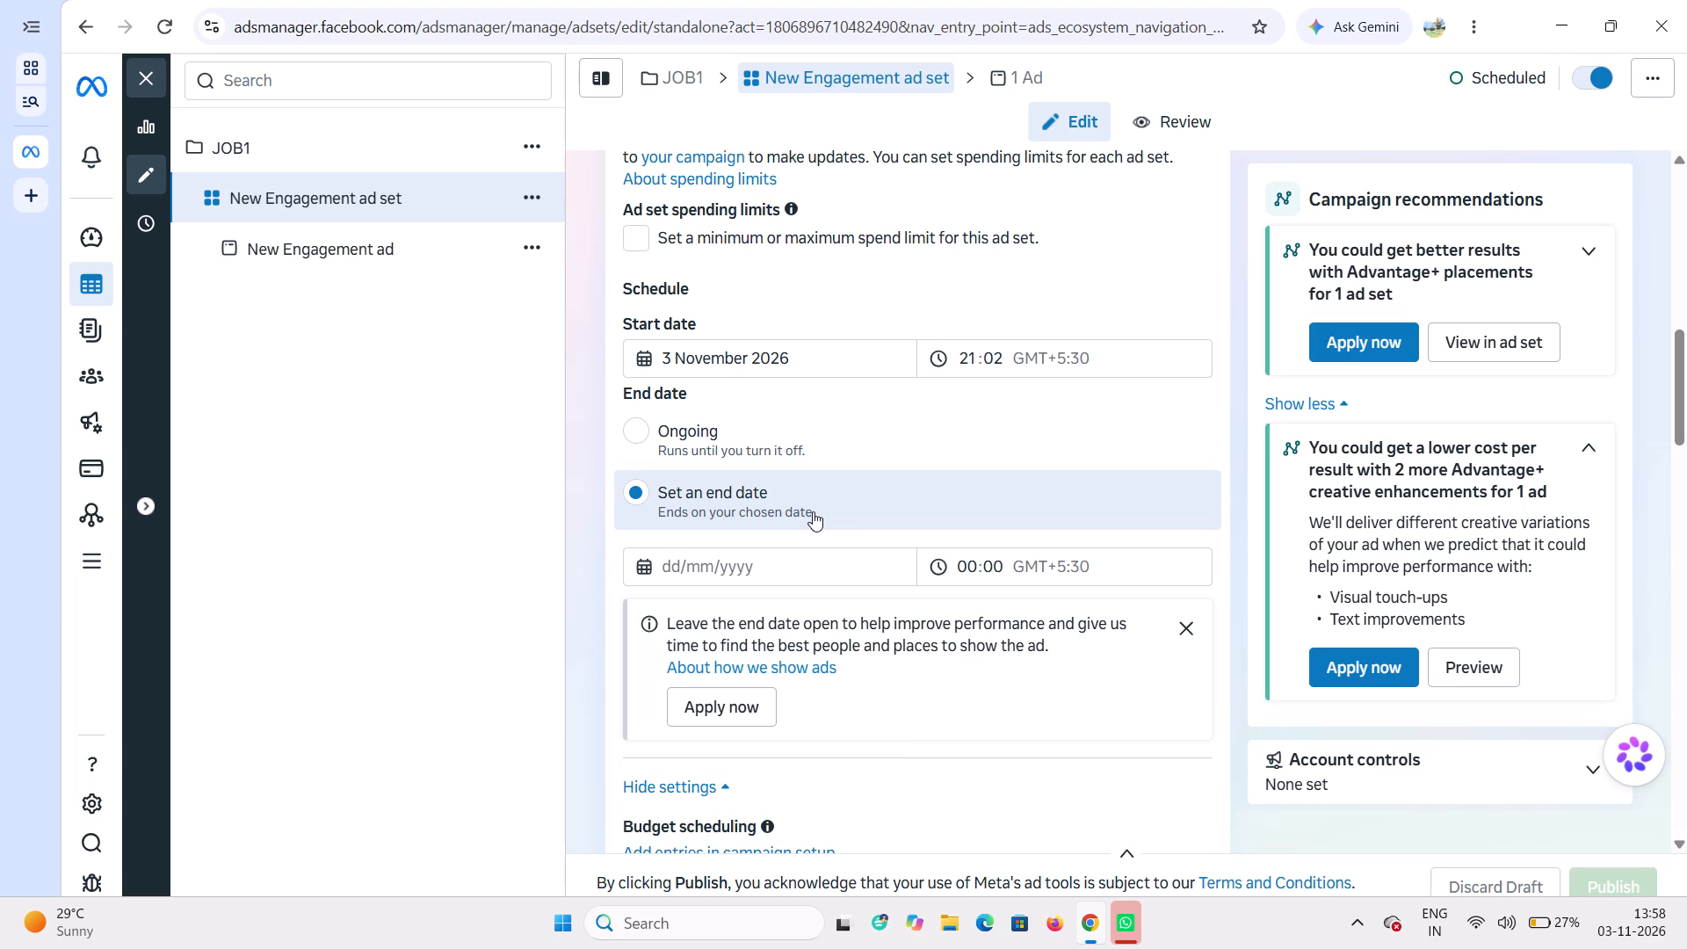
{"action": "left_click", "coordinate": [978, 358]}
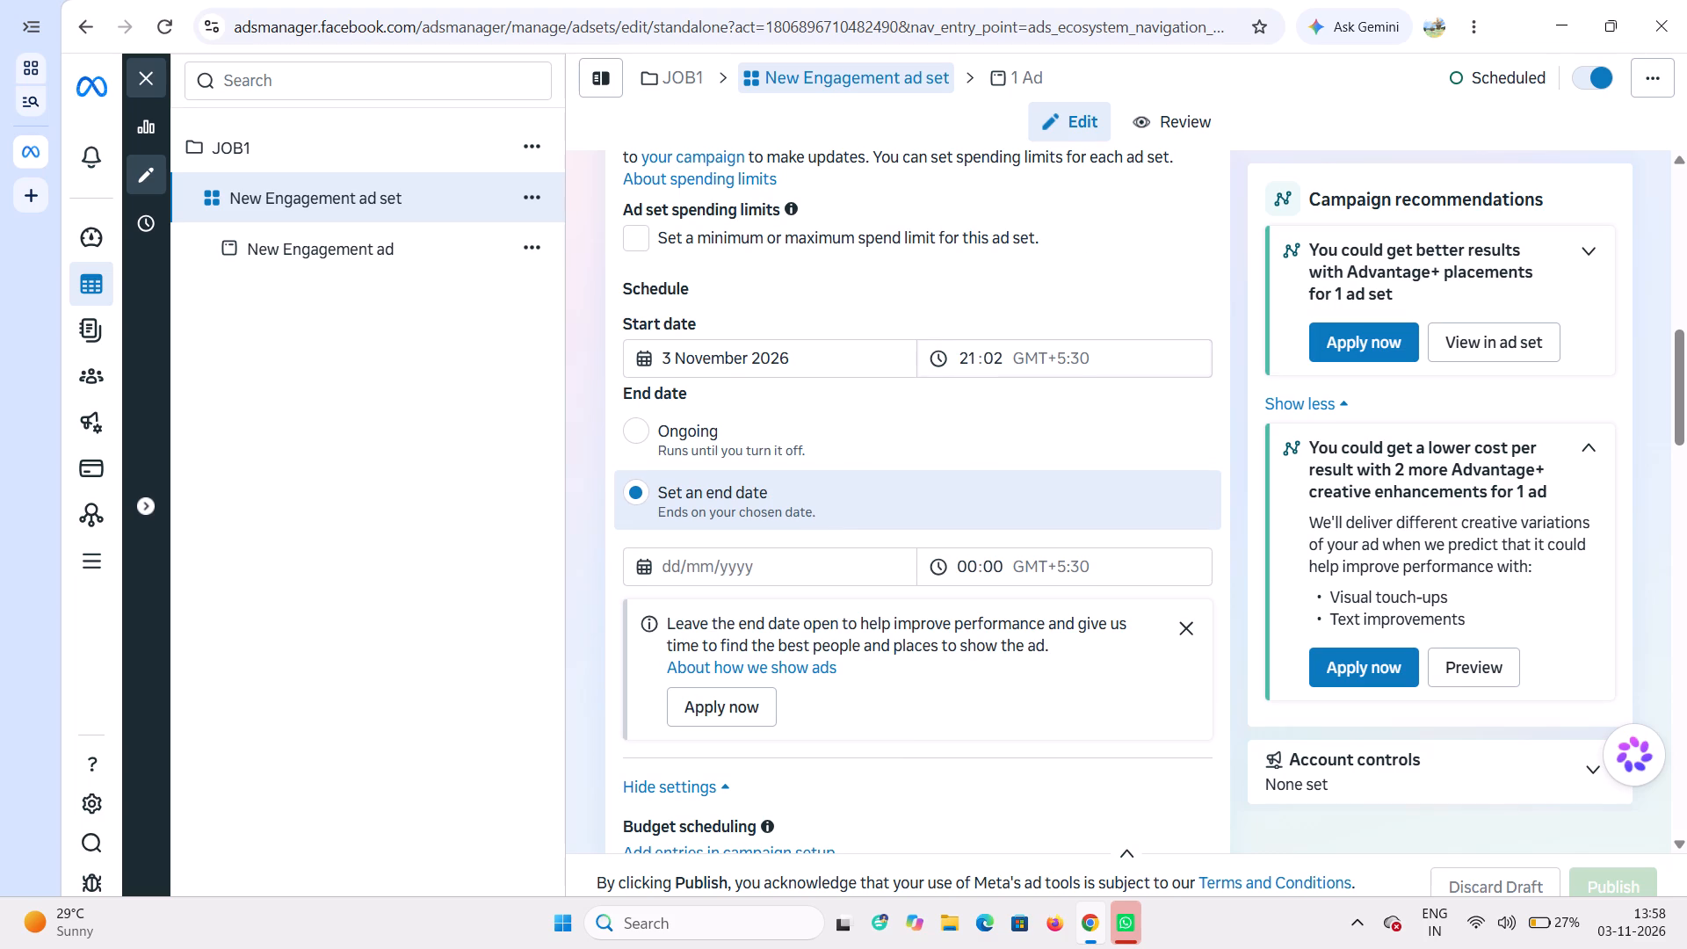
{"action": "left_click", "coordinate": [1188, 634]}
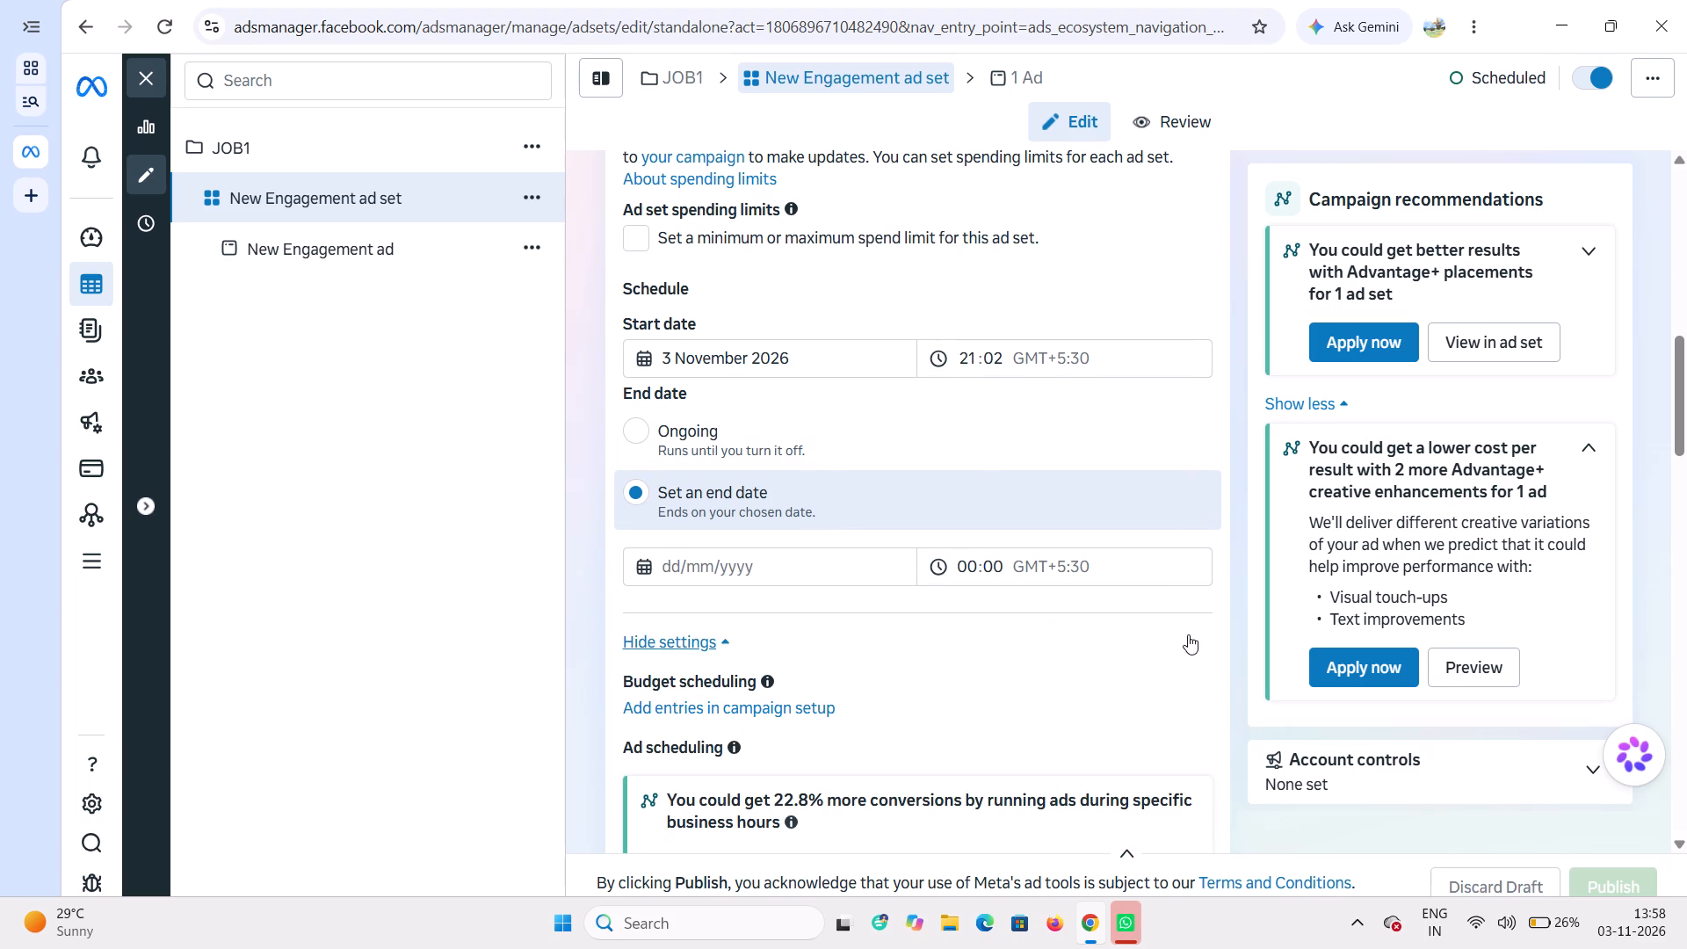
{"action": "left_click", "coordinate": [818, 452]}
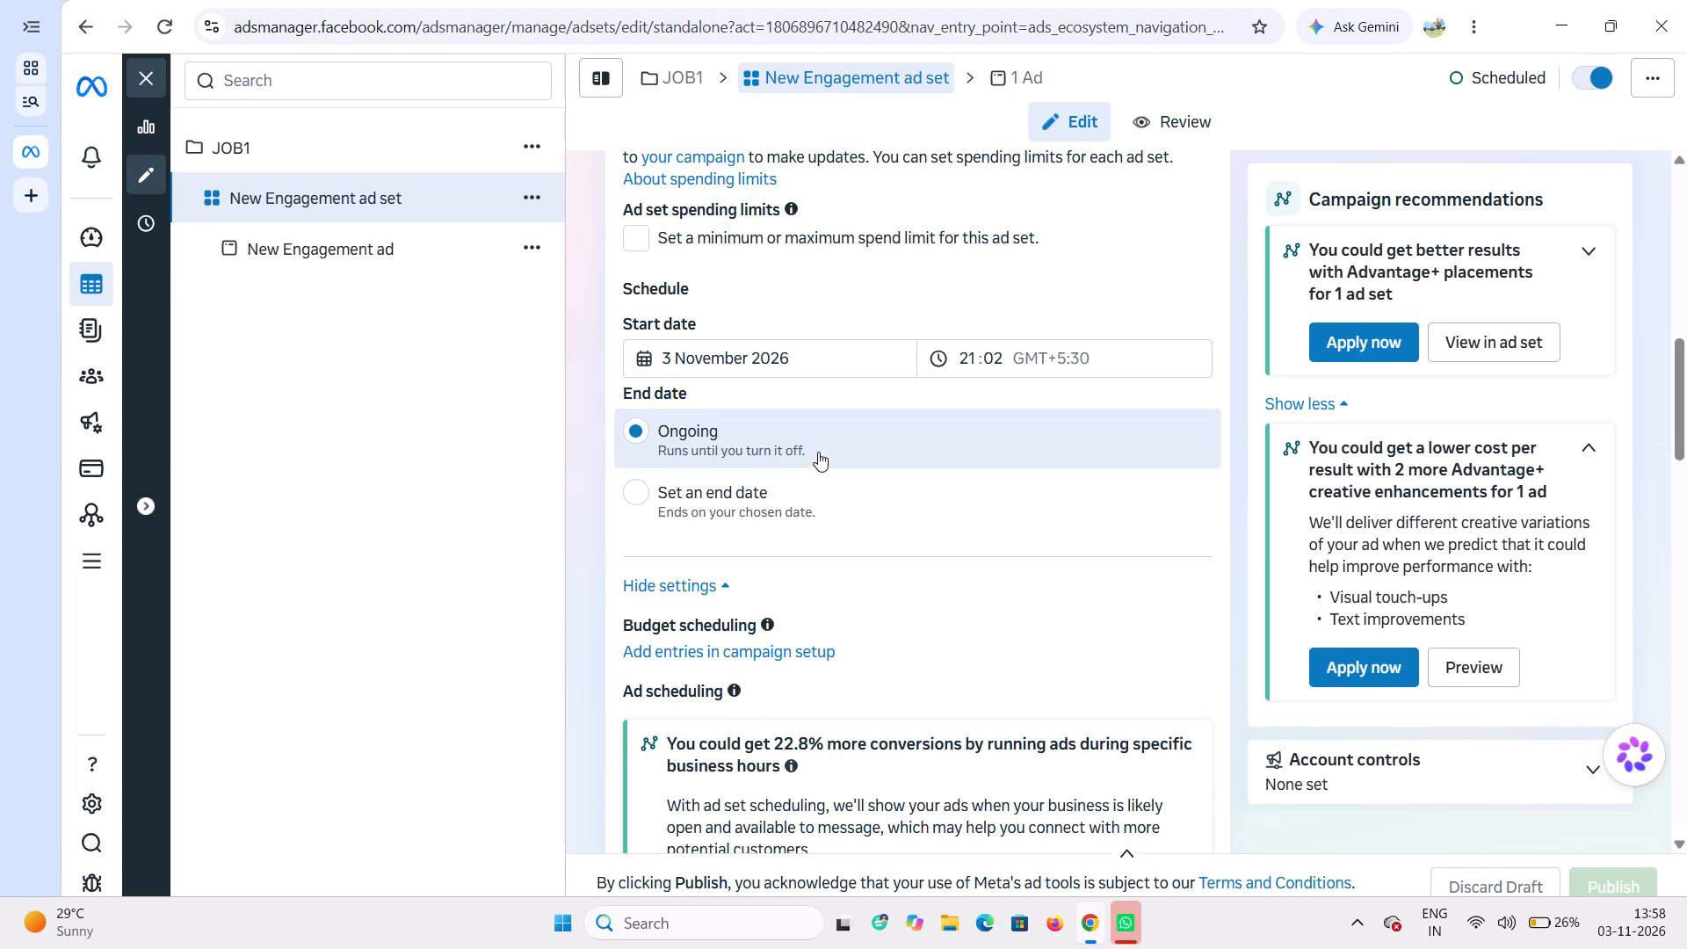
Set the New Engagement ad set's start time on 3 November 2026 to 14:02.
{"action": "left_click", "coordinate": [975, 349]}
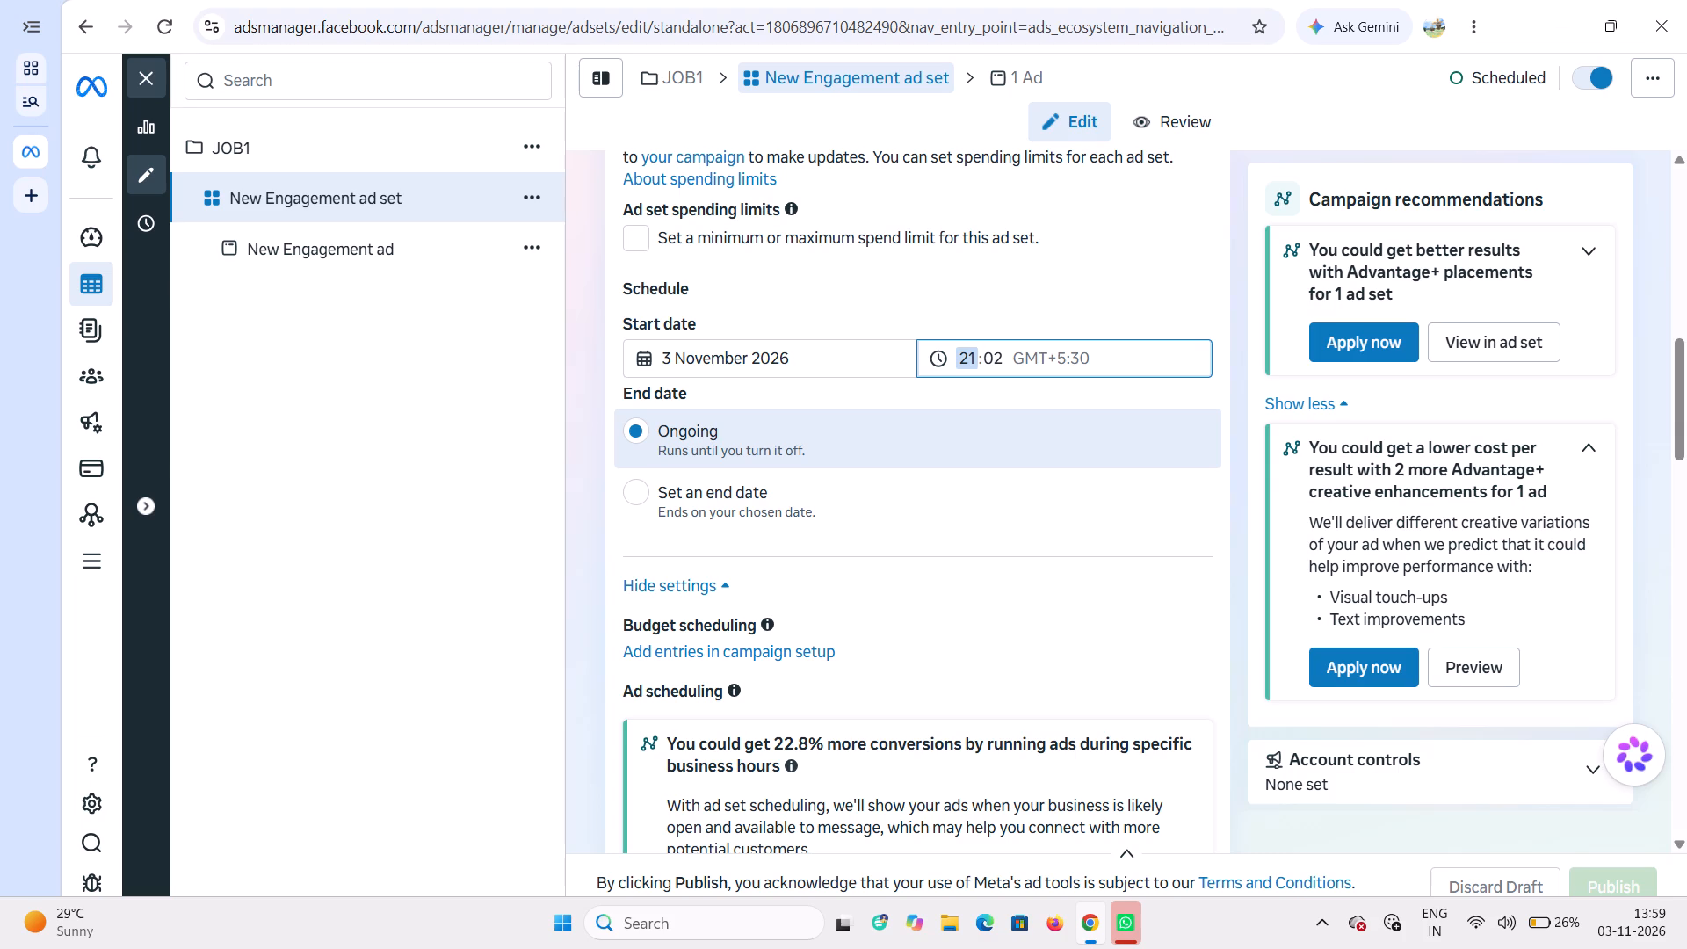
{"action": "key", "text": "BackSpace"}
{"action": "key", "text": "BackSpace"}
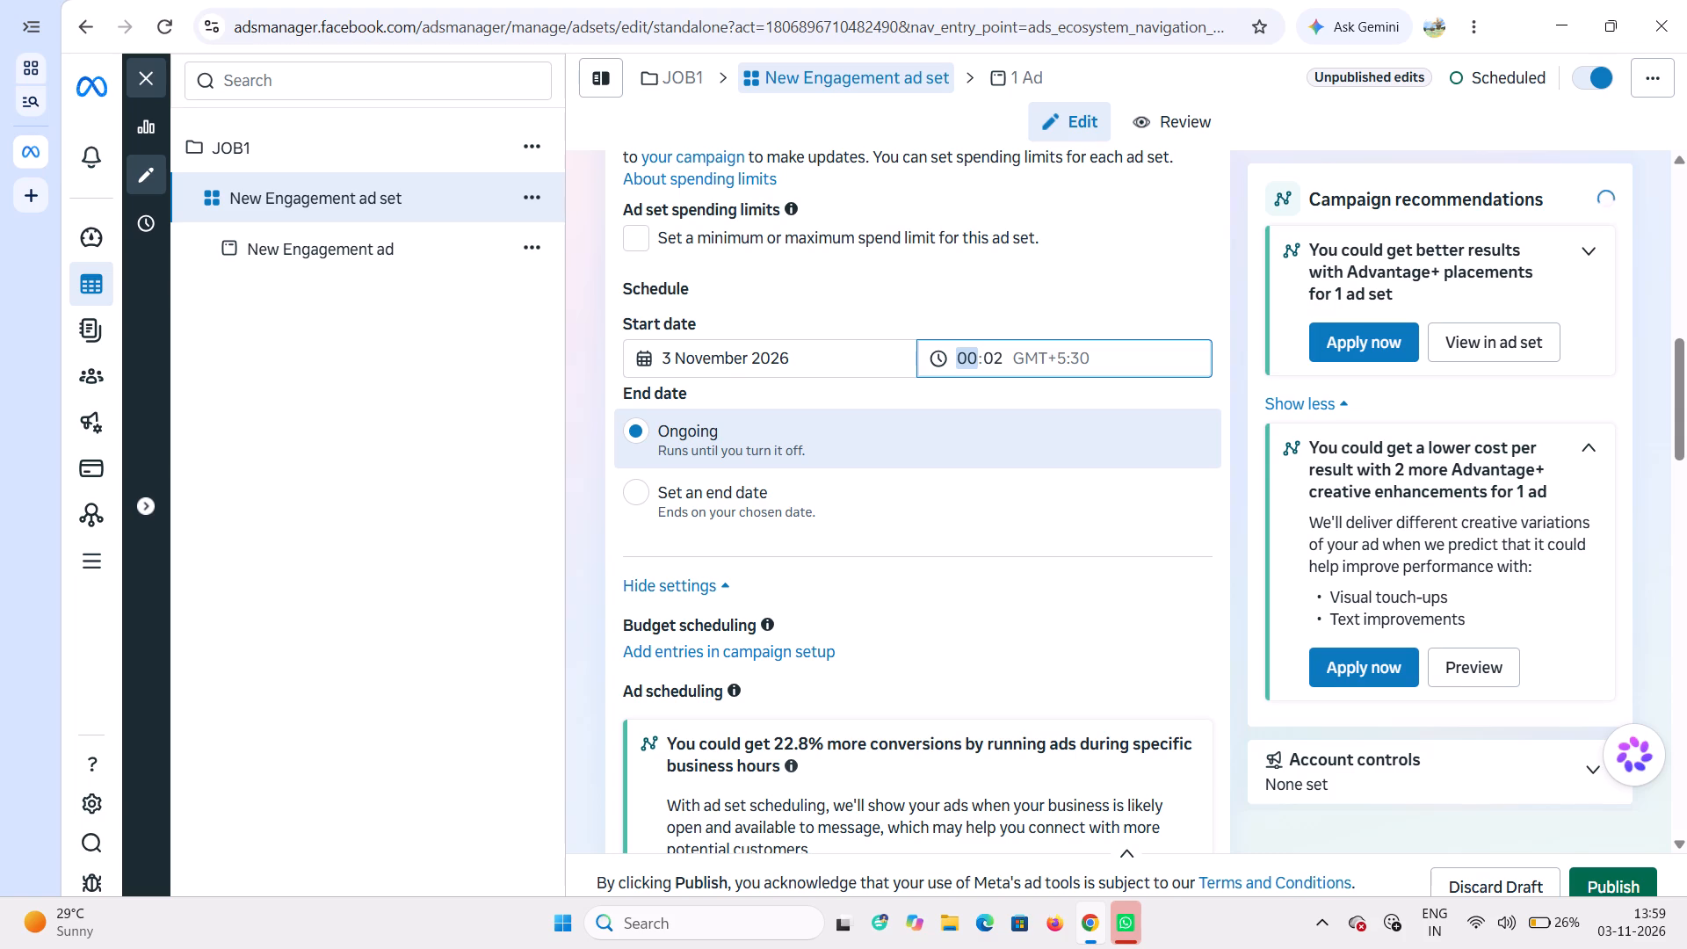
{"action": "type", "text": "14"}
{"action": "left_click", "coordinate": [1077, 402]}
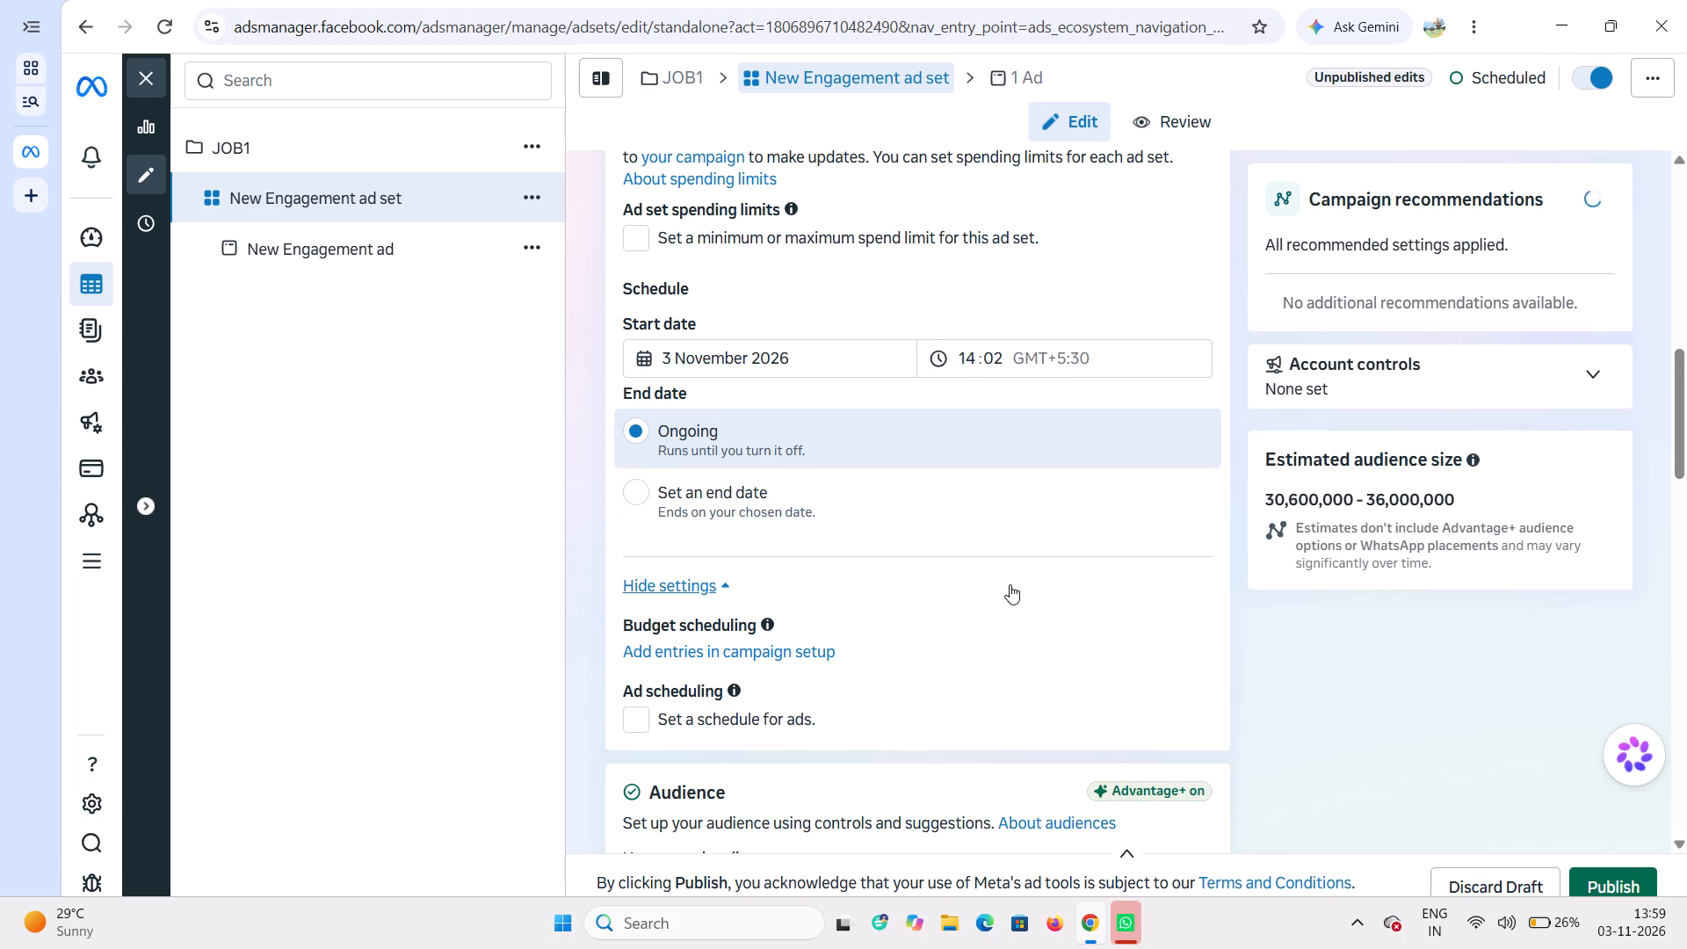
Examine the ad set's ad scheduling, audience controls, suggested audience, placement and brand safety settings.
{"action": "scroll", "coordinate": [1010, 584], "scroll_direction": "down", "scroll_amount": 2}
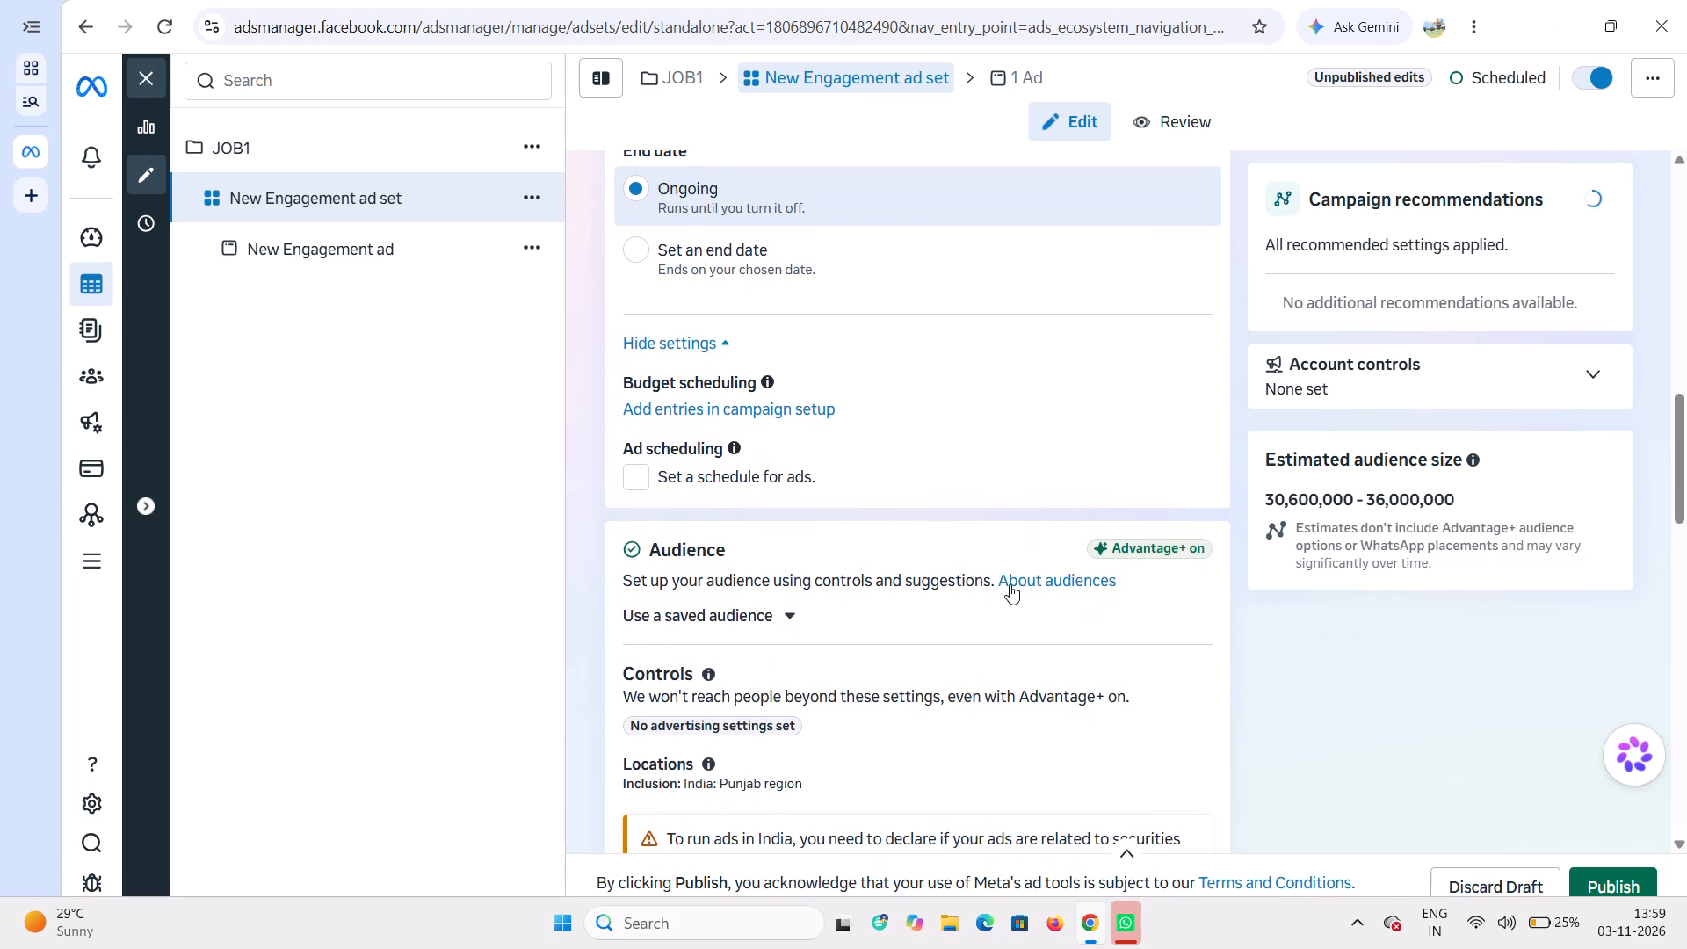
{"action": "scroll", "coordinate": [1010, 584], "scroll_direction": "down", "scroll_amount": 1}
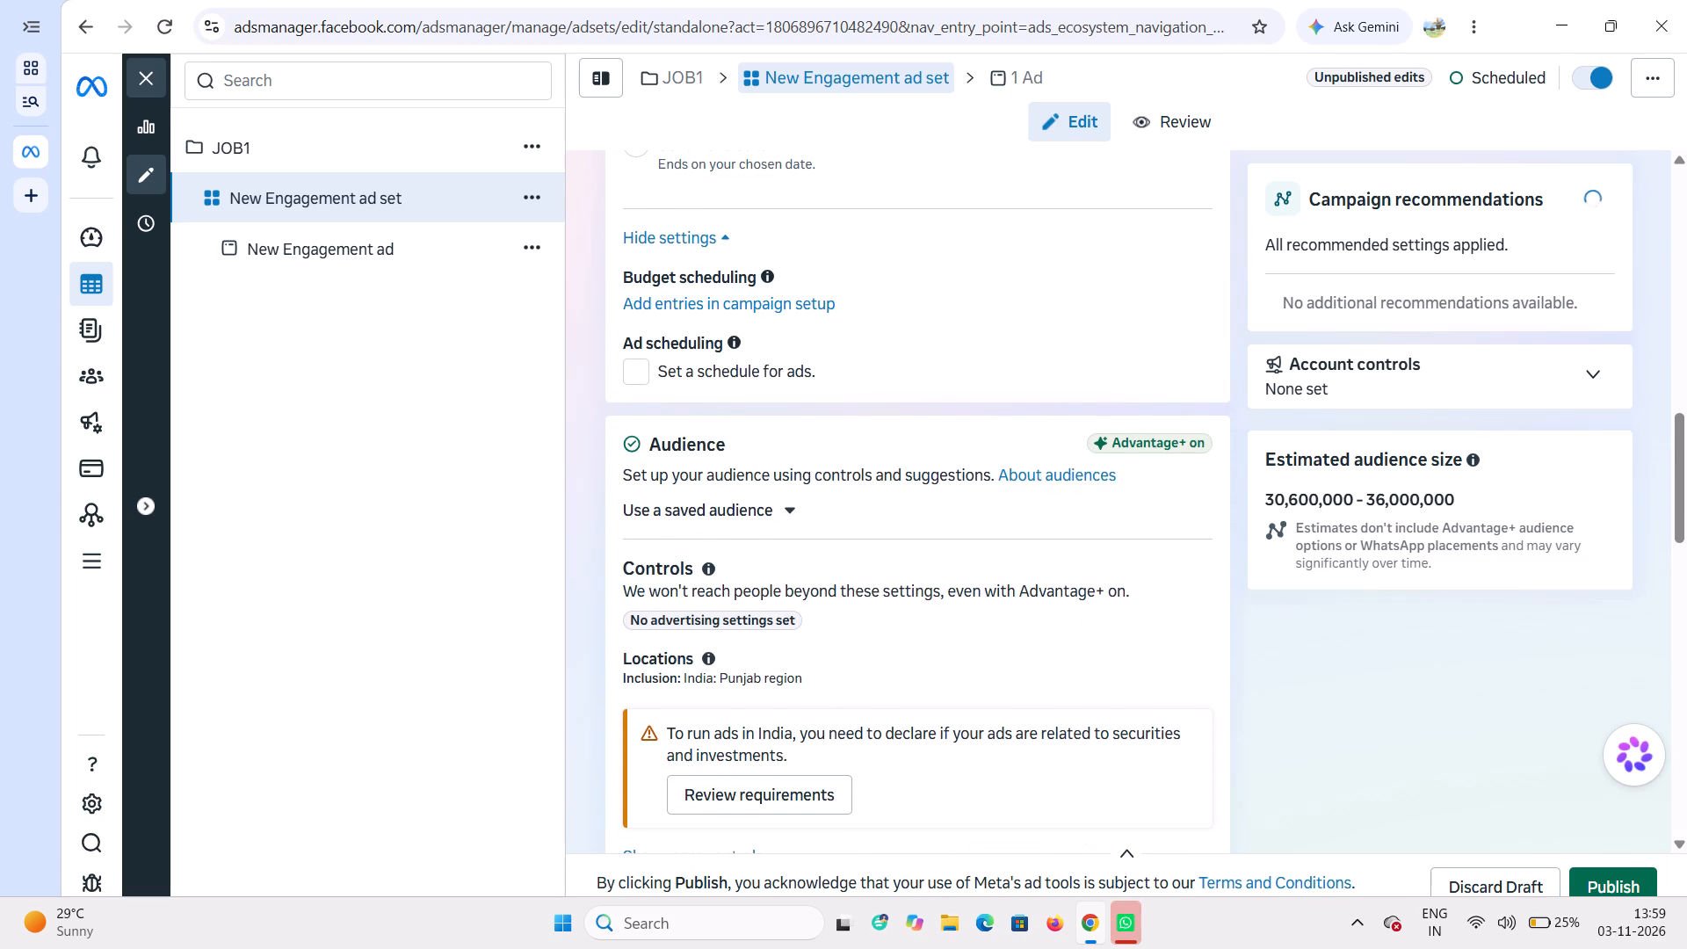
{"action": "scroll", "coordinate": [1010, 584], "scroll_direction": "down", "scroll_amount": 1}
{"action": "scroll", "coordinate": [1010, 584], "scroll_direction": "up", "scroll_amount": 4}
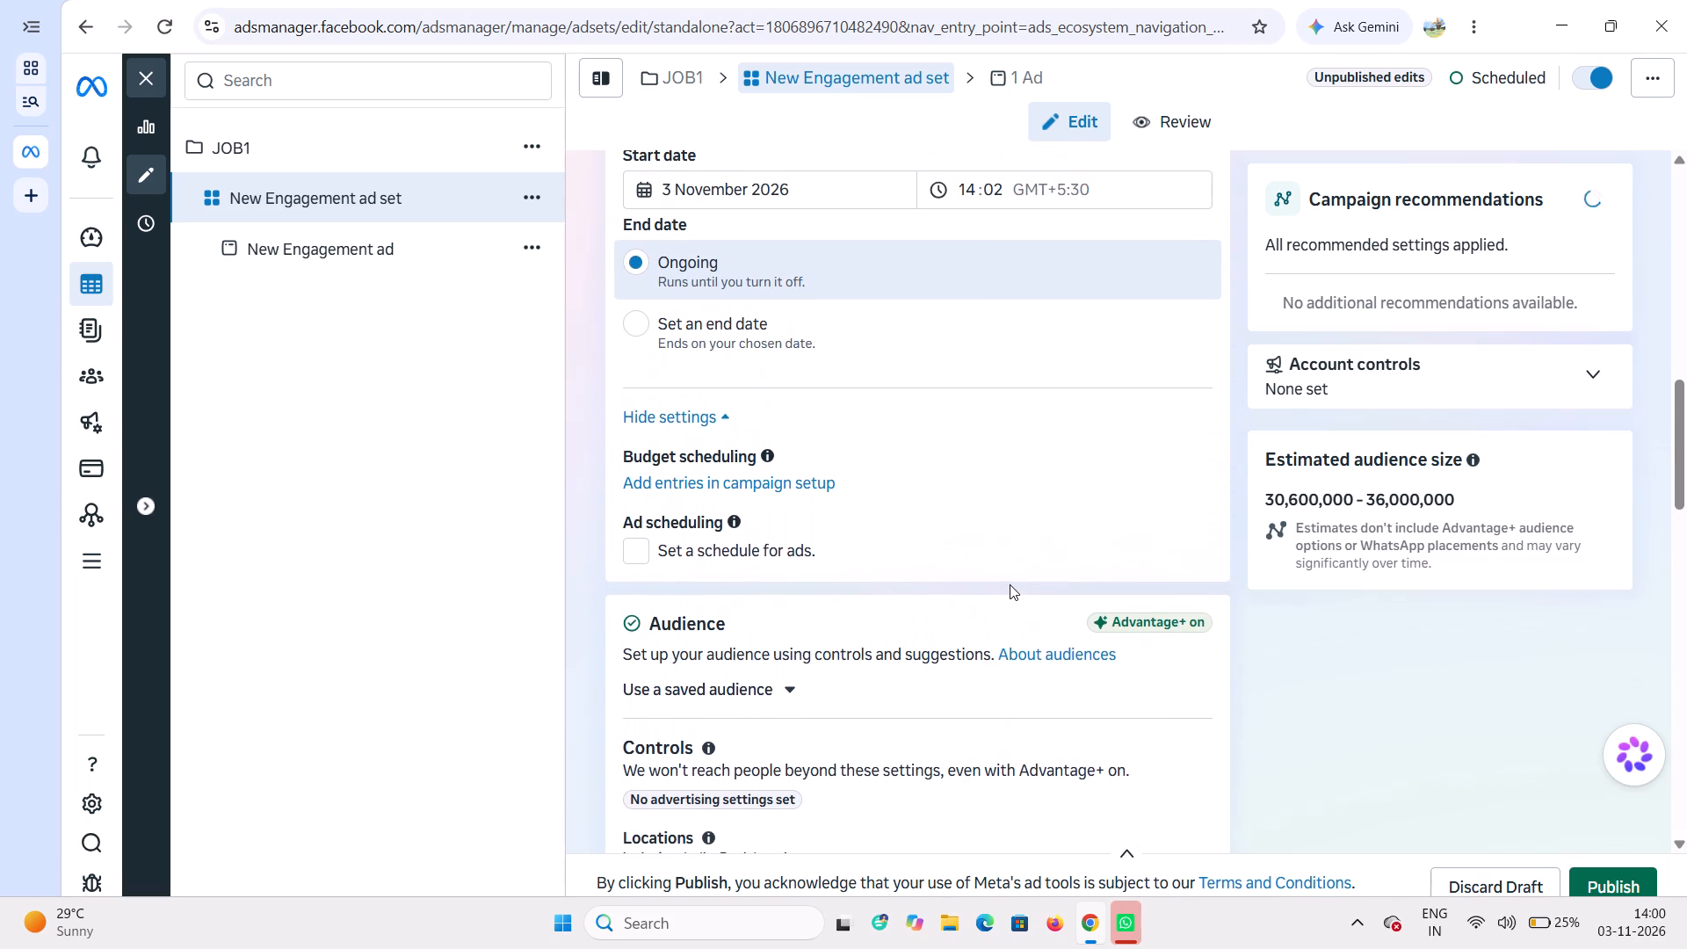
{"action": "scroll", "coordinate": [1010, 584], "scroll_direction": "down", "scroll_amount": 9}
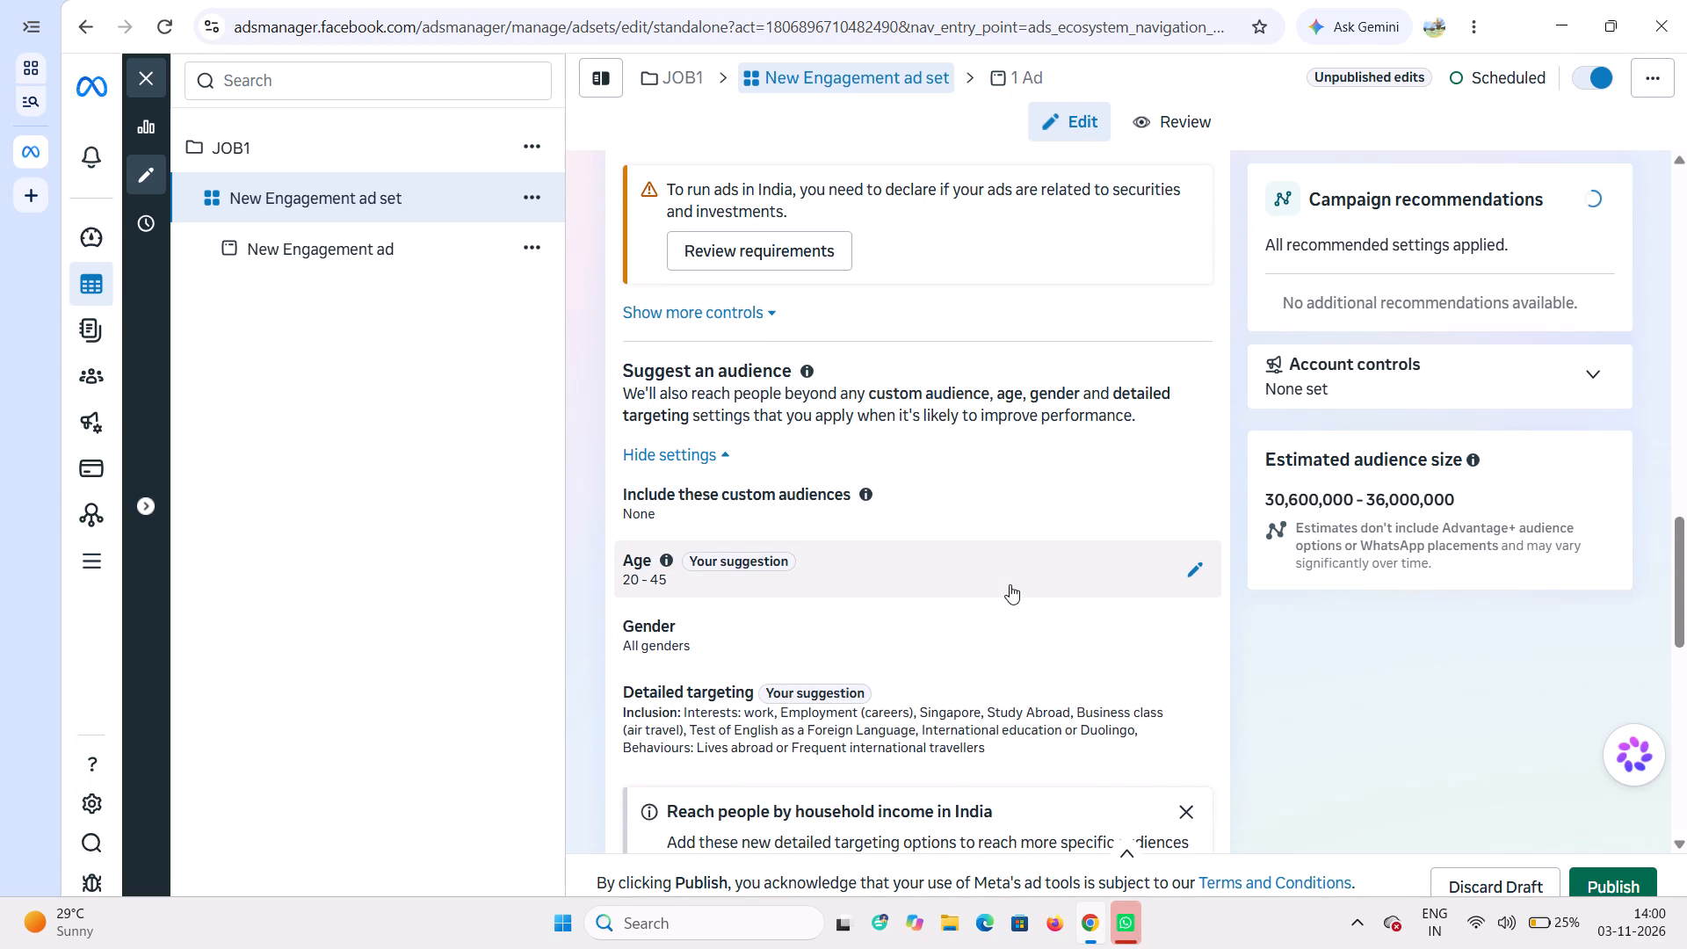
{"action": "scroll", "coordinate": [1010, 584], "scroll_direction": "down", "scroll_amount": 17}
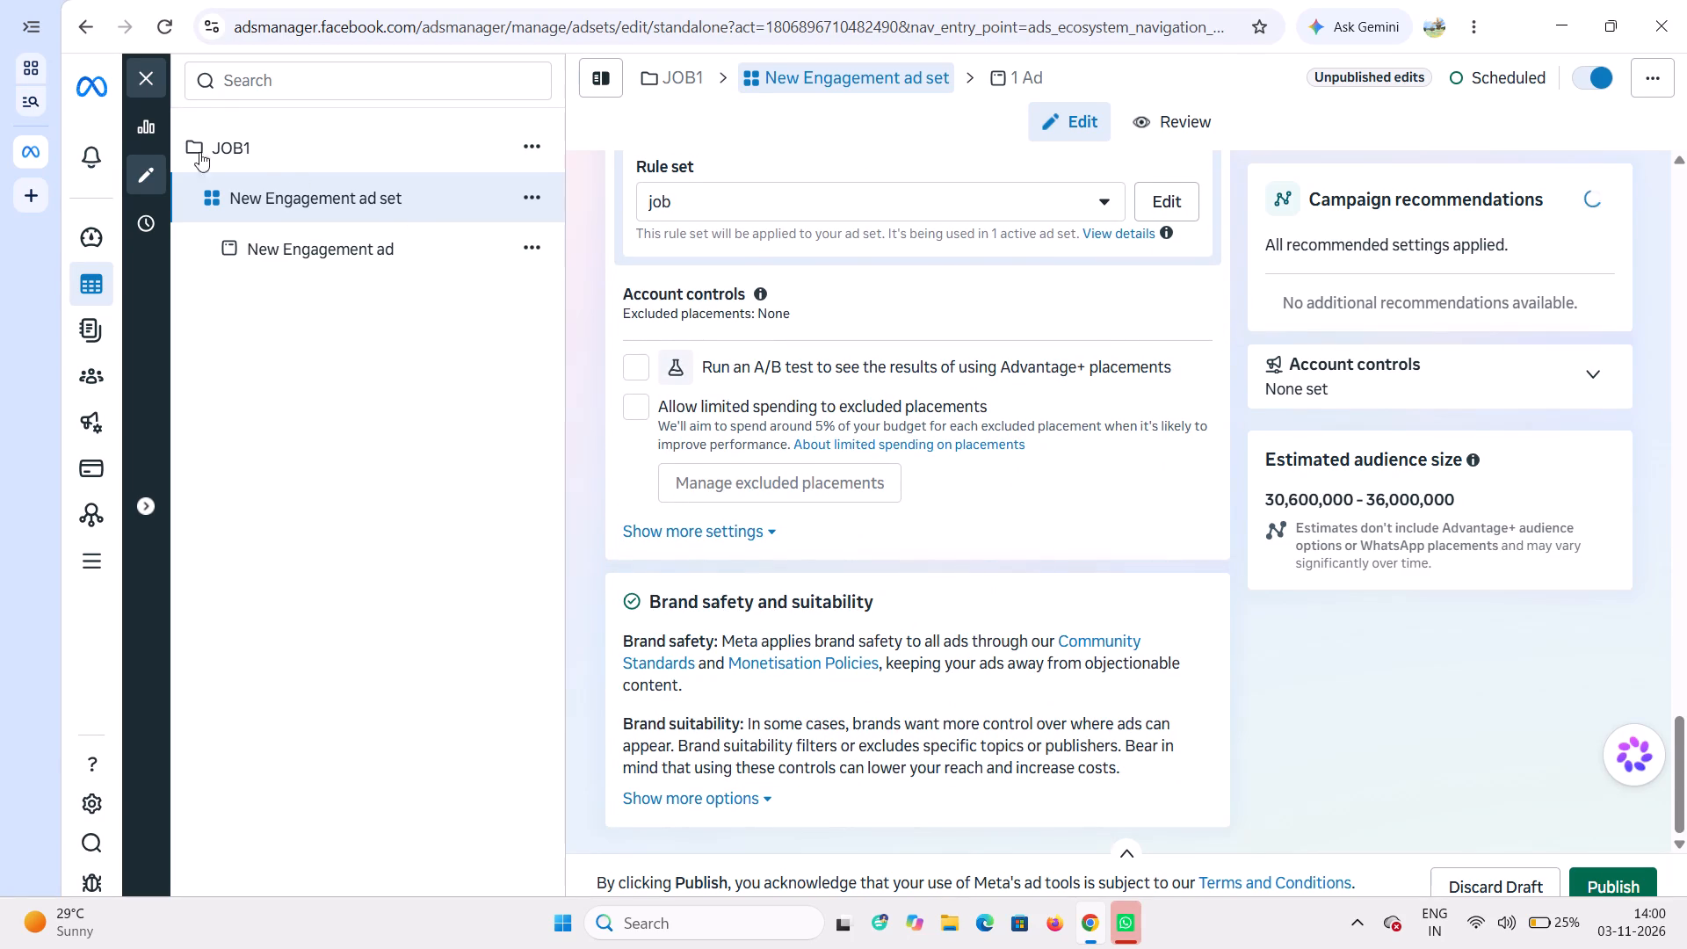
Open the New Engagement ad for editing.
{"action": "left_click", "coordinate": [373, 257]}
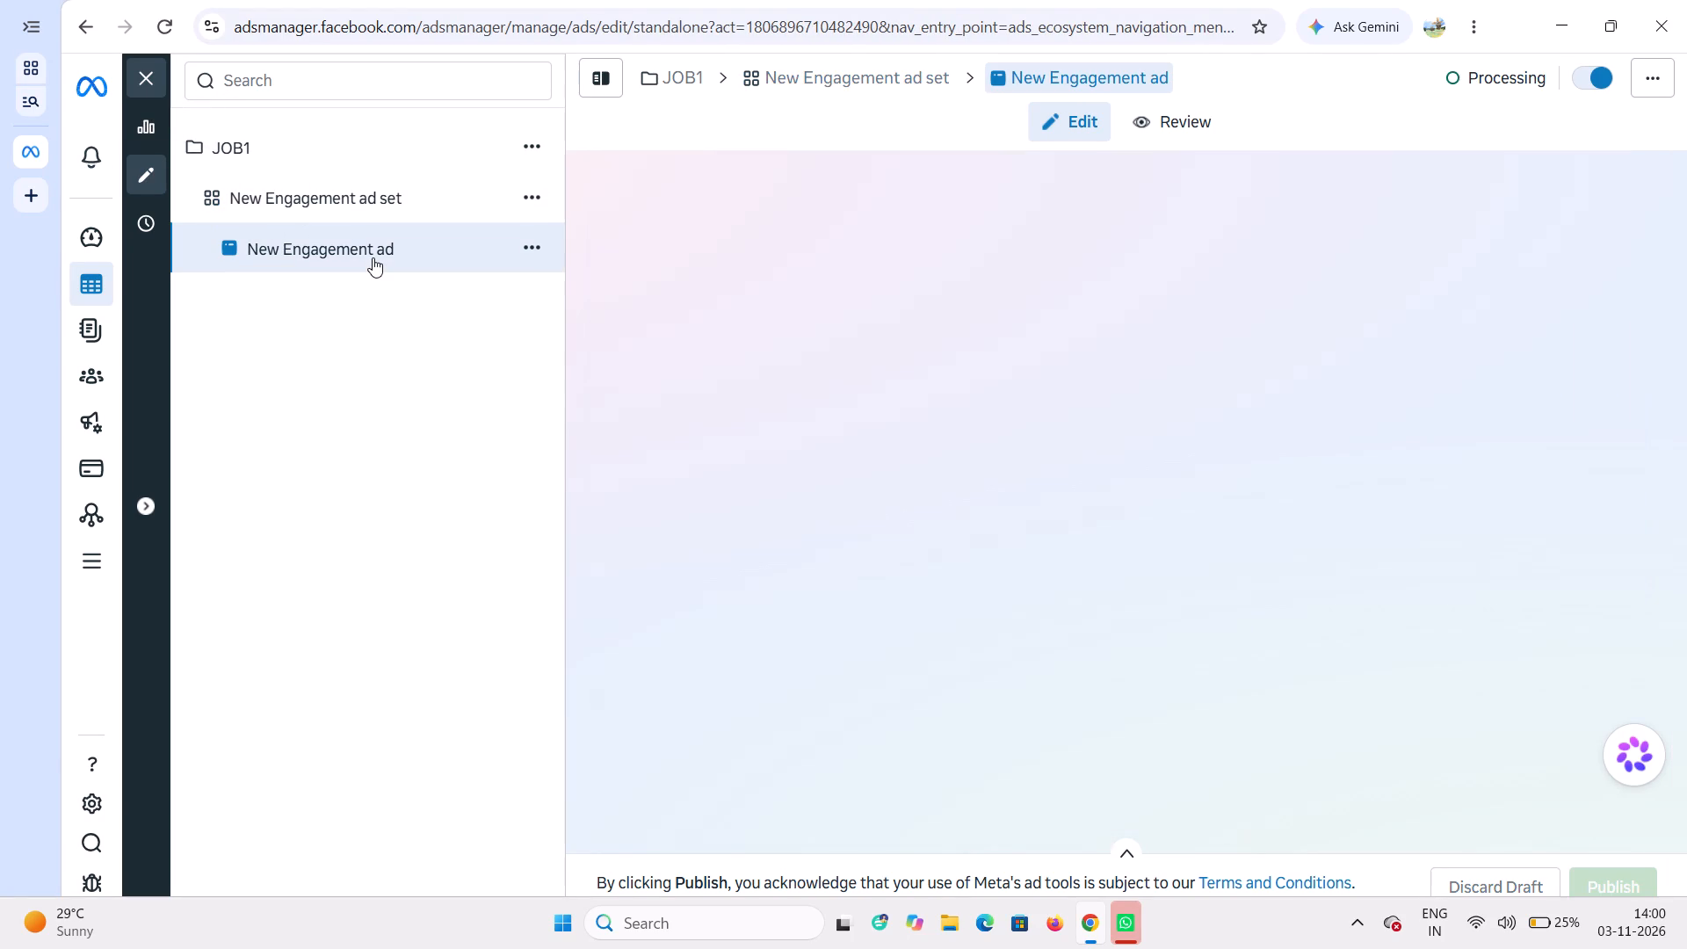
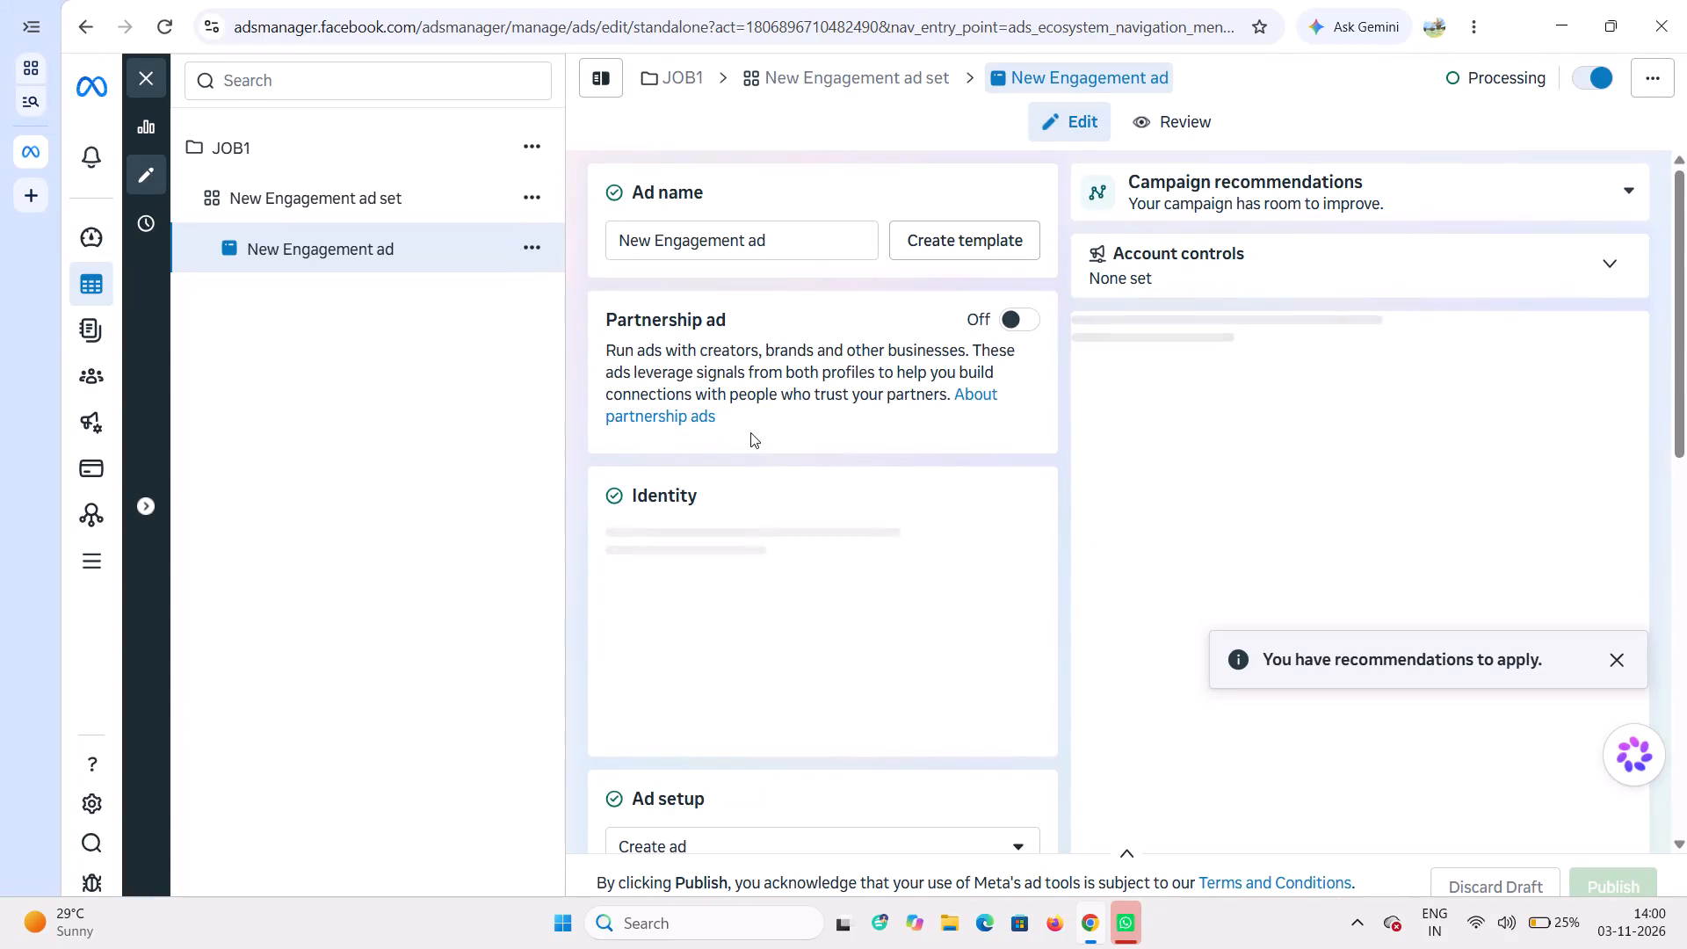
Examine the New Engagement ad's identity, ad setup, destination, creative and creative testing sections.
{"action": "scroll", "coordinate": [750, 432], "scroll_direction": "down", "scroll_amount": 3}
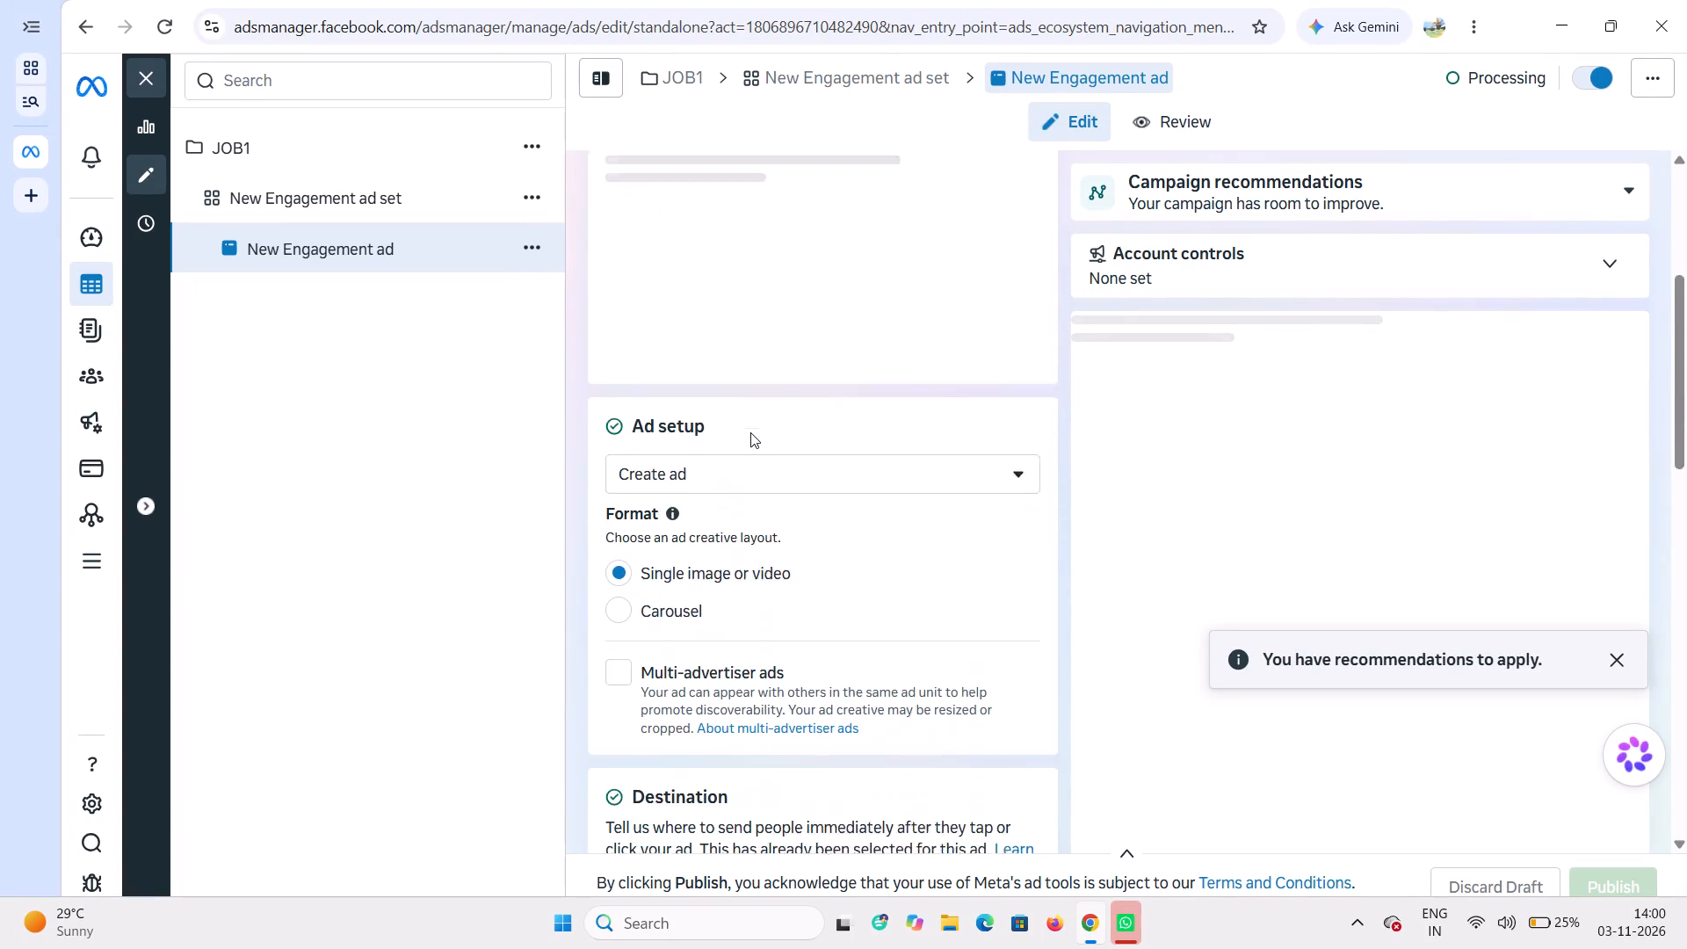
{"action": "scroll", "coordinate": [750, 432], "scroll_direction": "down", "scroll_amount": 9}
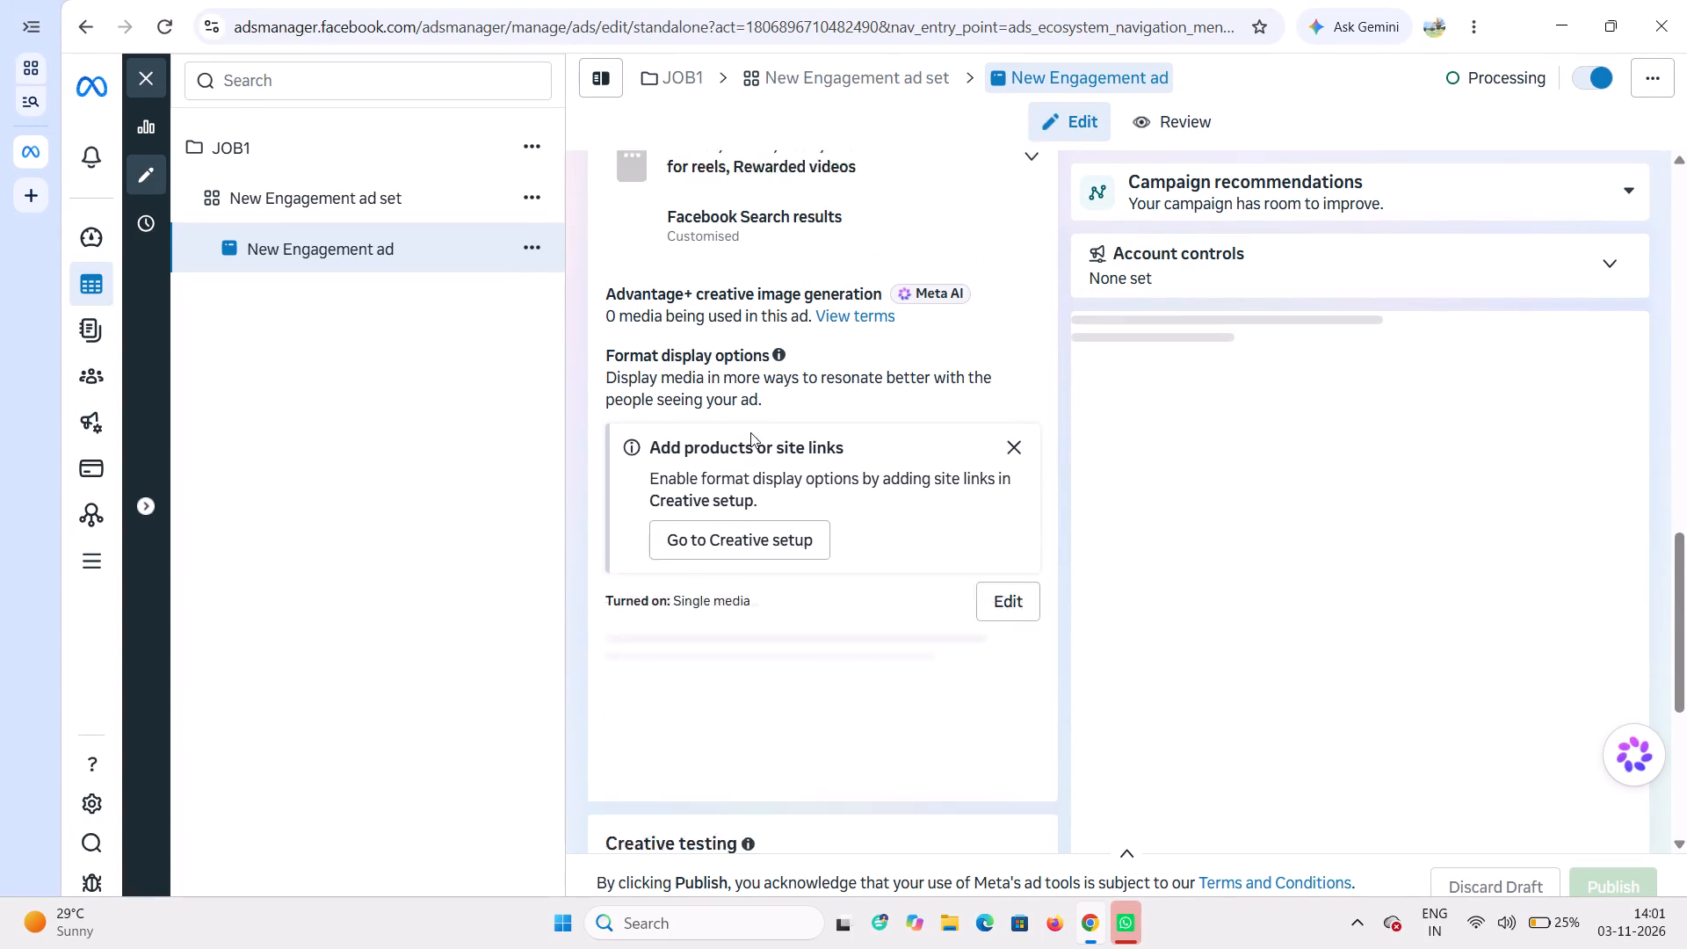
{"action": "scroll", "coordinate": [750, 432], "scroll_direction": "down", "scroll_amount": 12}
{"action": "scroll", "coordinate": [750, 432], "scroll_direction": "up", "scroll_amount": 5}
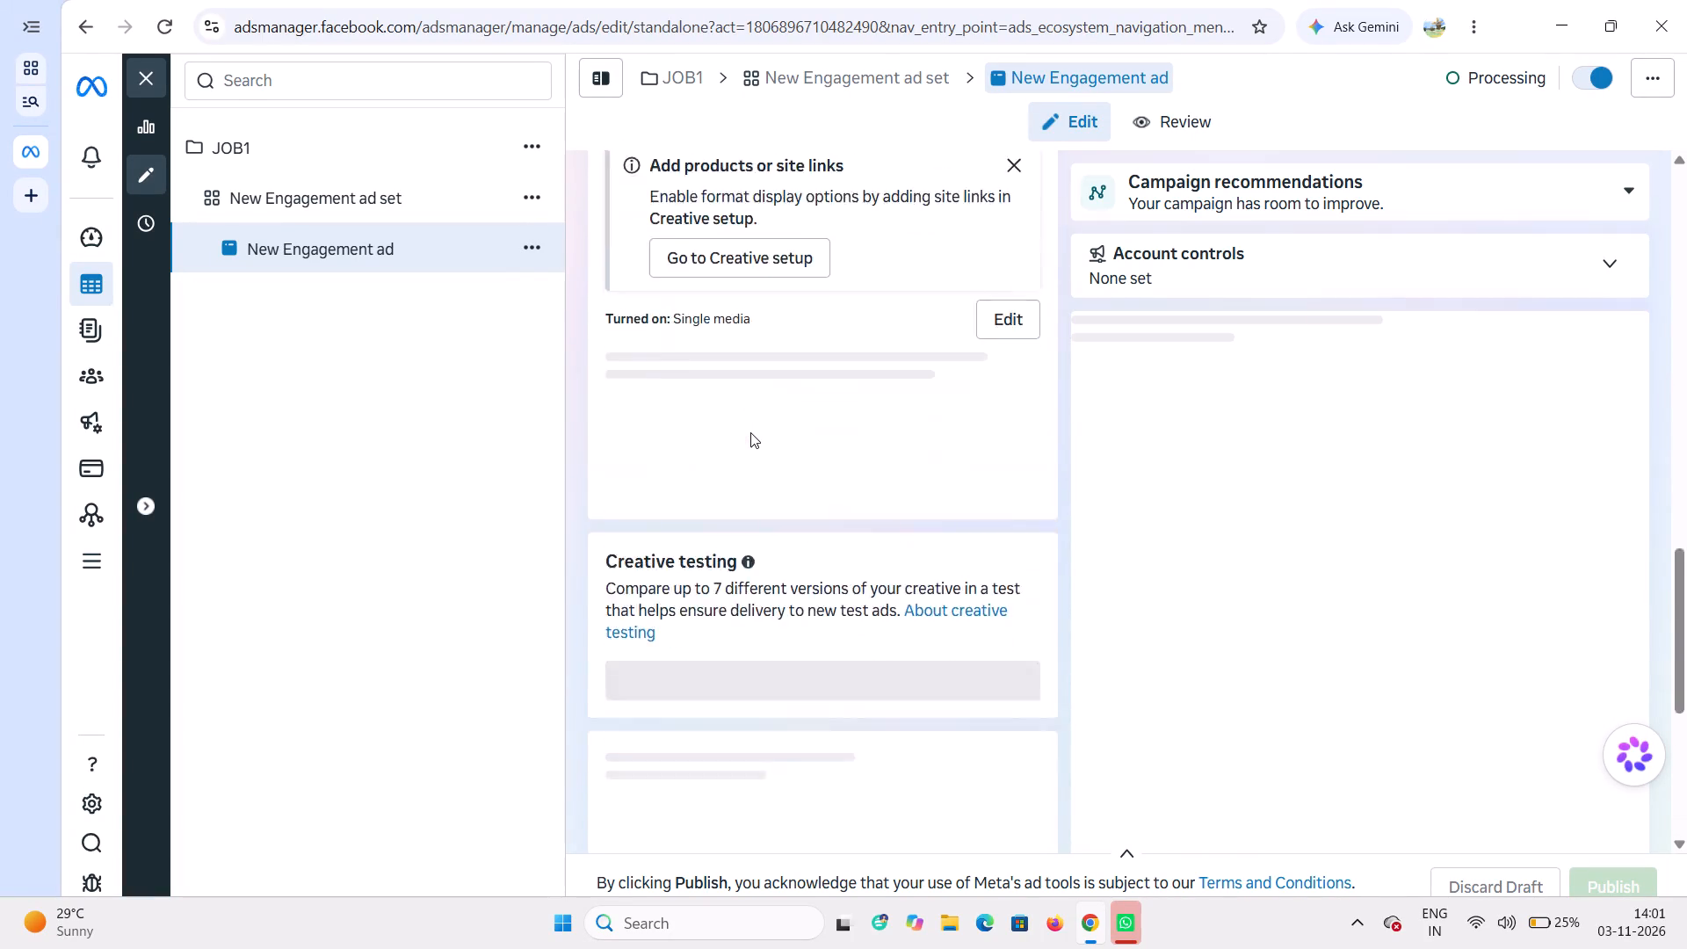
{"action": "scroll", "coordinate": [750, 432], "scroll_direction": "up", "scroll_amount": 17}
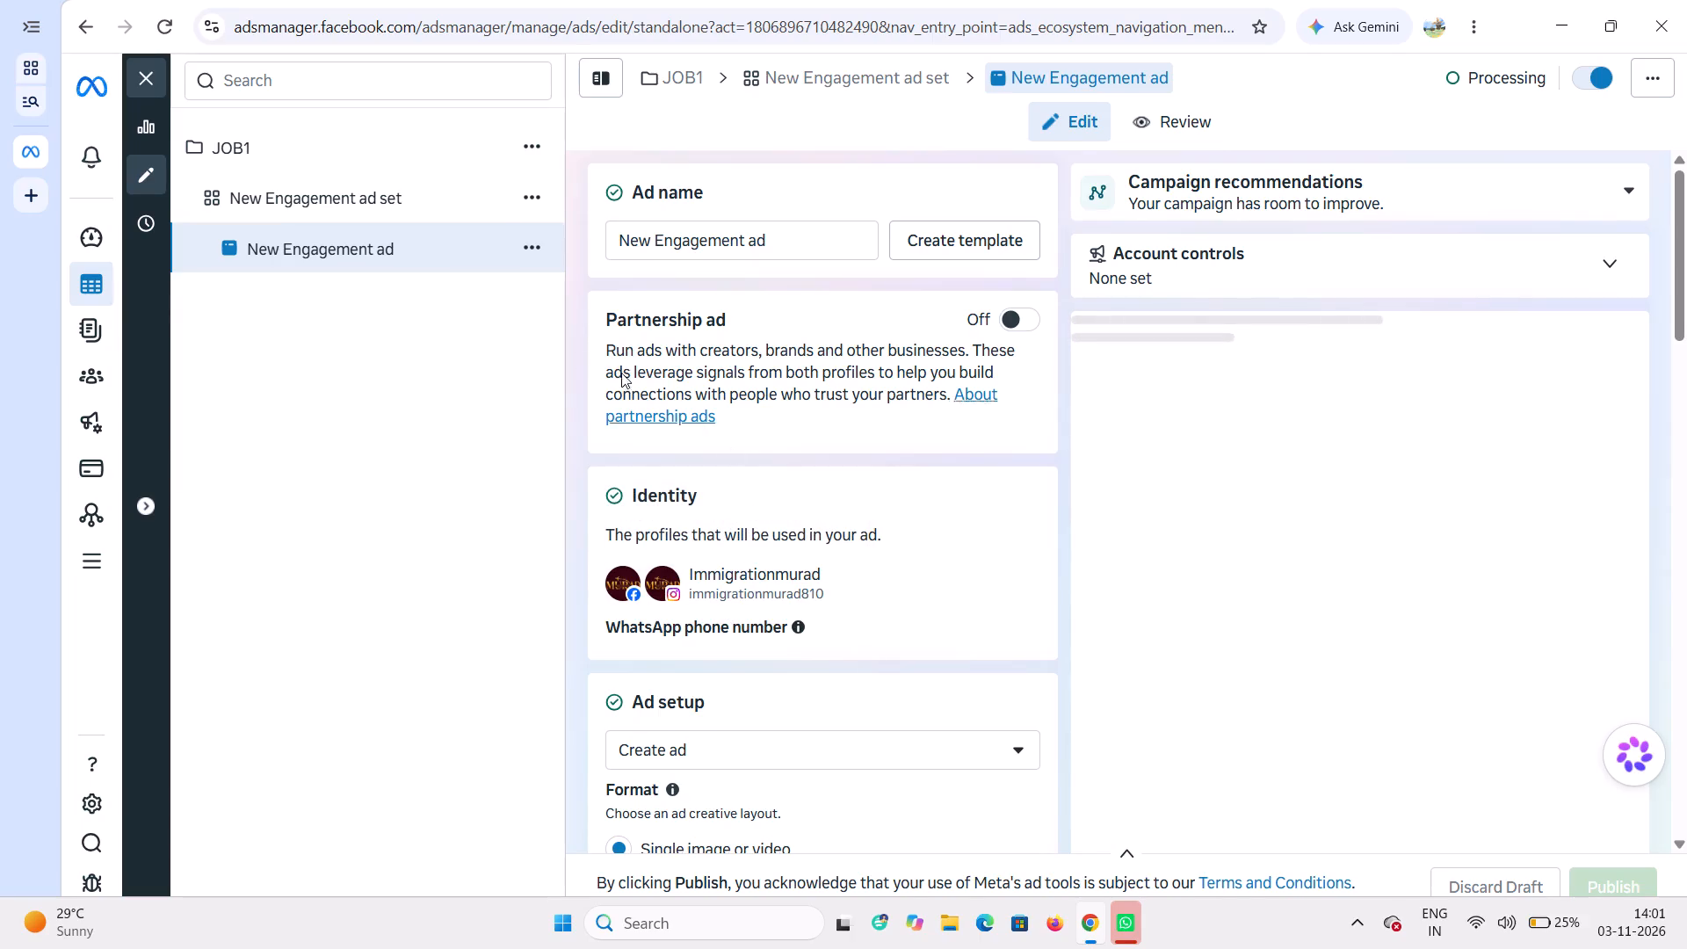
In the New Engagement ad set's message destinations, start connecting an Instagram profile to the Immigrationmurad Facebook Page.
{"action": "left_click", "coordinate": [445, 186]}
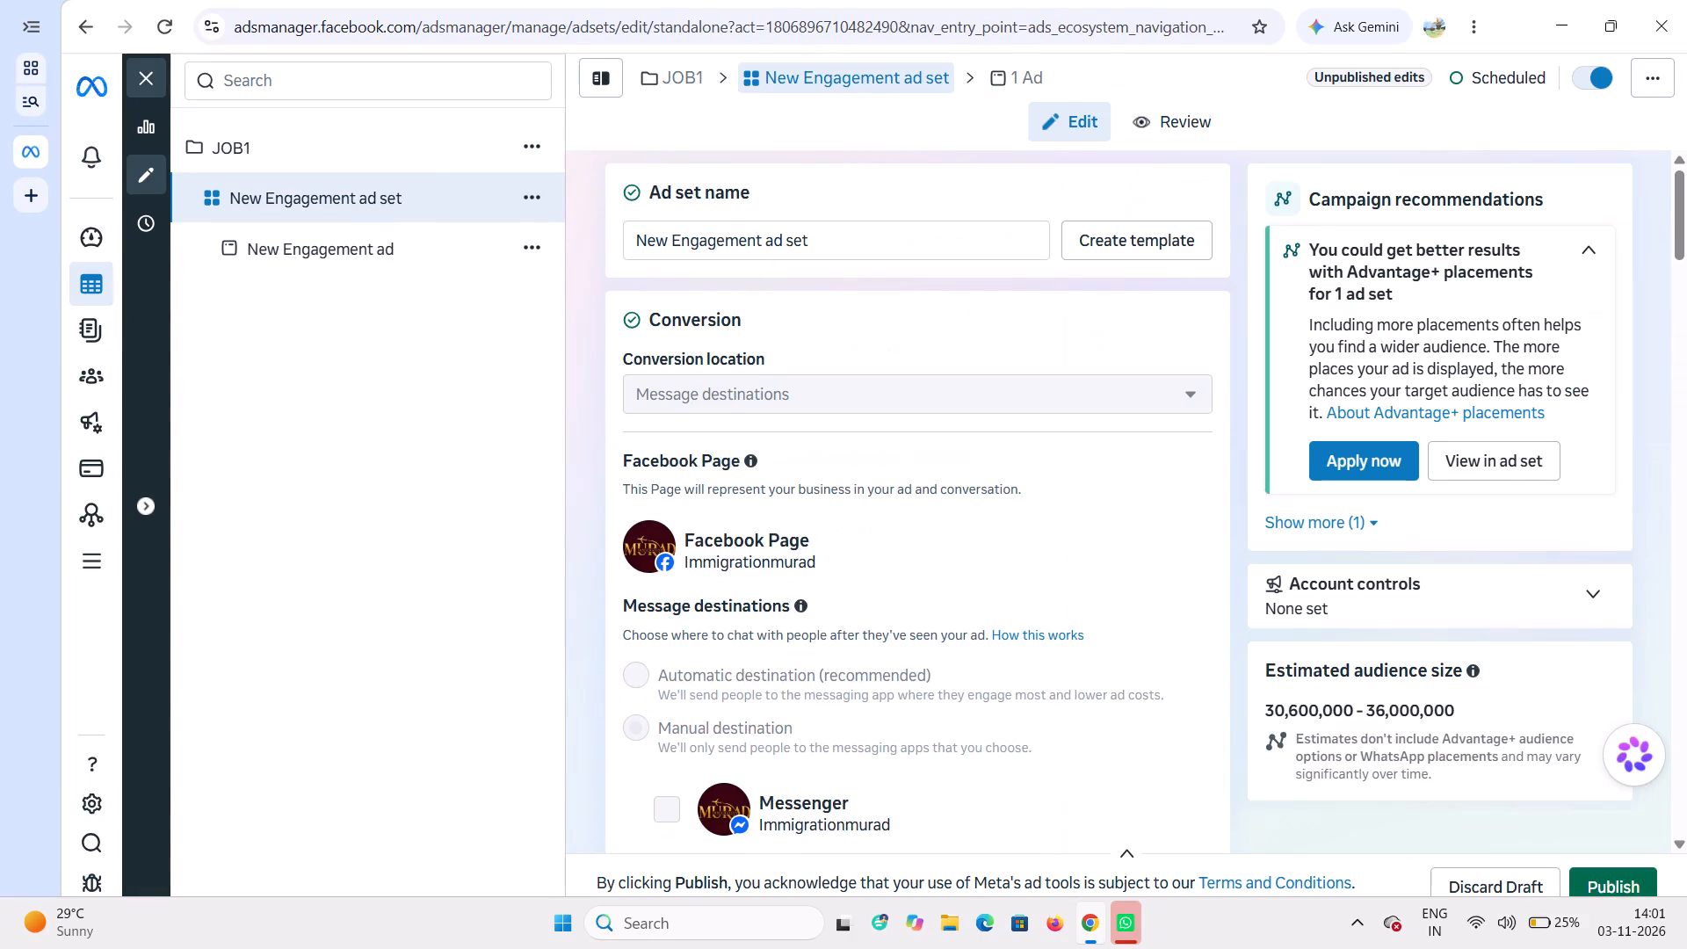
{"action": "scroll", "coordinate": [965, 585], "scroll_direction": "down", "scroll_amount": 4}
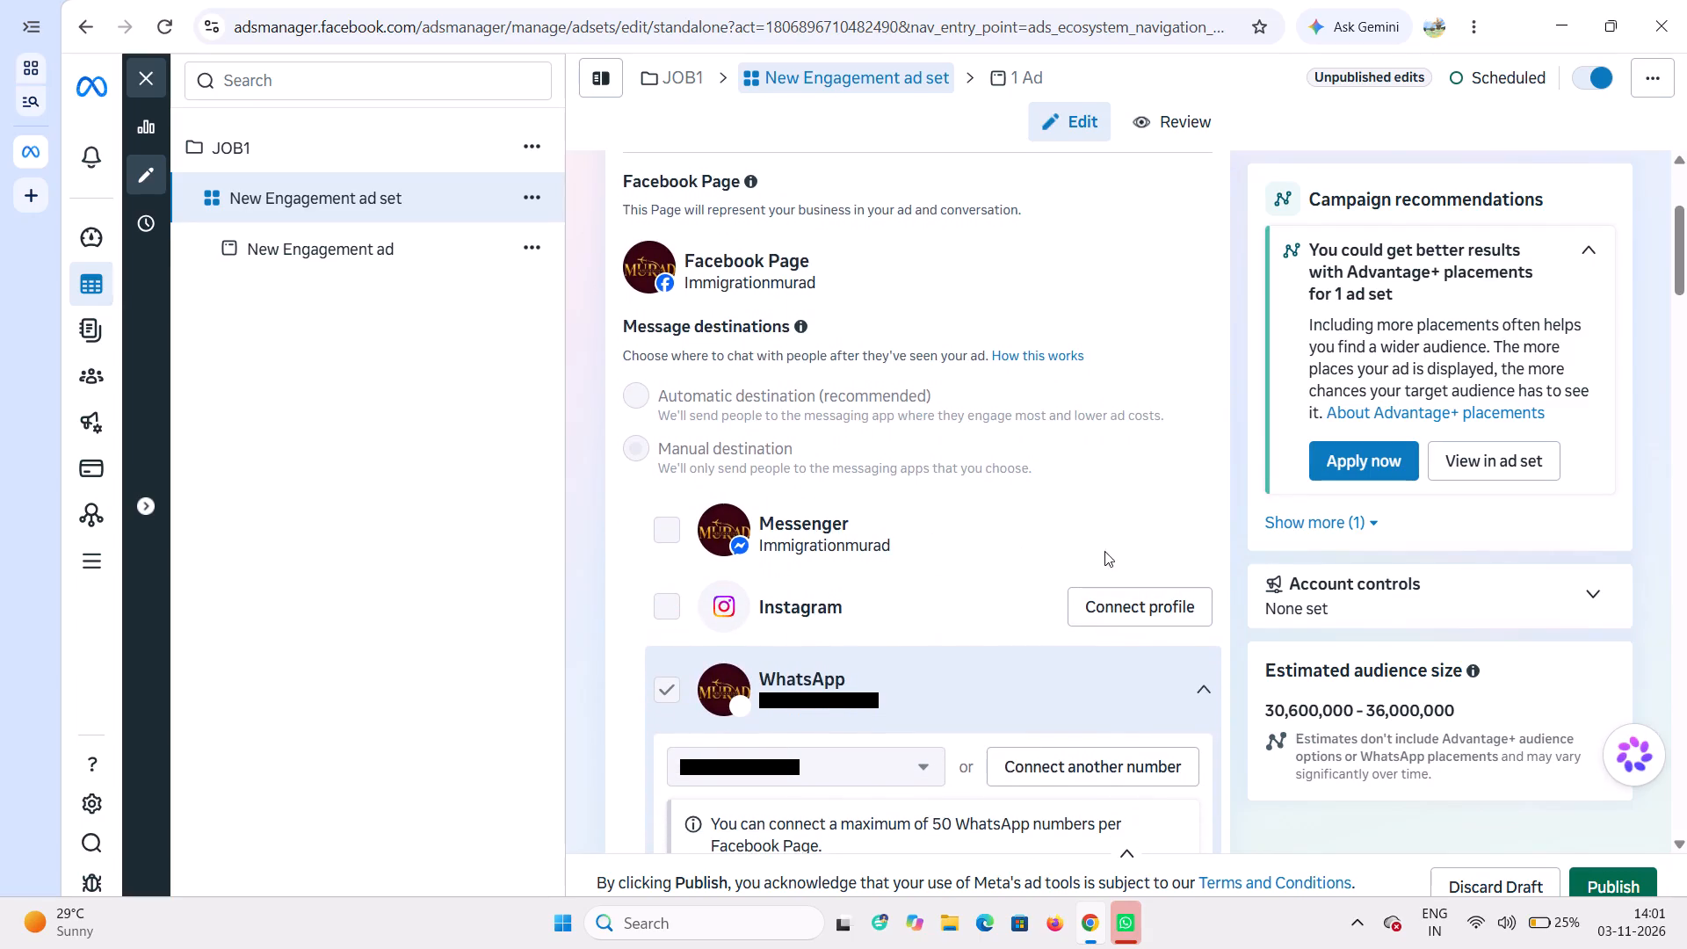
{"action": "left_click", "coordinate": [1132, 606]}
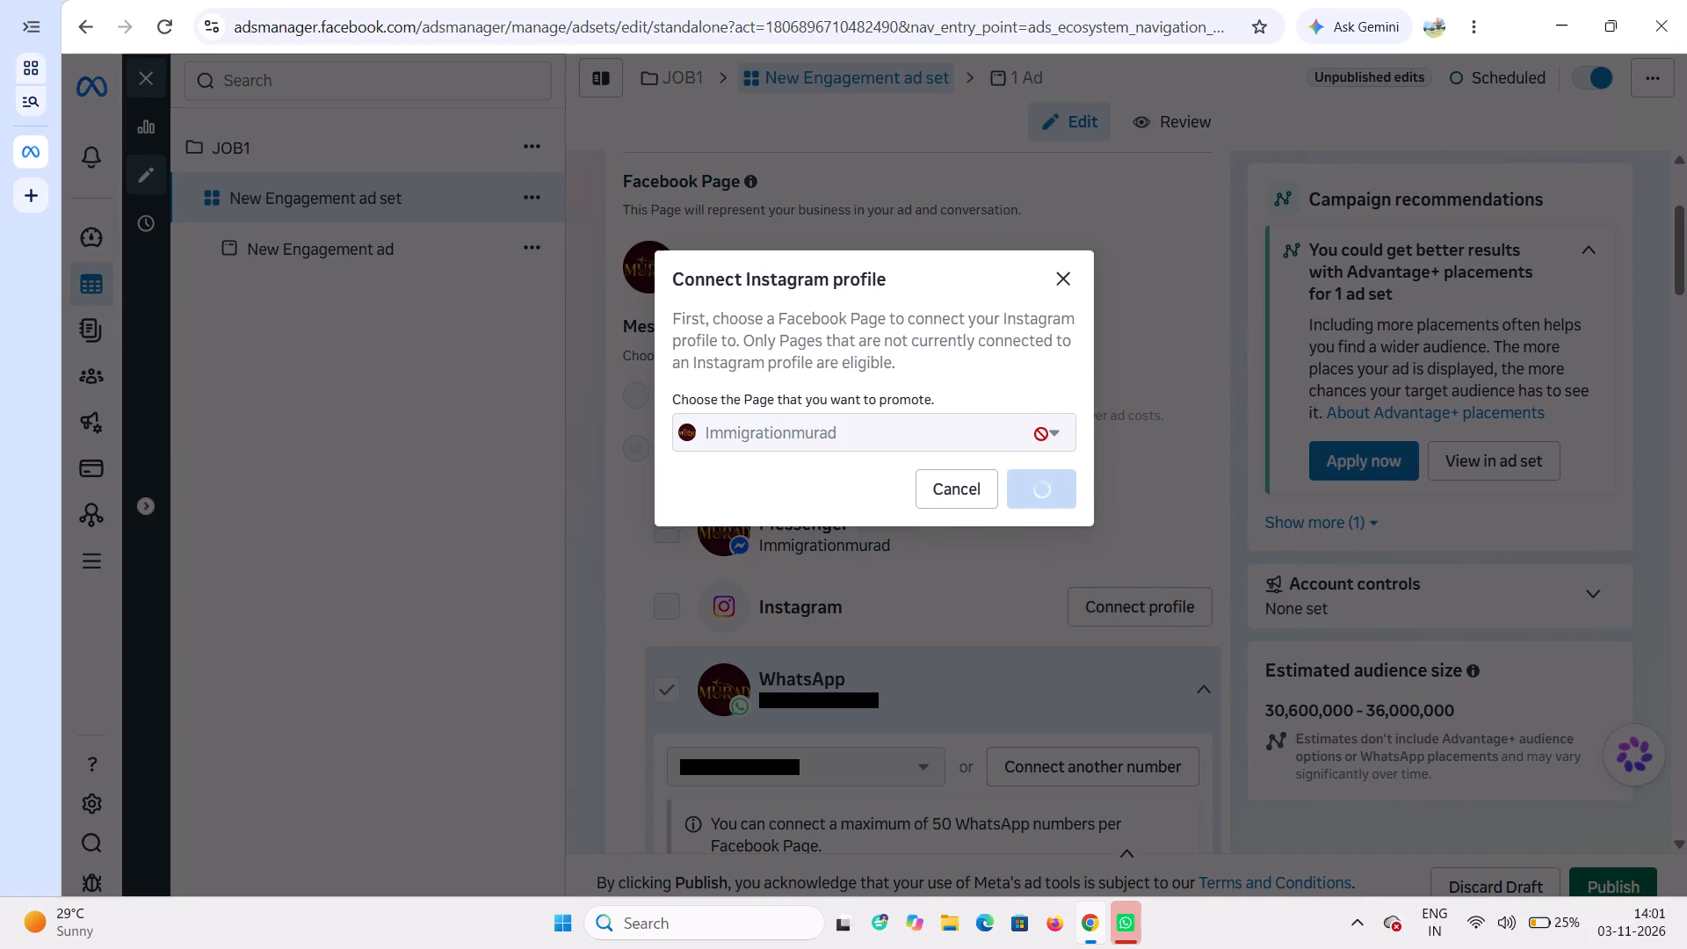
{"action": "left_click", "coordinate": [1035, 431]}
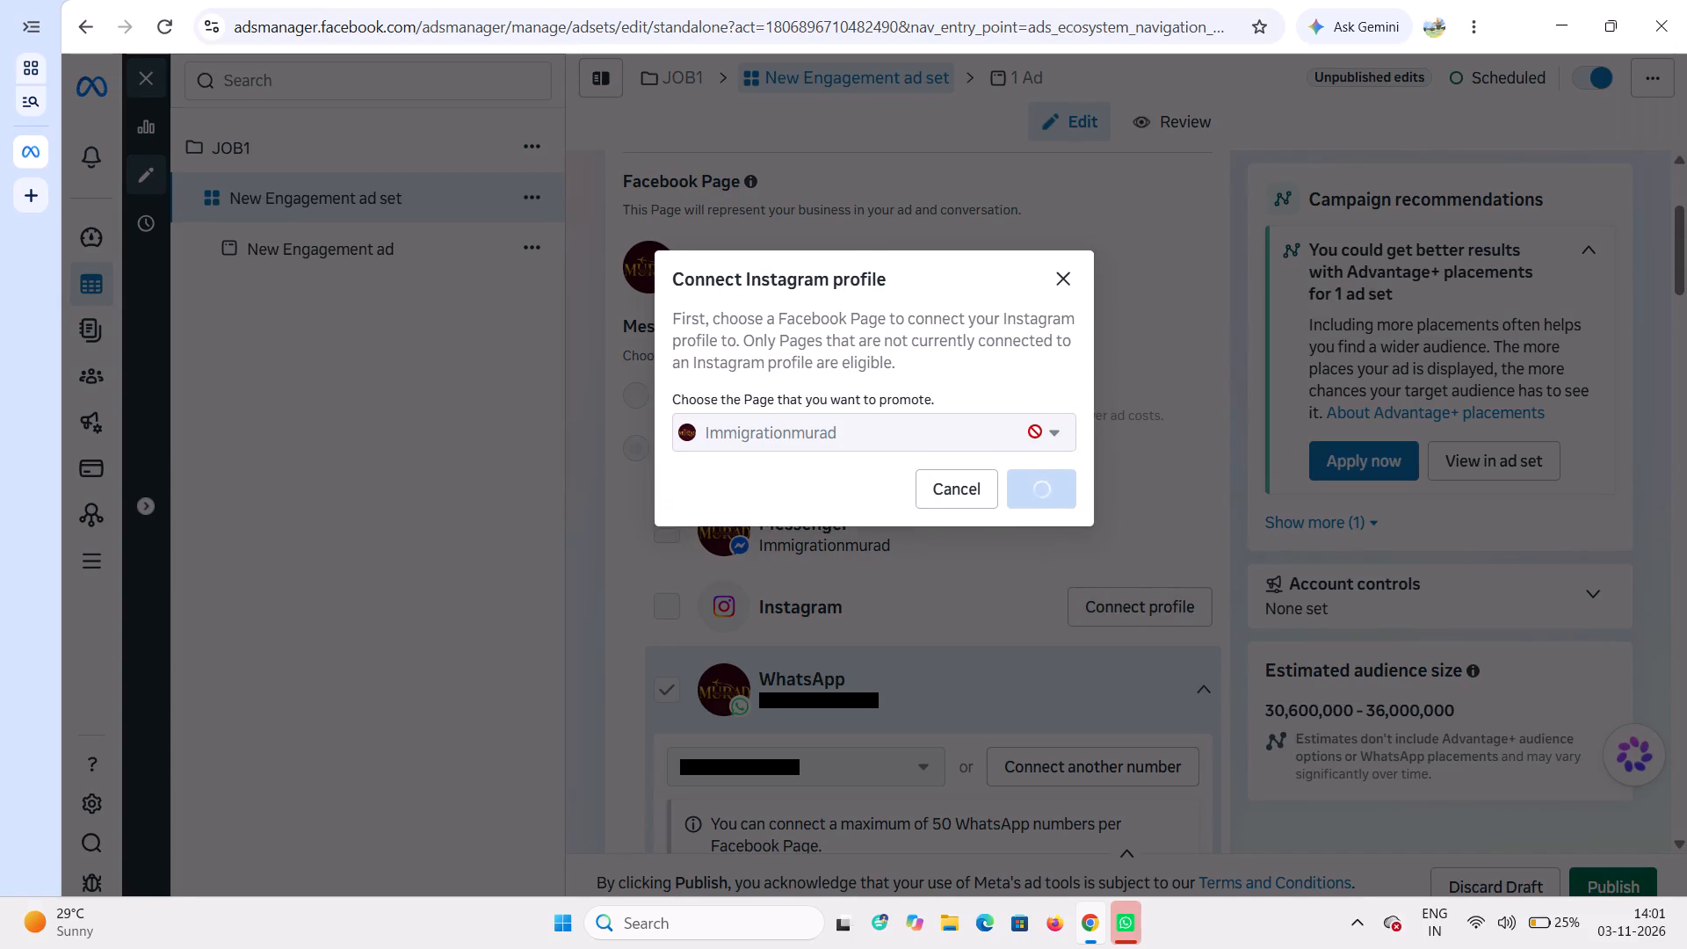
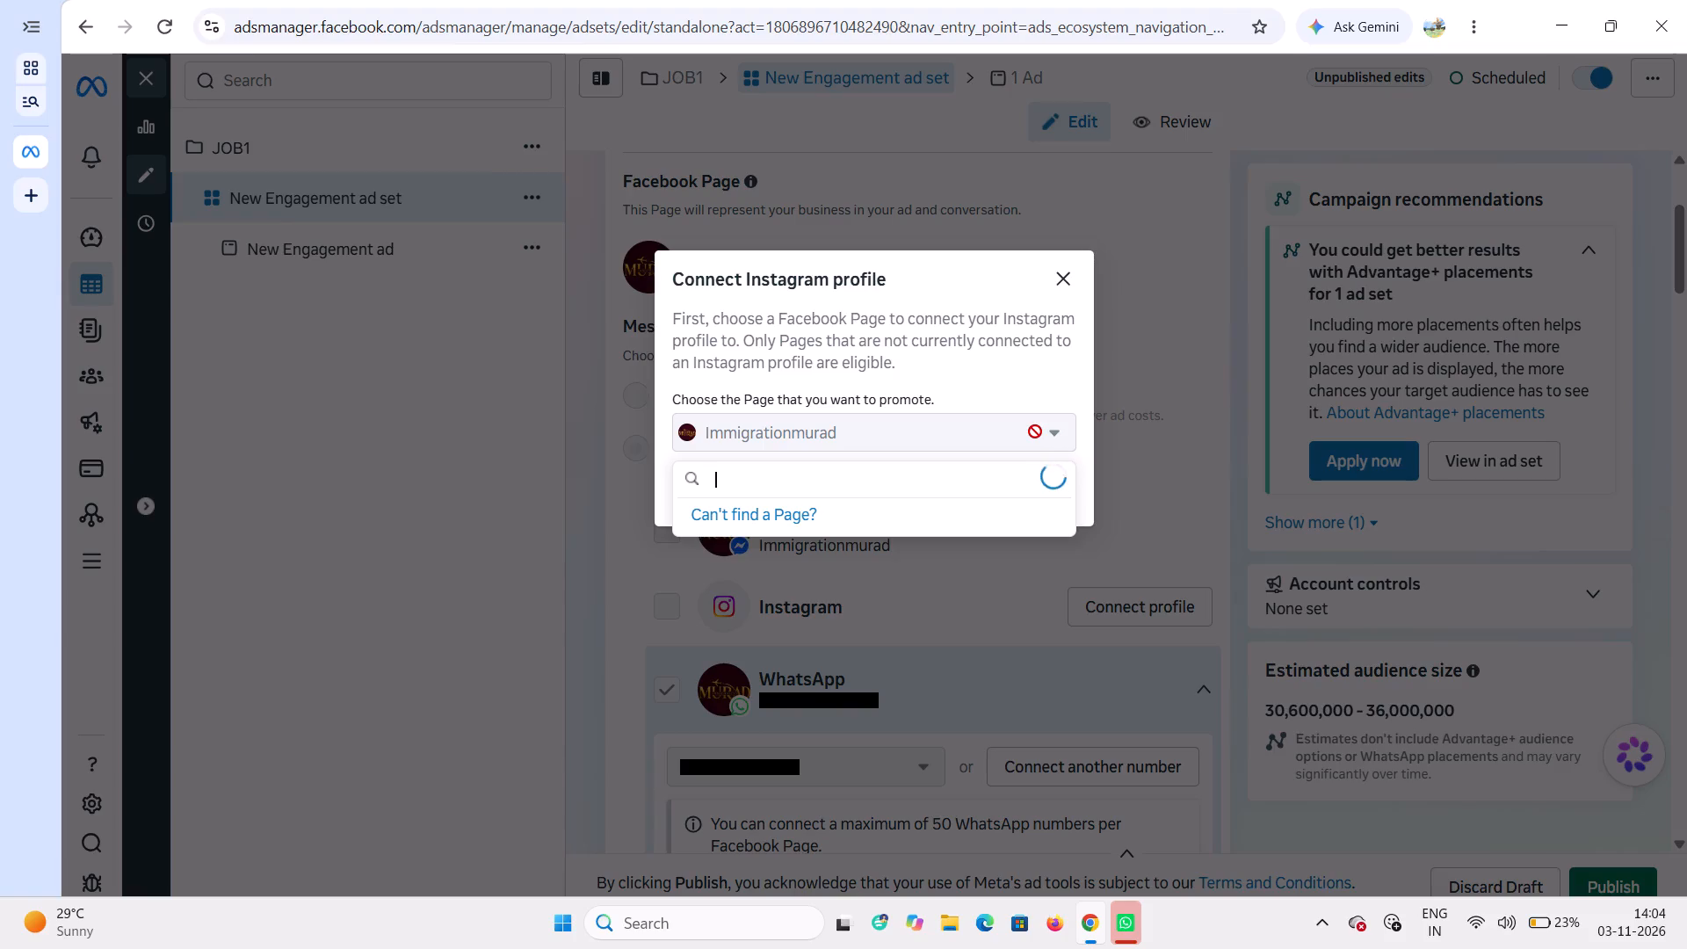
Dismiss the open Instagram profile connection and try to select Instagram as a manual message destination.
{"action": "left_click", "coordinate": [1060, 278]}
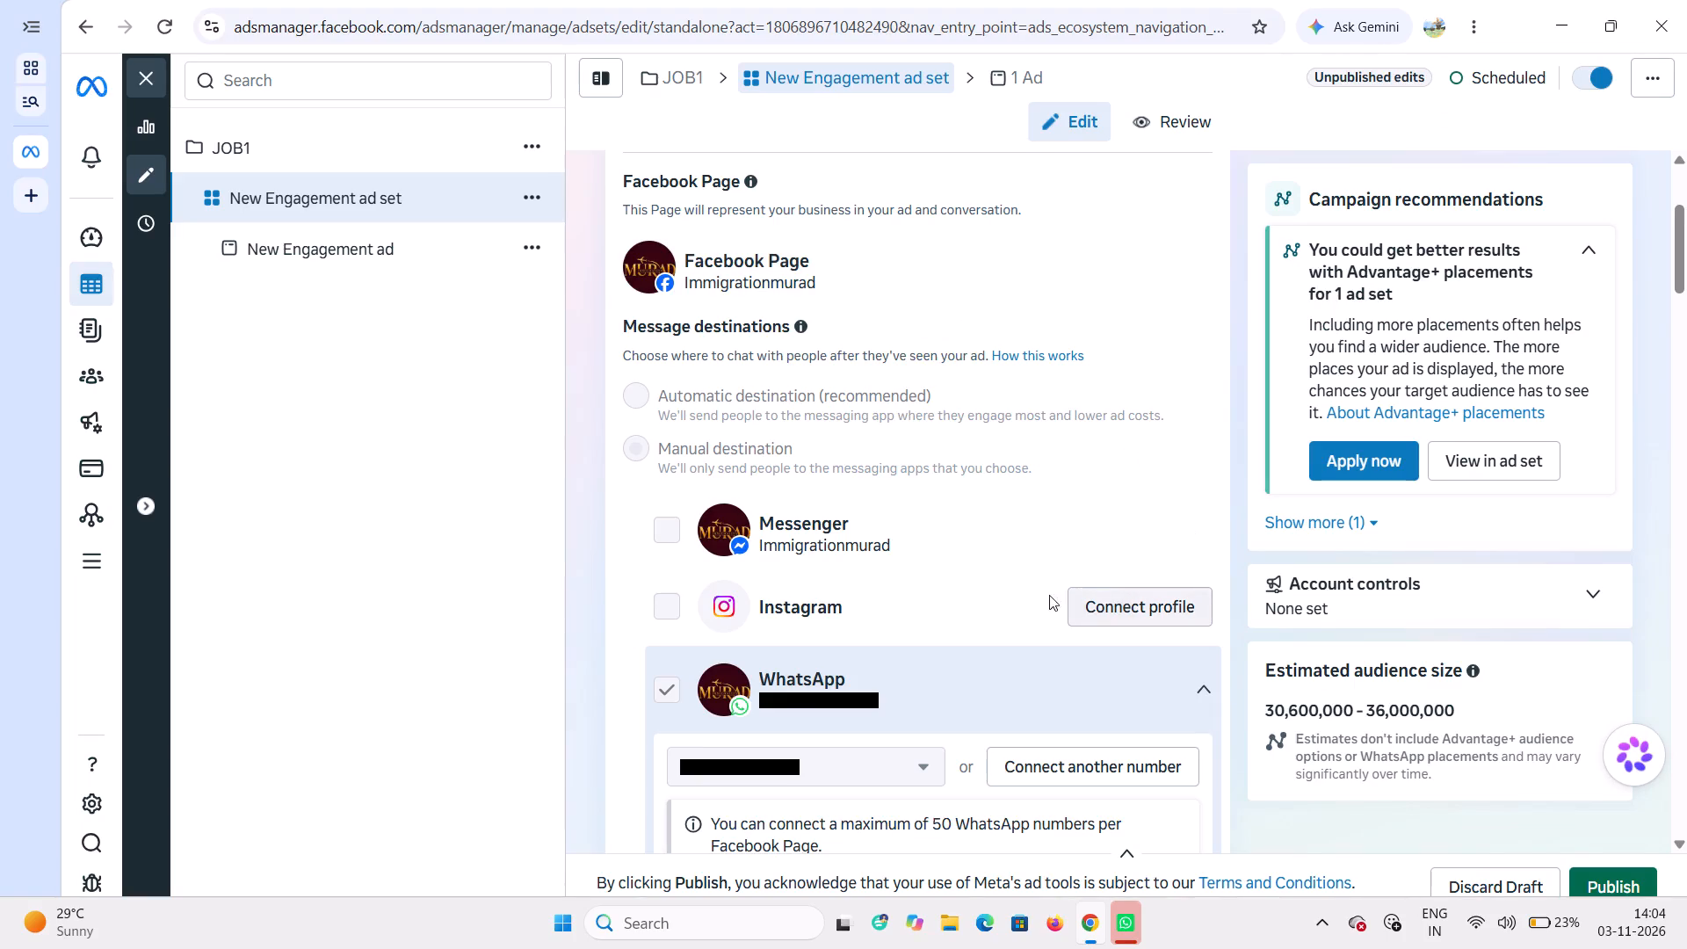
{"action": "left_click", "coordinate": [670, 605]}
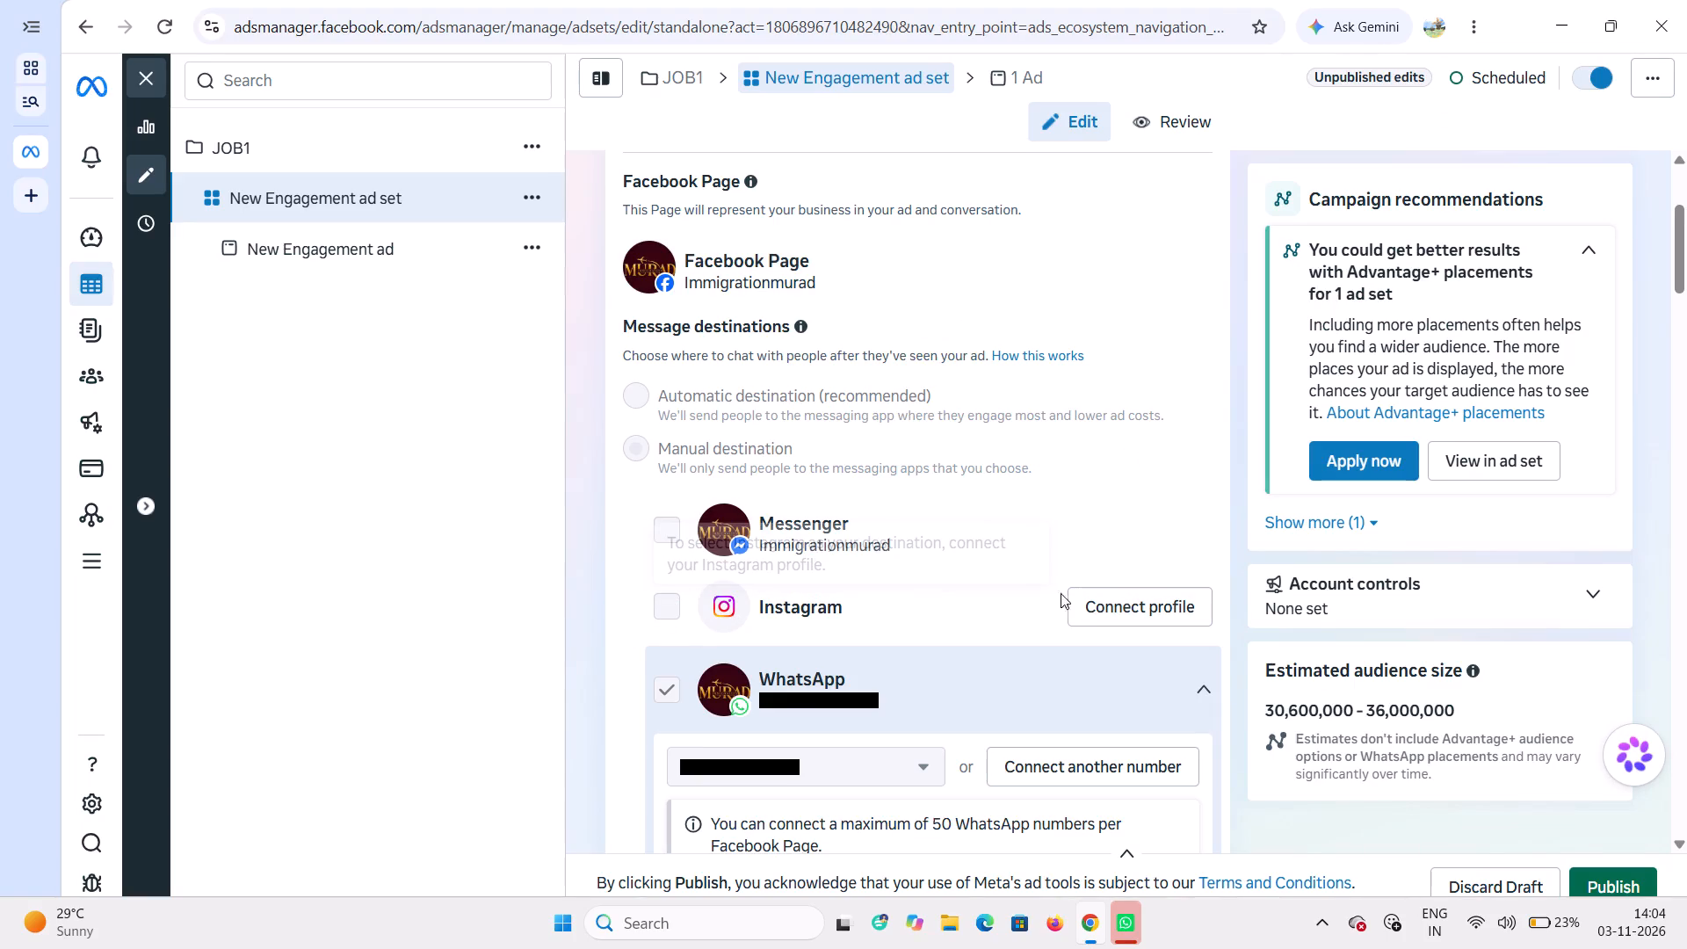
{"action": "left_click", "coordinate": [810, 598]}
Start connecting an Instagram profile to the Immigrationmurad Page and proceed to the Instagram message settings.
{"action": "left_click", "coordinate": [1112, 597]}
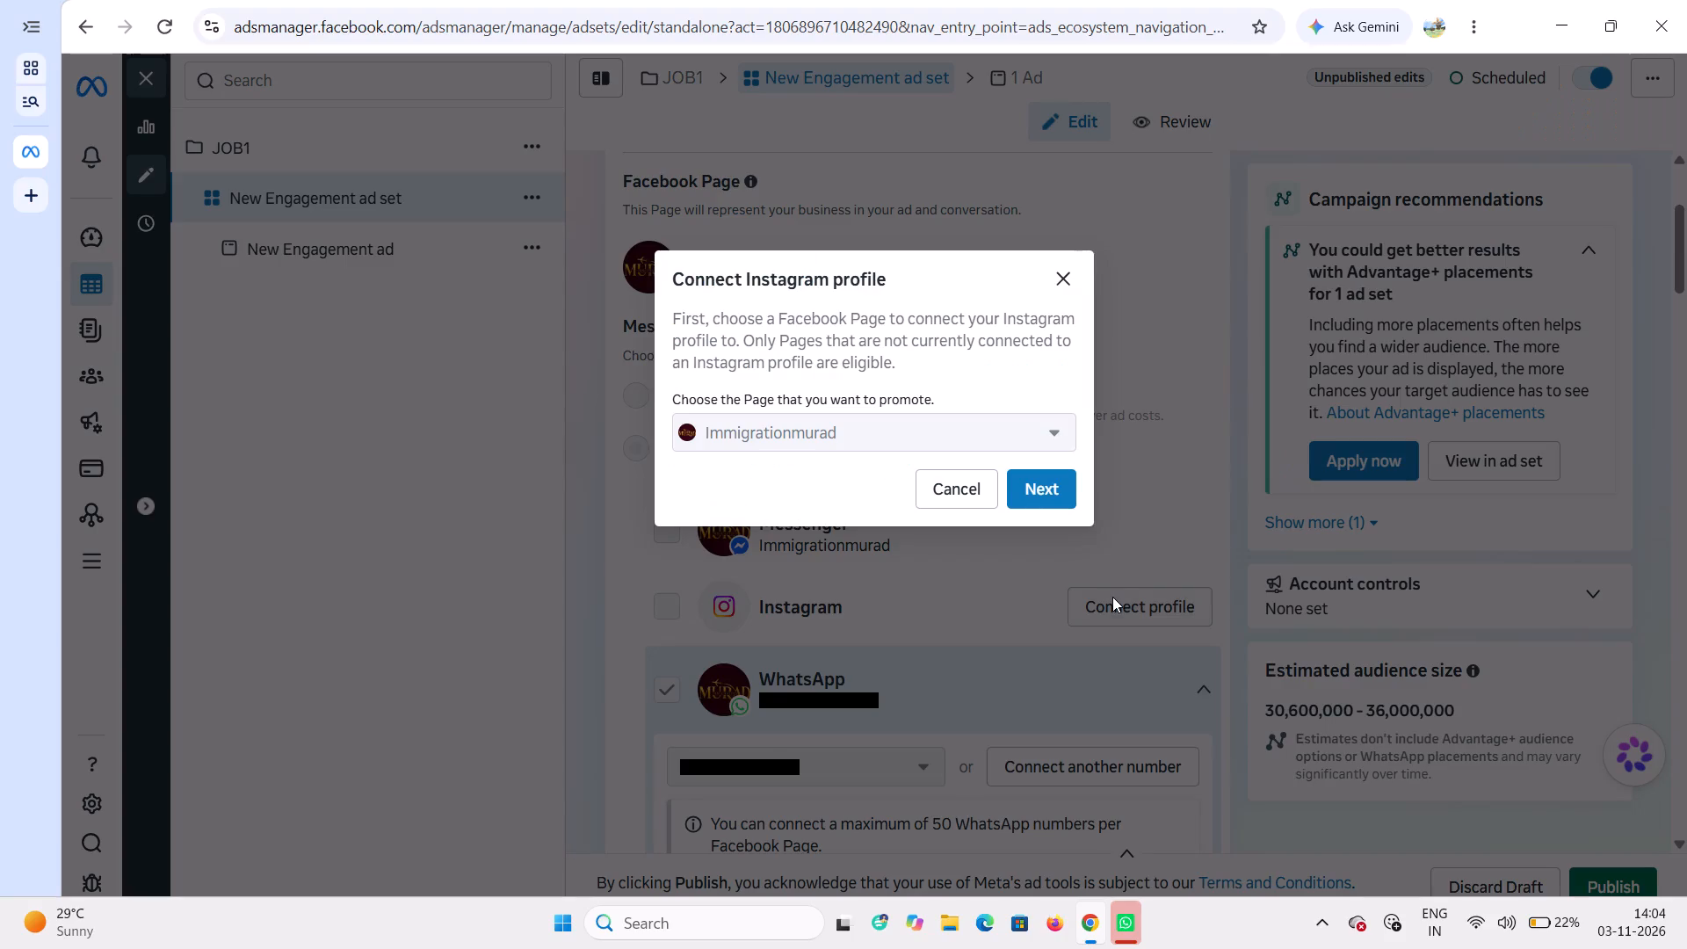
{"action": "left_click", "coordinate": [1058, 503]}
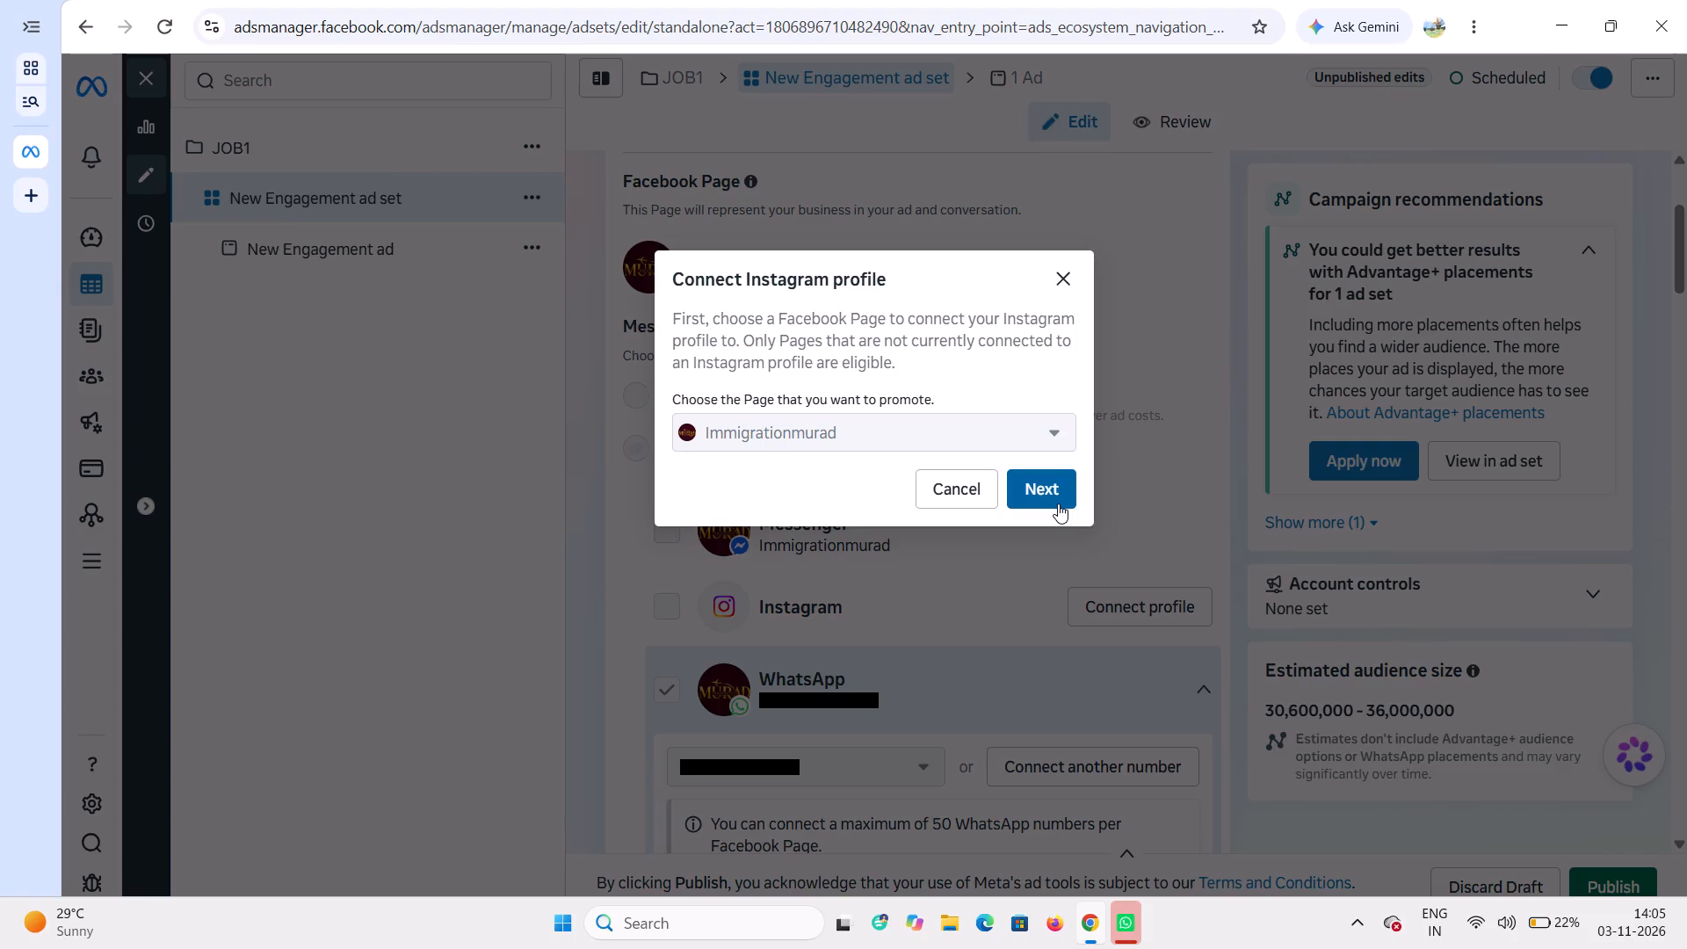
{"action": "left_click", "coordinate": [1058, 503]}
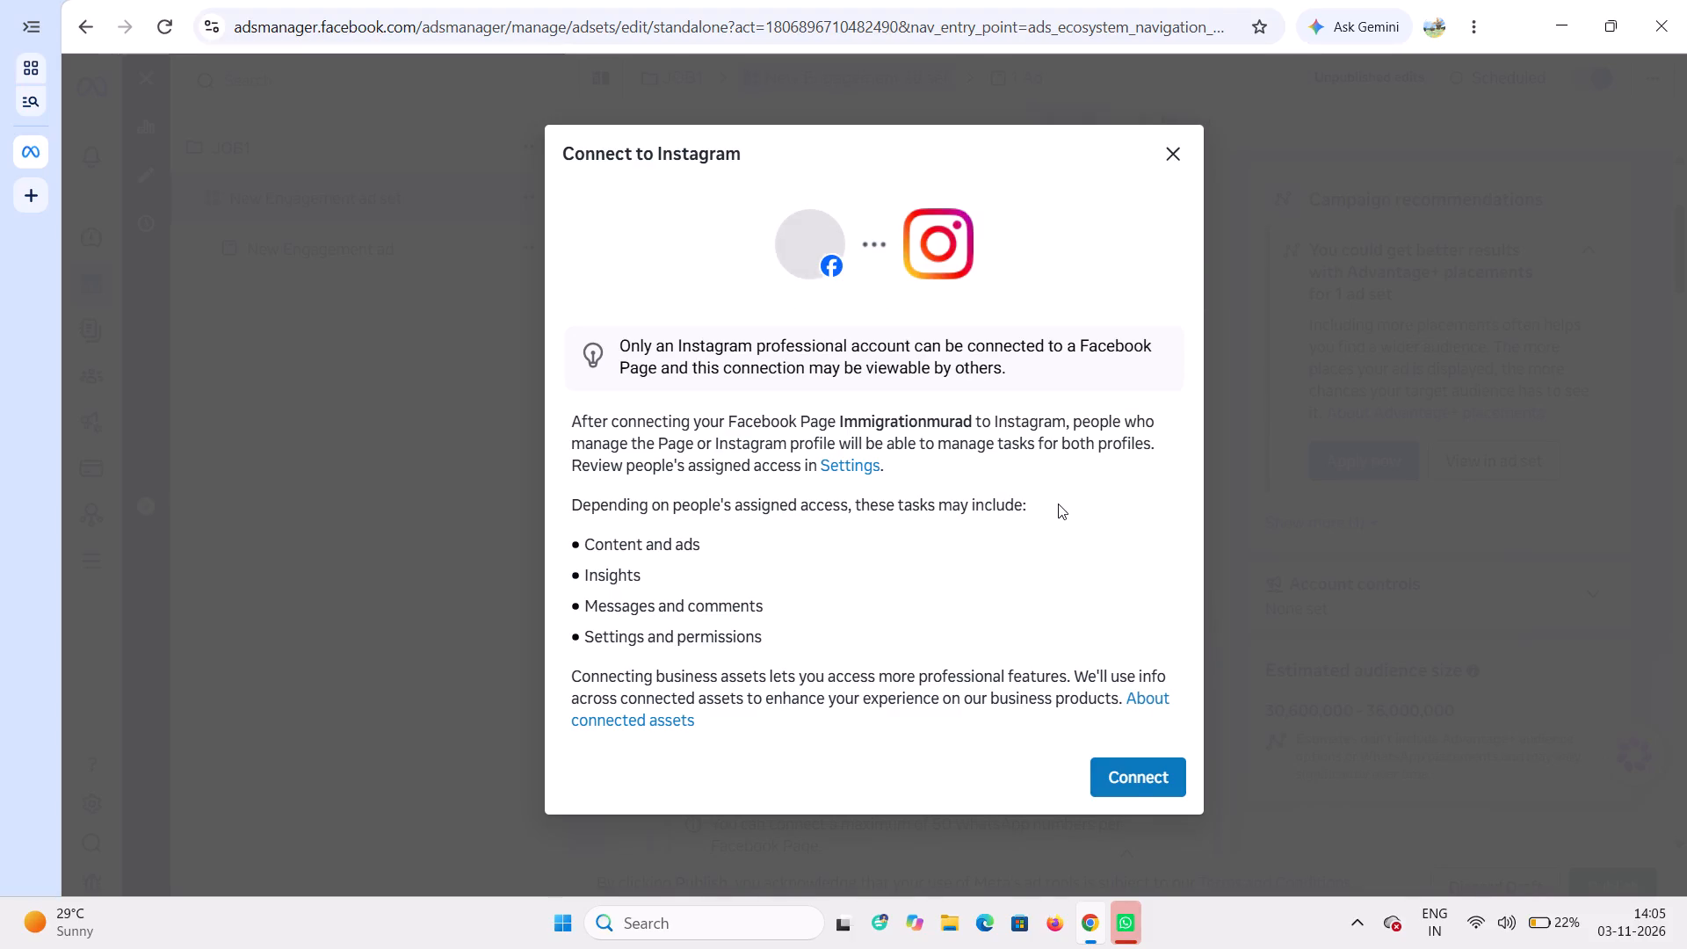
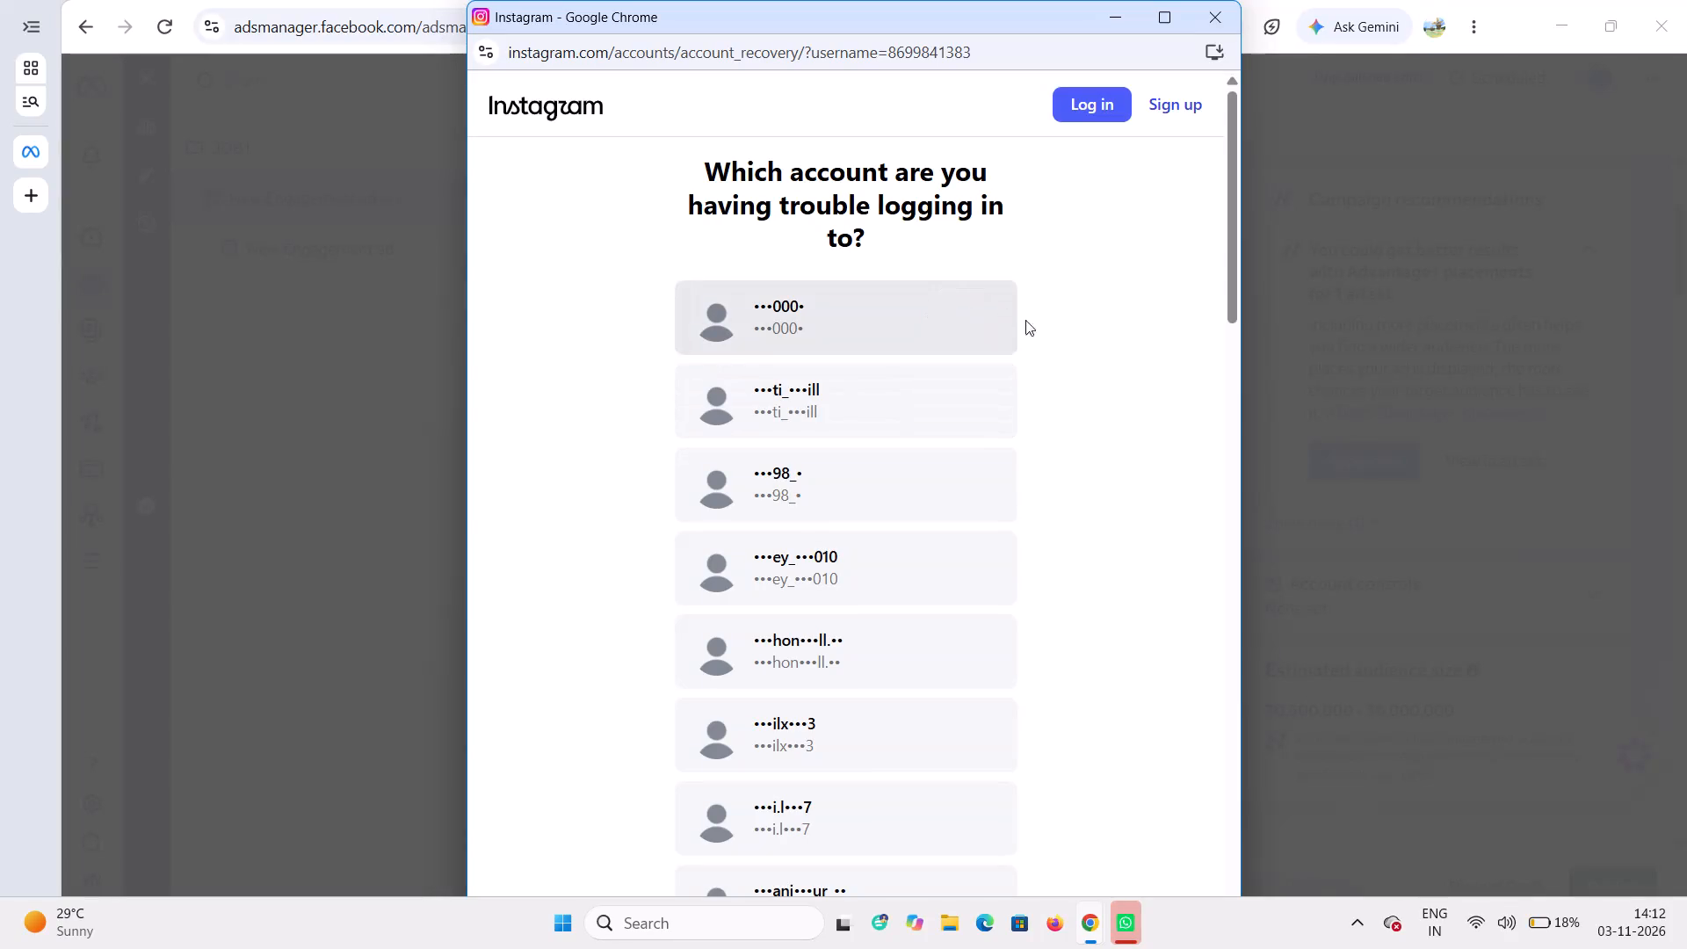
Examine the list of Instagram accounts offered for account recovery.
{"action": "scroll", "coordinate": [911, 560], "scroll_direction": "up", "scroll_amount": 1}
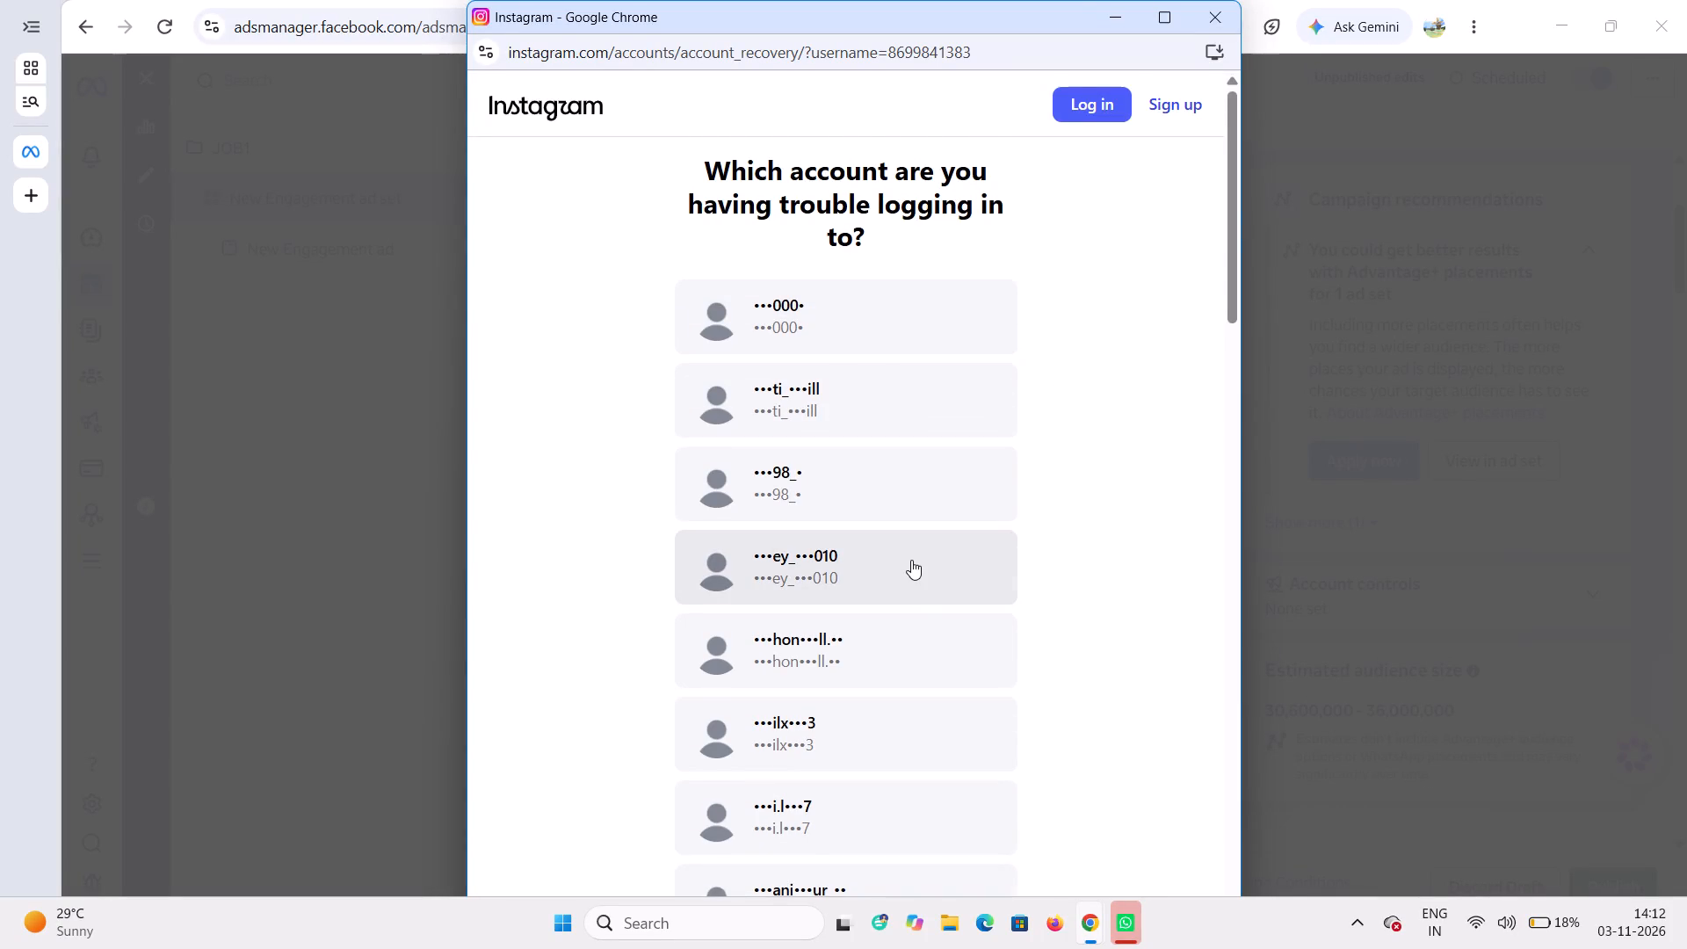
{"action": "scroll", "coordinate": [911, 560], "scroll_direction": "up", "scroll_amount": 1}
{"action": "scroll", "coordinate": [911, 560], "scroll_direction": "down", "scroll_amount": 4}
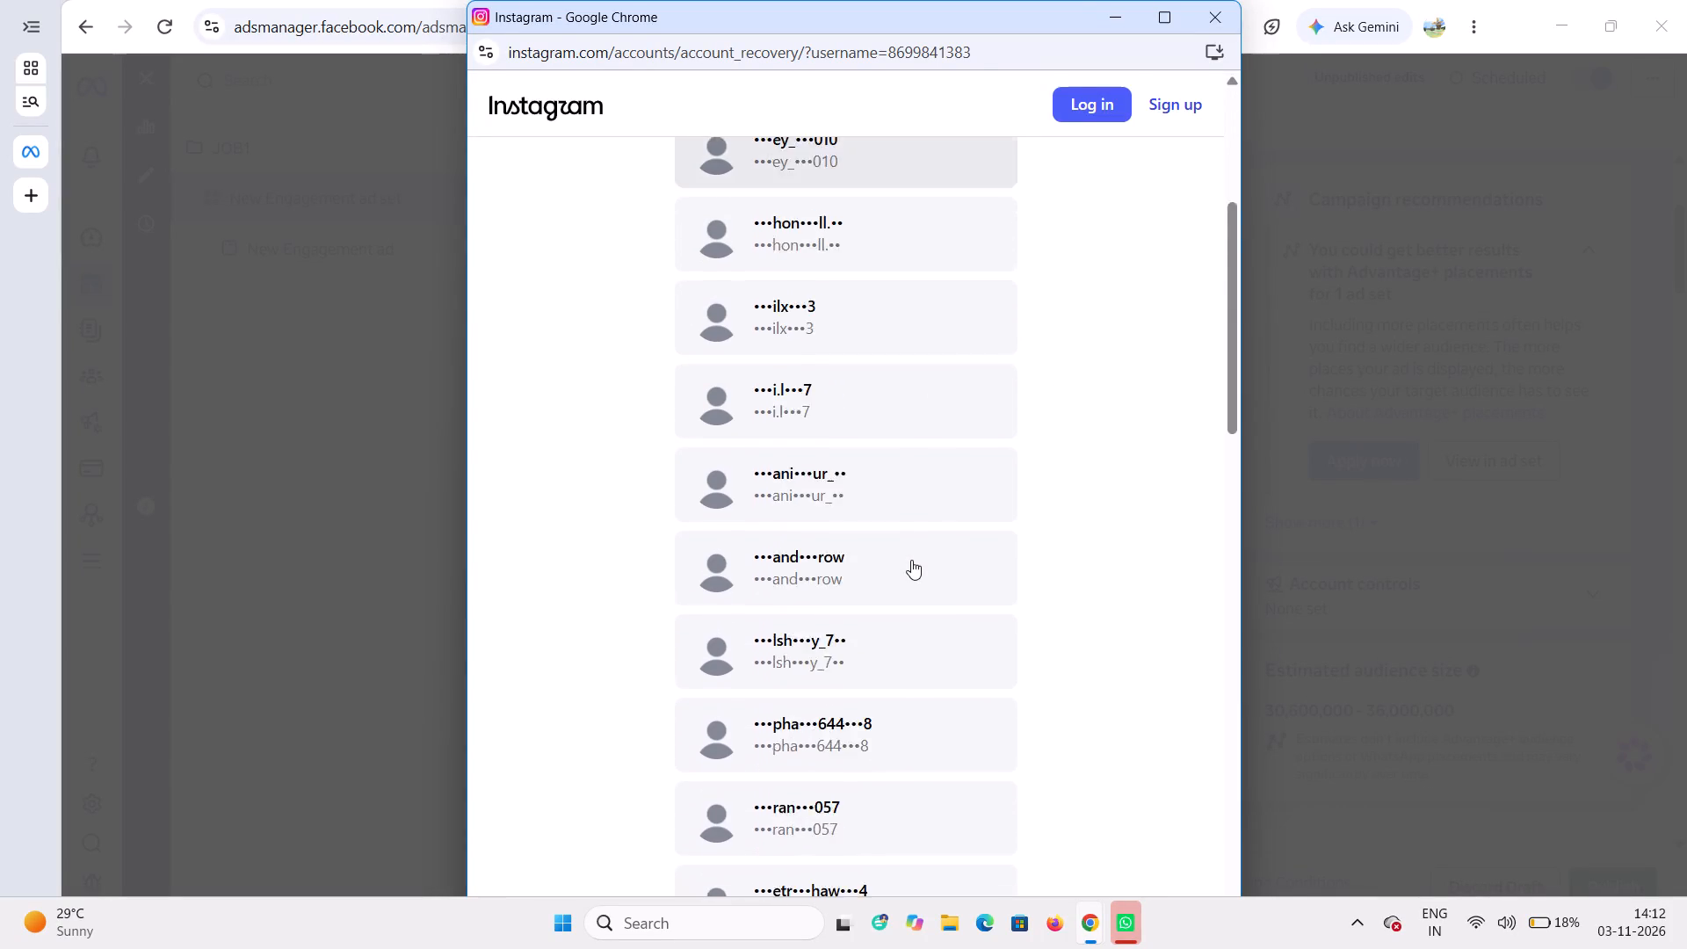
{"action": "scroll", "coordinate": [911, 560], "scroll_direction": "down", "scroll_amount": 16}
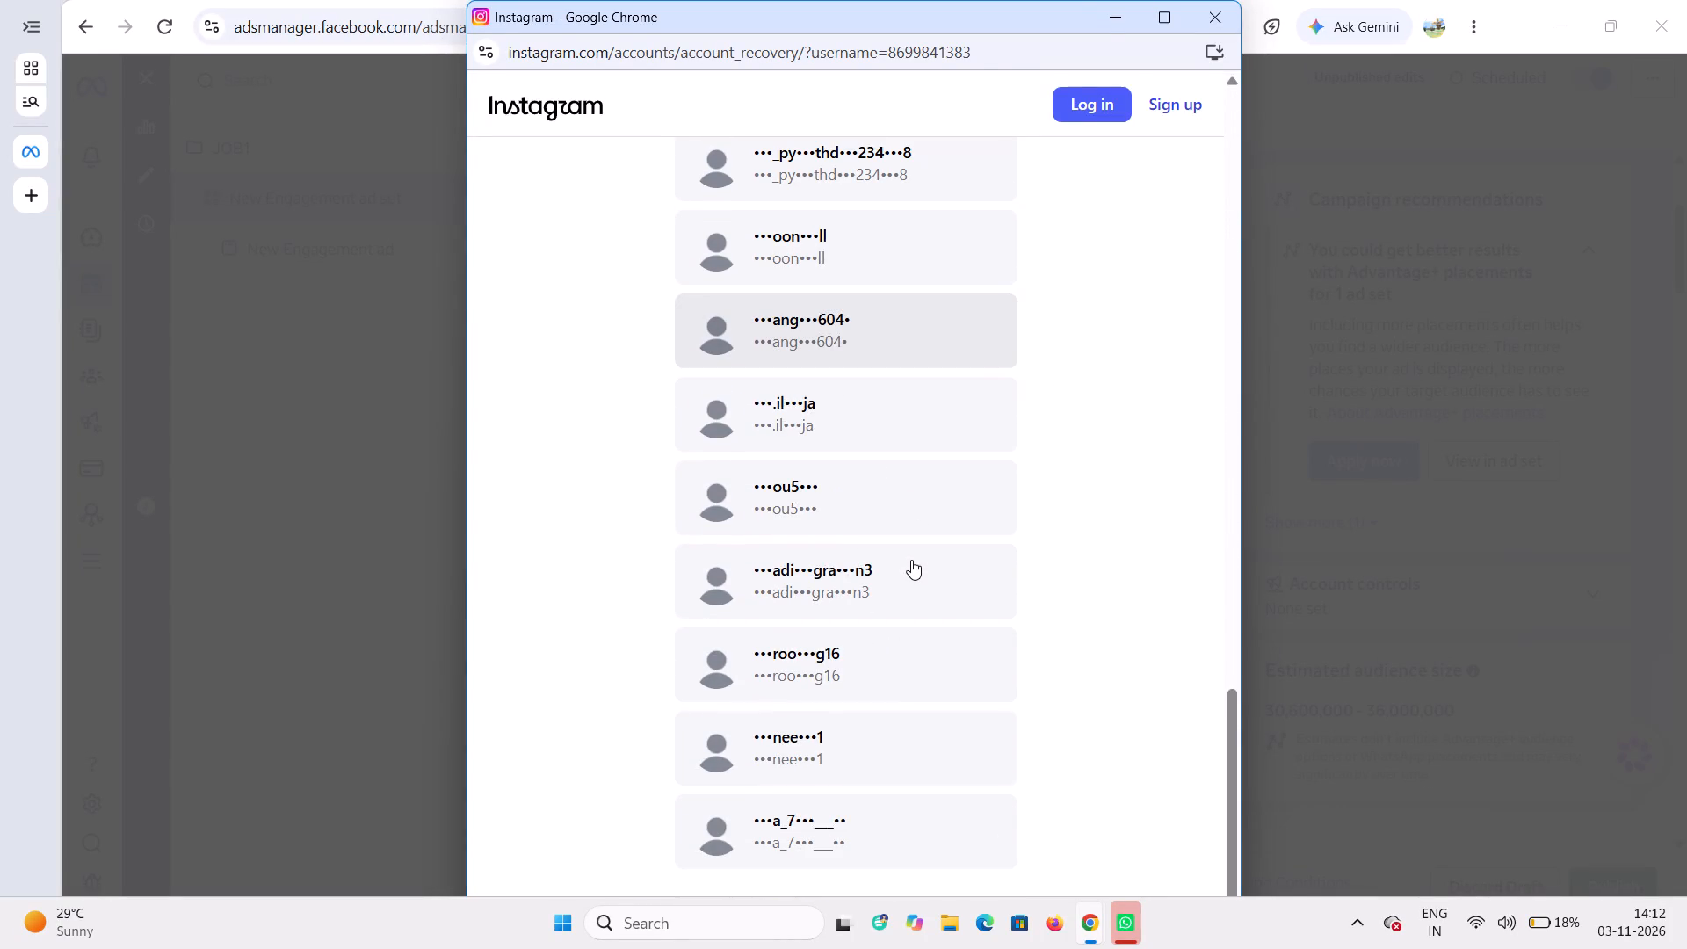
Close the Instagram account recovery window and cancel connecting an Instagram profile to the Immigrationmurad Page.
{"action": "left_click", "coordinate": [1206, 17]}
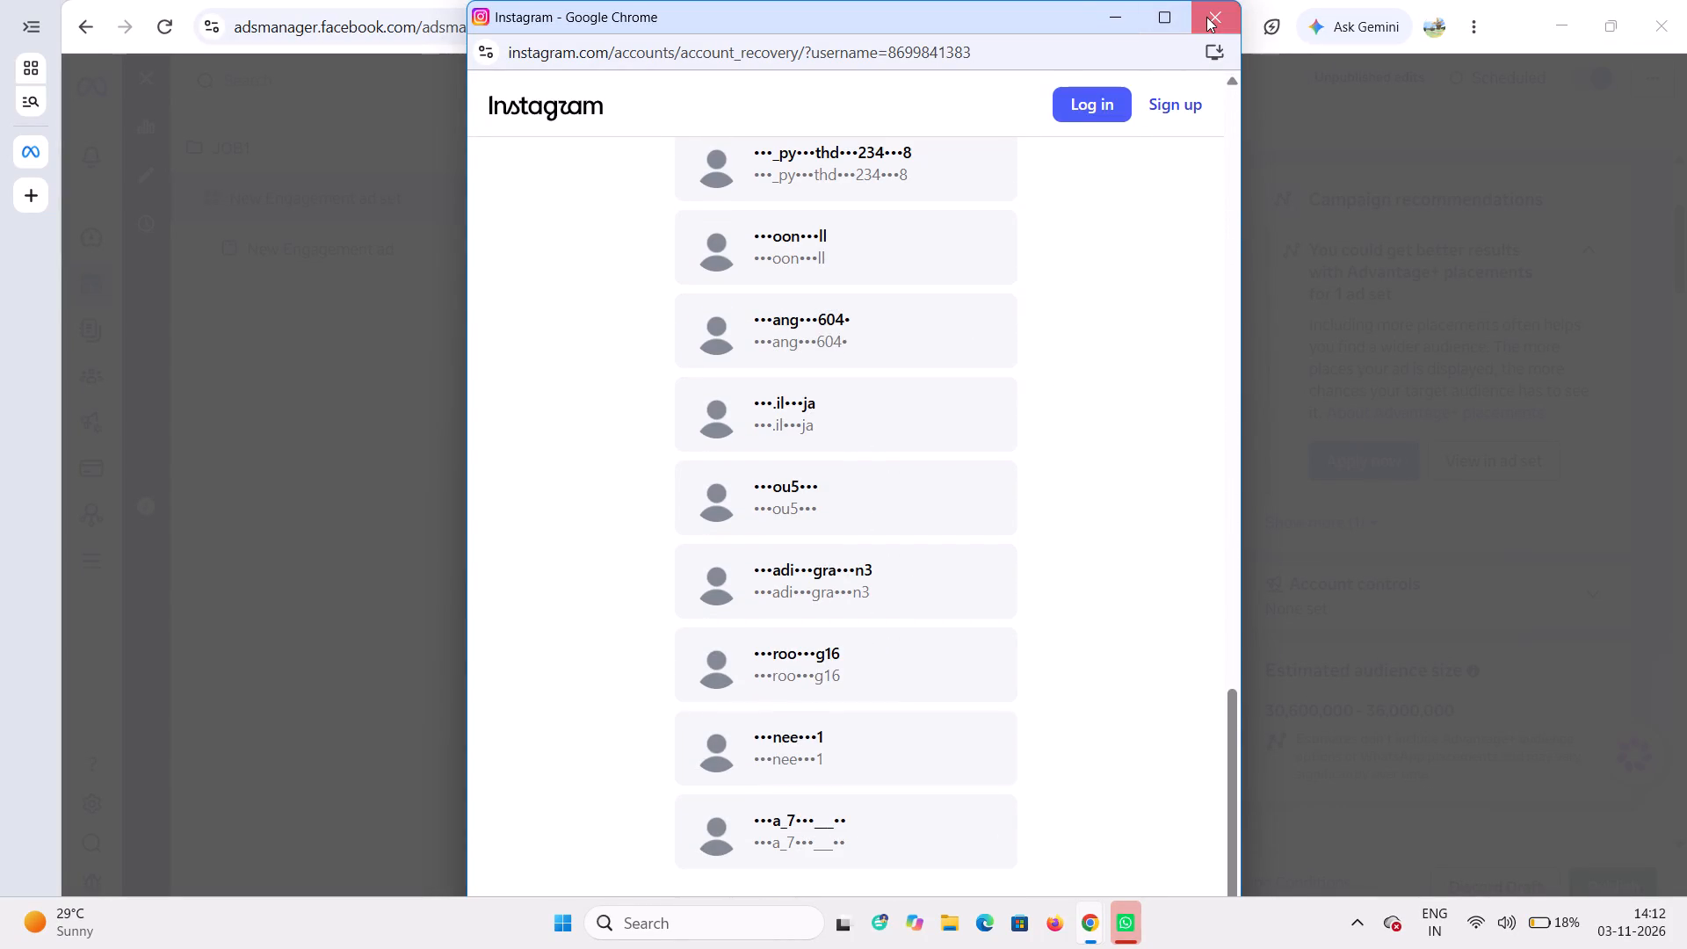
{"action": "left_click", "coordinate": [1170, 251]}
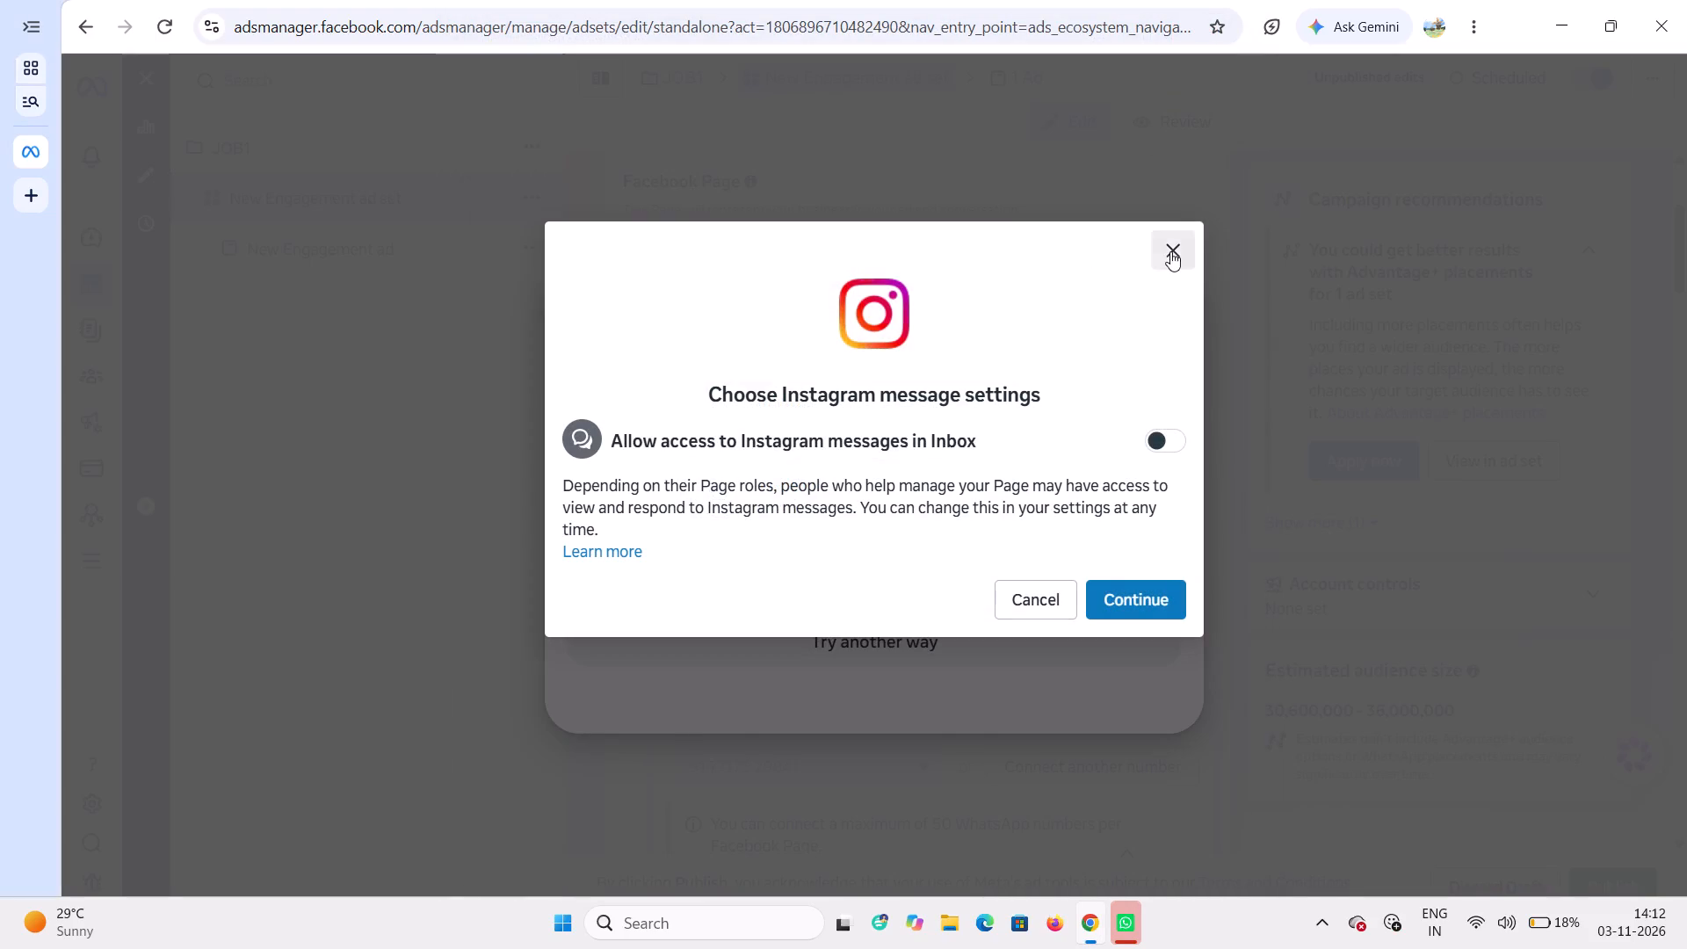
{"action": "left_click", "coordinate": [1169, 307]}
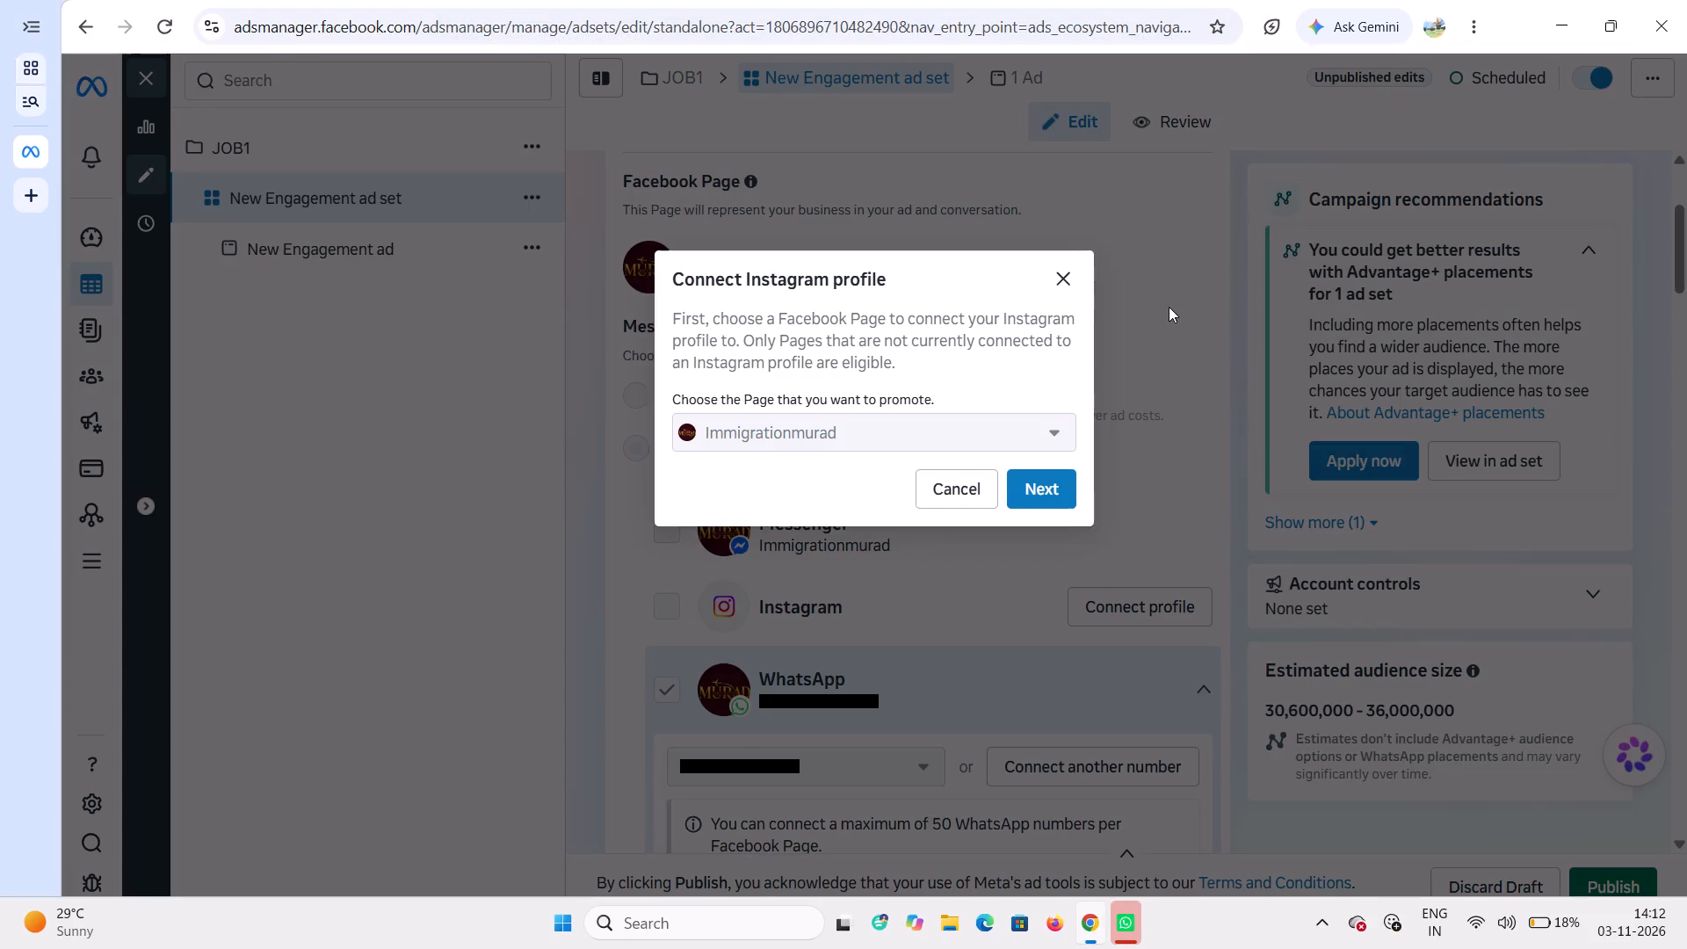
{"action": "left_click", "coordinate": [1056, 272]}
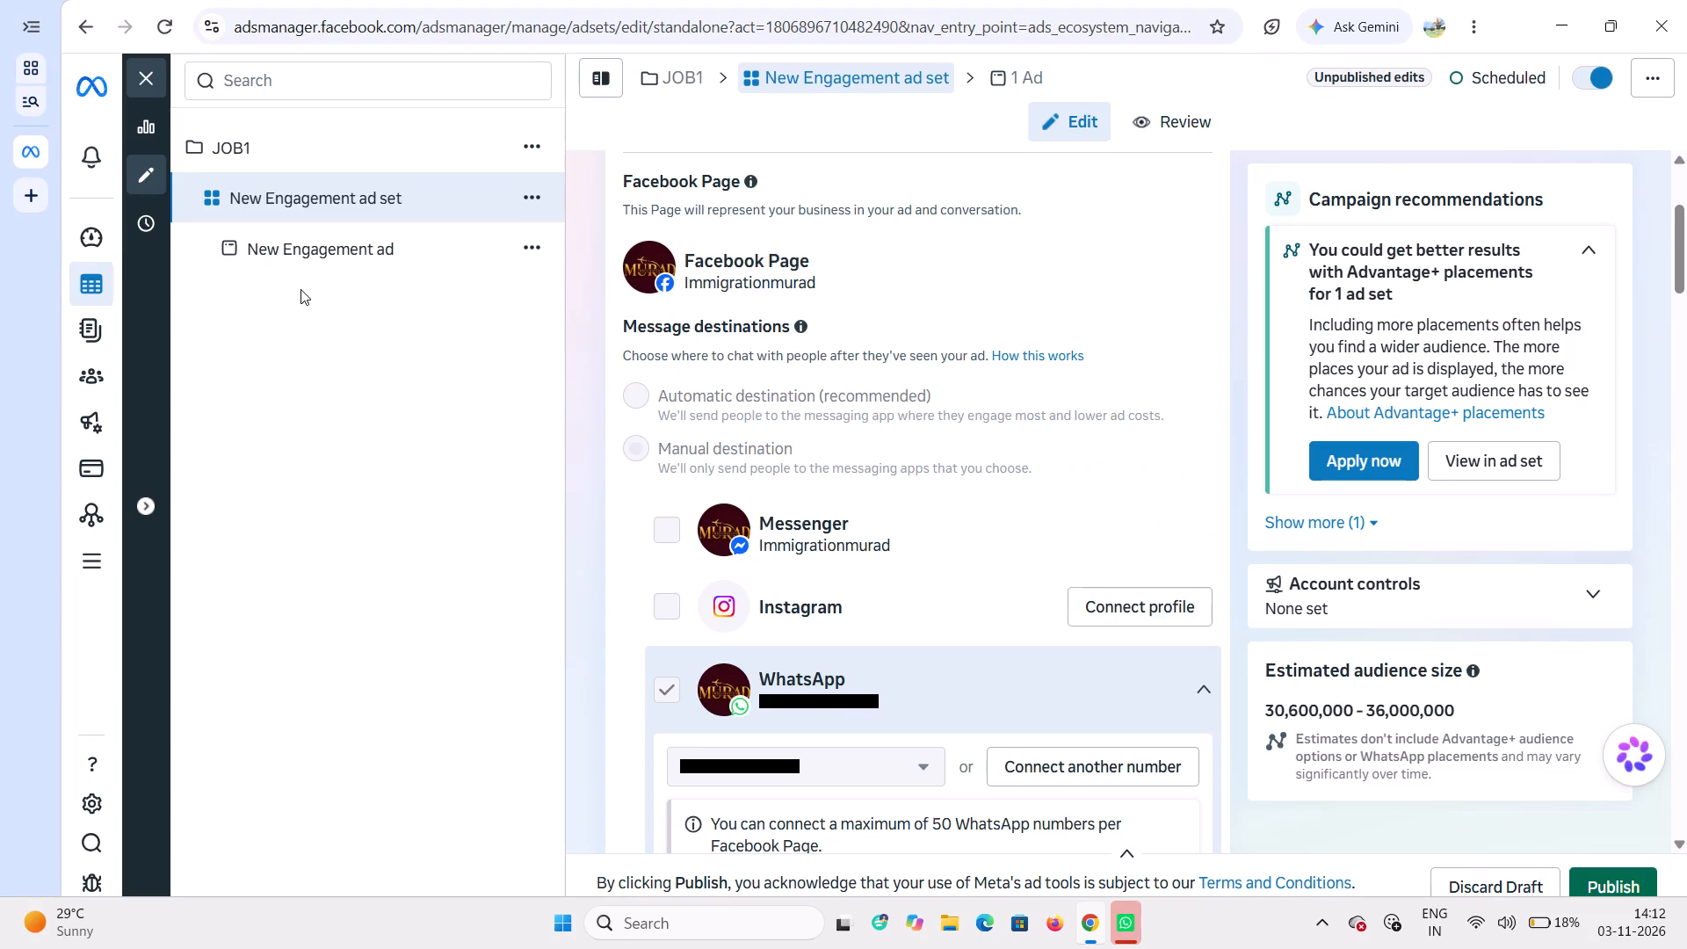
Open the ad account settings and examine the business payments, contact information, account roles and publisher reporting options.
{"action": "left_click", "coordinate": [85, 803]}
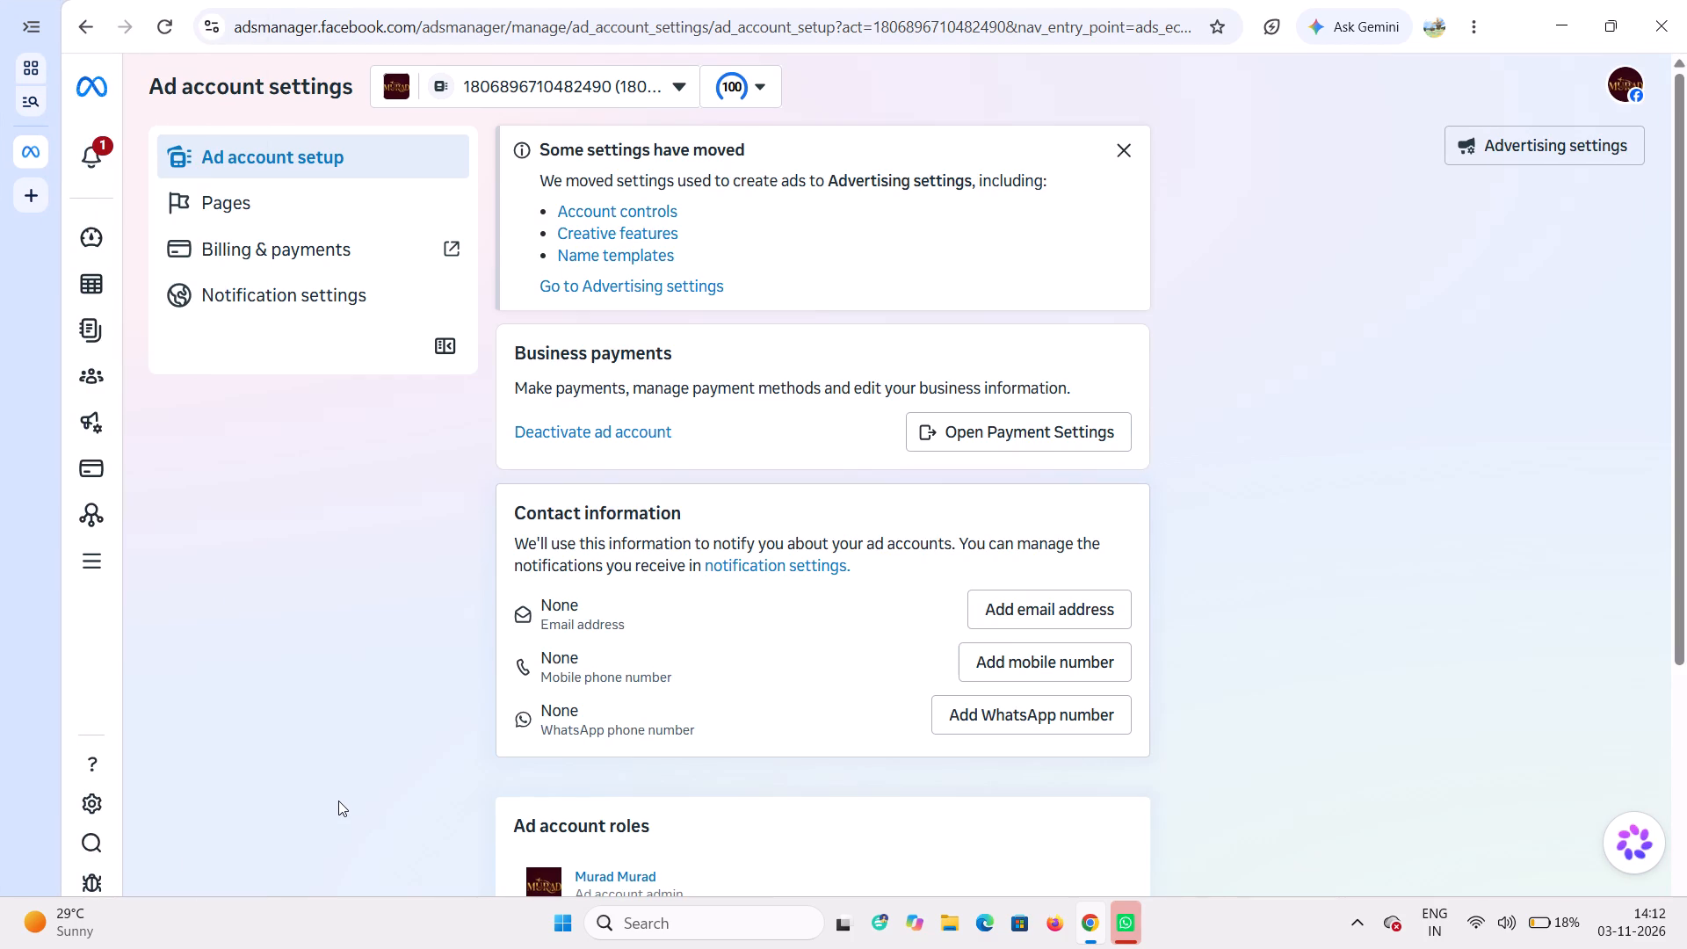
{"action": "scroll", "coordinate": [661, 702], "scroll_direction": "down", "scroll_amount": 3}
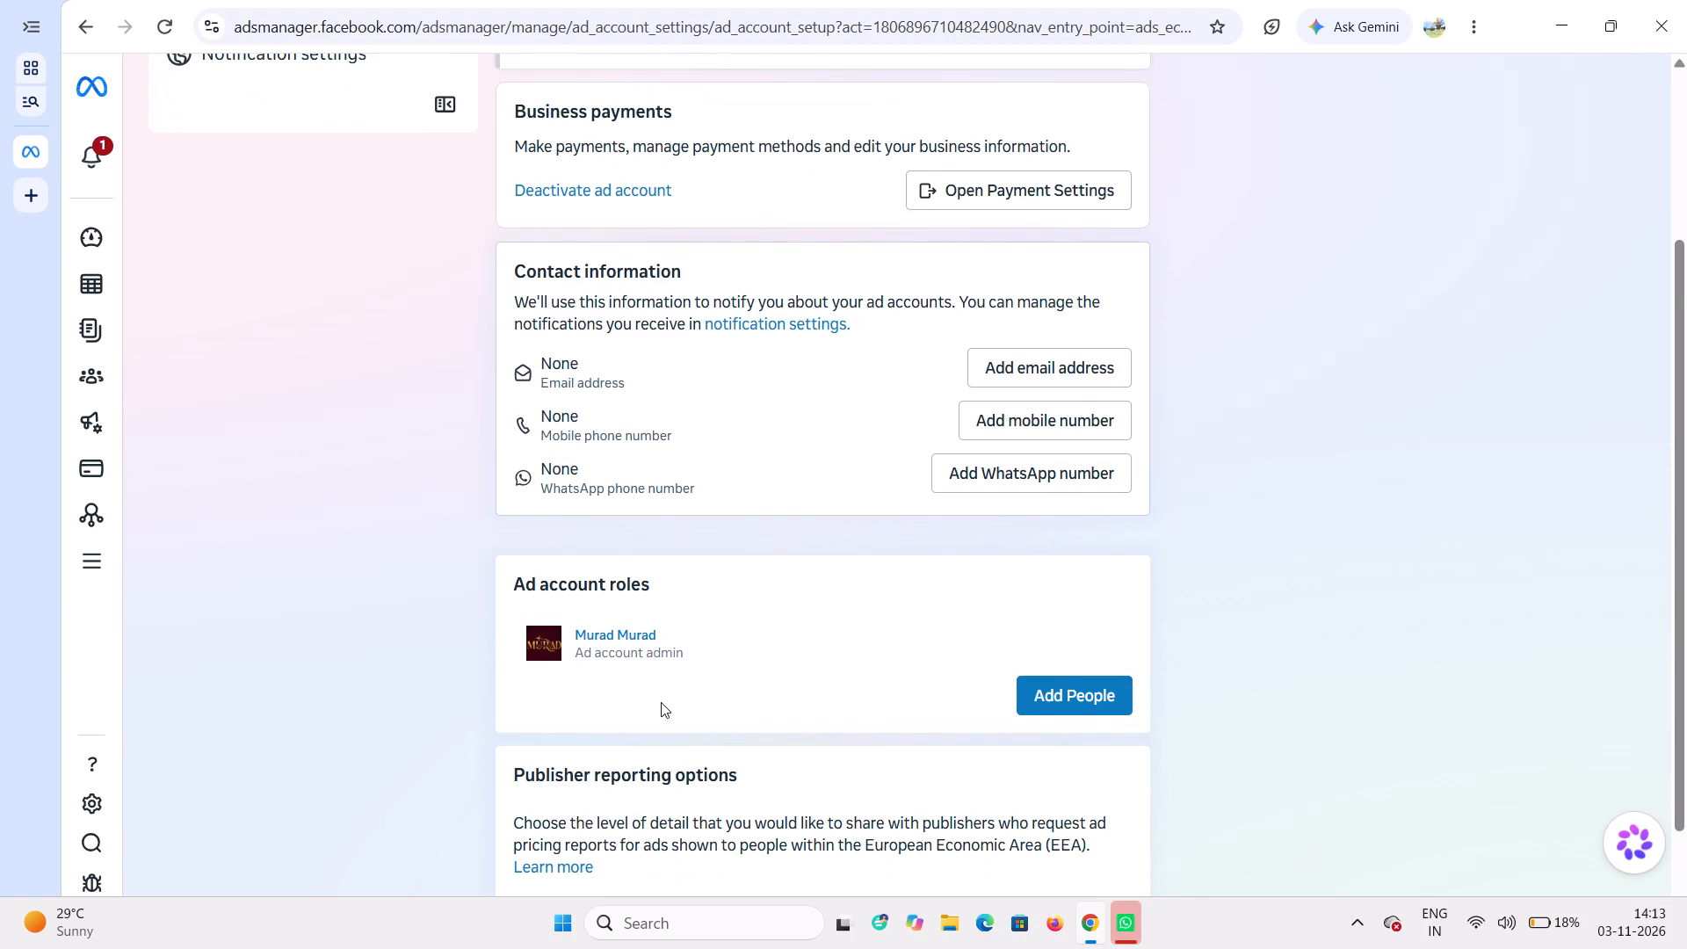
{"action": "scroll", "coordinate": [661, 702], "scroll_direction": "down", "scroll_amount": 4}
{"action": "scroll", "coordinate": [661, 702], "scroll_direction": "up", "scroll_amount": 6}
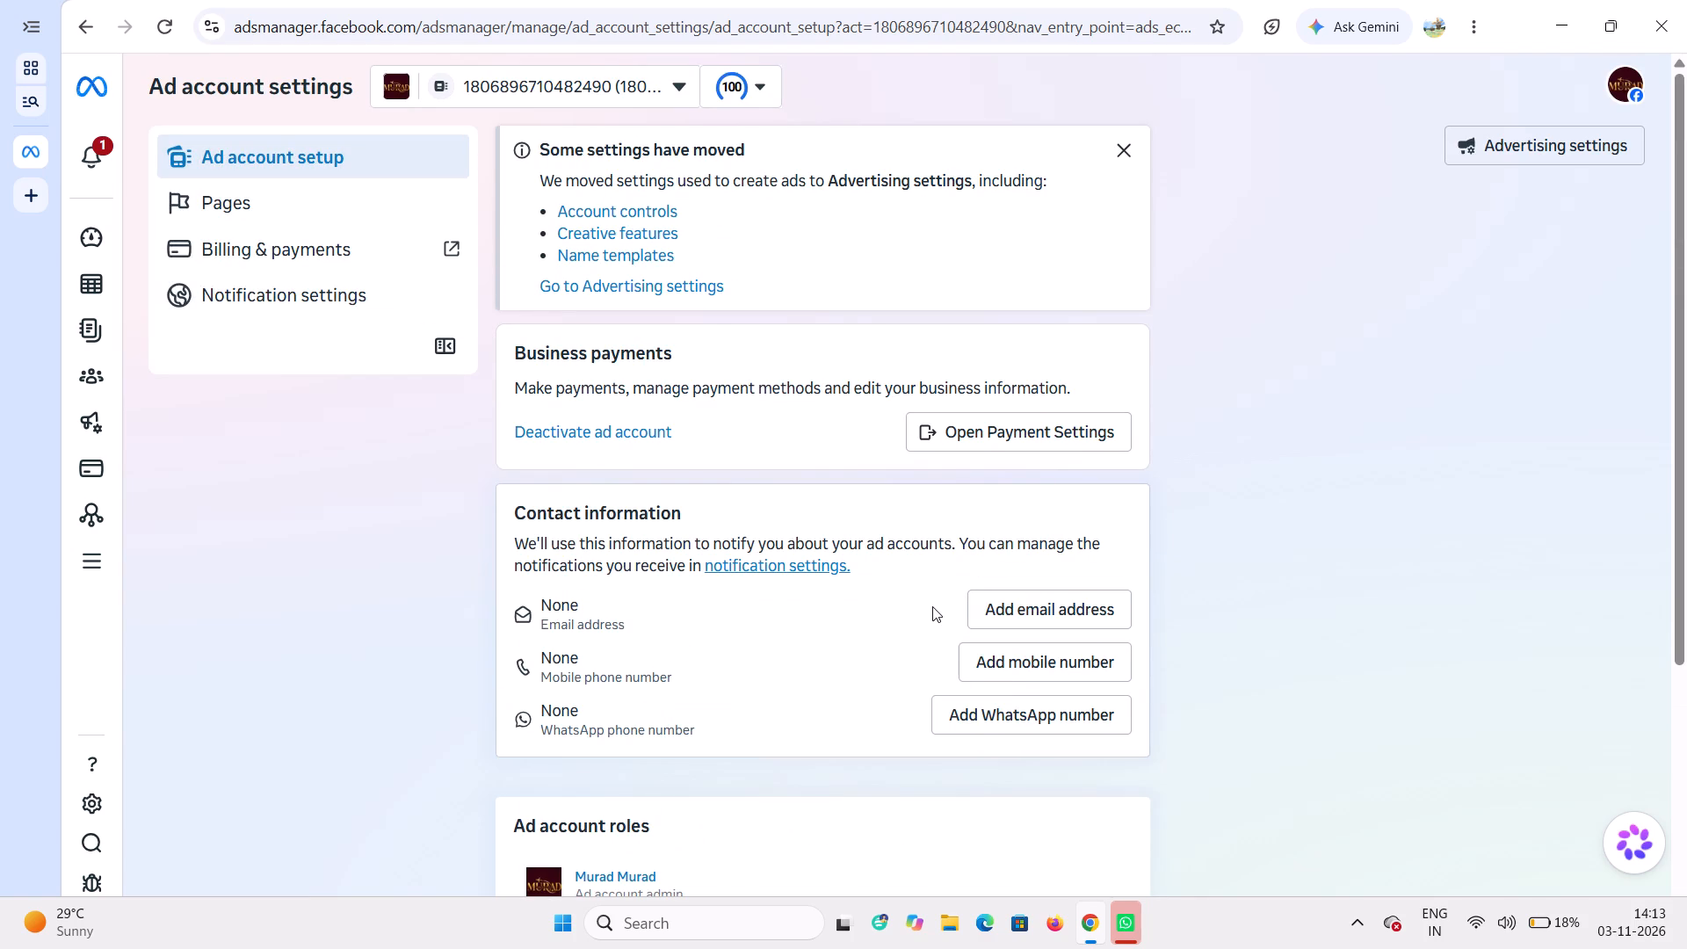
{"action": "left_click", "coordinate": [1074, 658]}
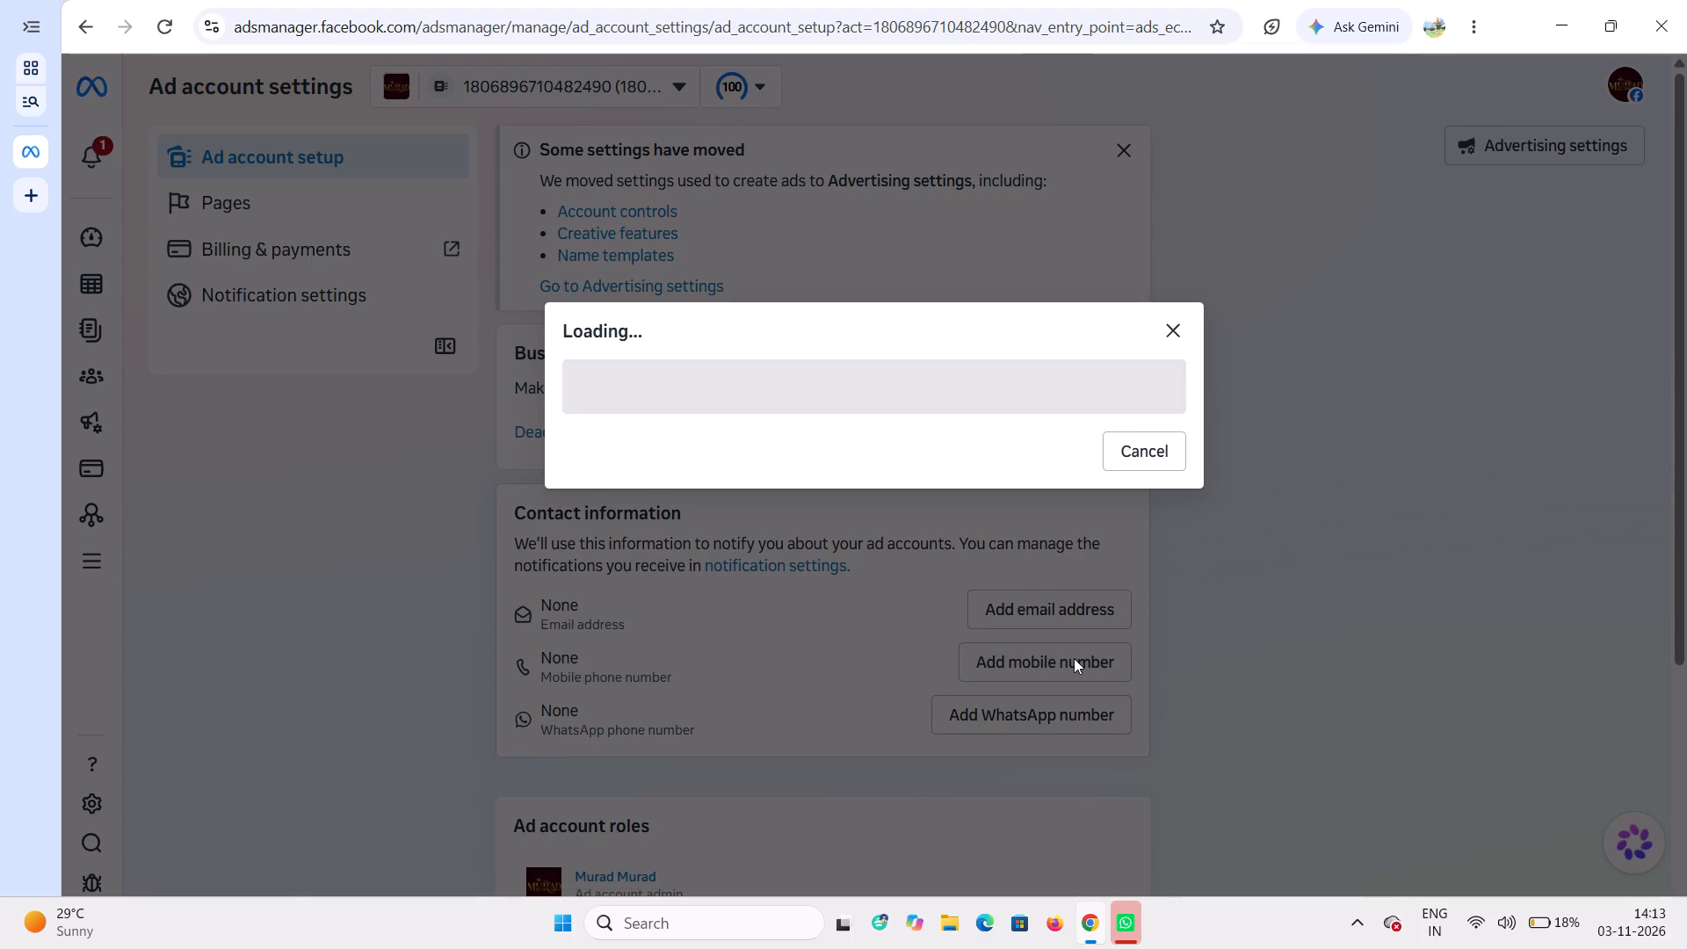
{"action": "left_click", "coordinate": [1177, 327]}
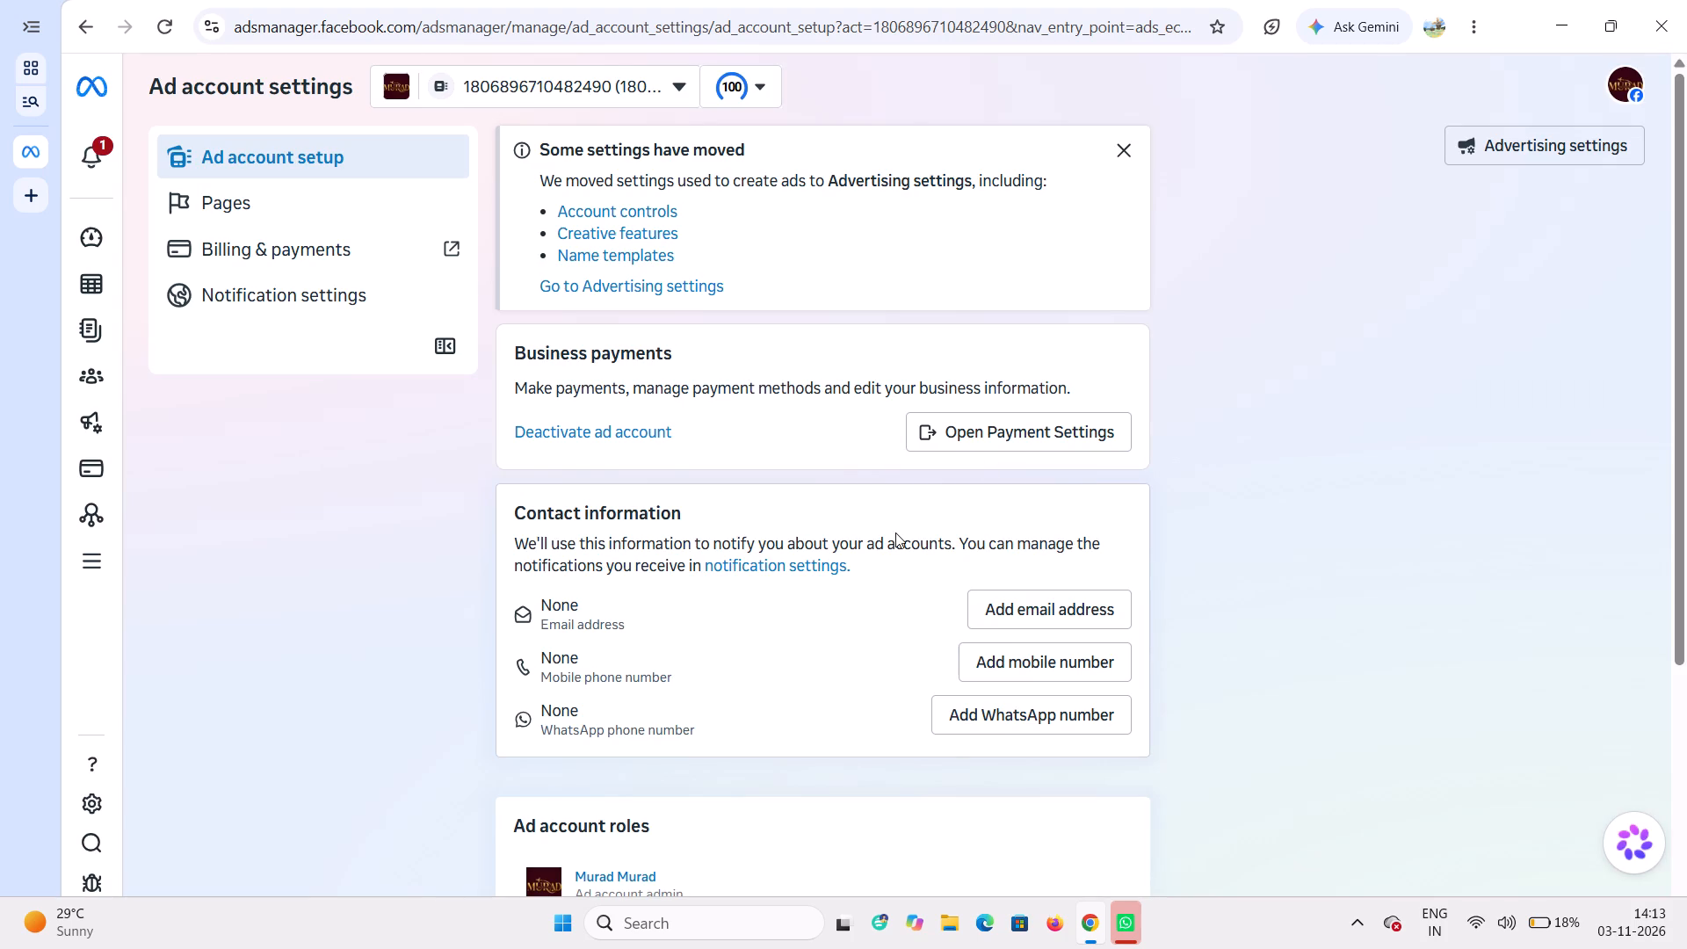
{"action": "scroll", "coordinate": [871, 560], "scroll_direction": "down", "scroll_amount": 6}
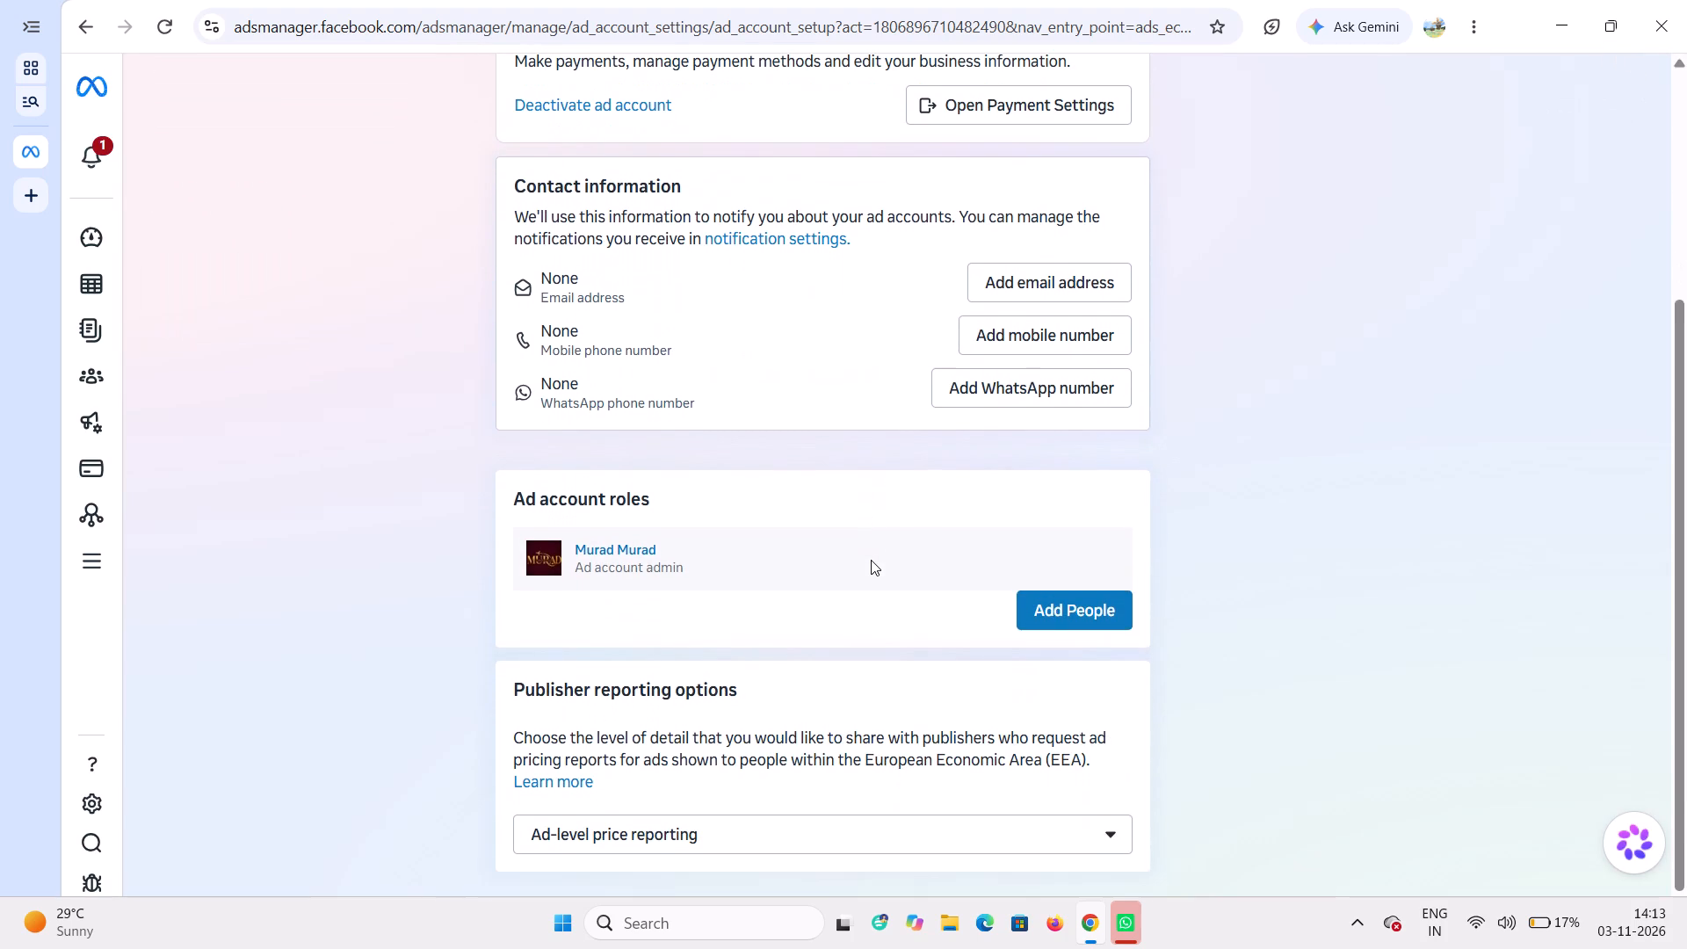
{"action": "scroll", "coordinate": [871, 560], "scroll_direction": "down", "scroll_amount": 2}
{"action": "scroll", "coordinate": [871, 560], "scroll_direction": "up", "scroll_amount": 5}
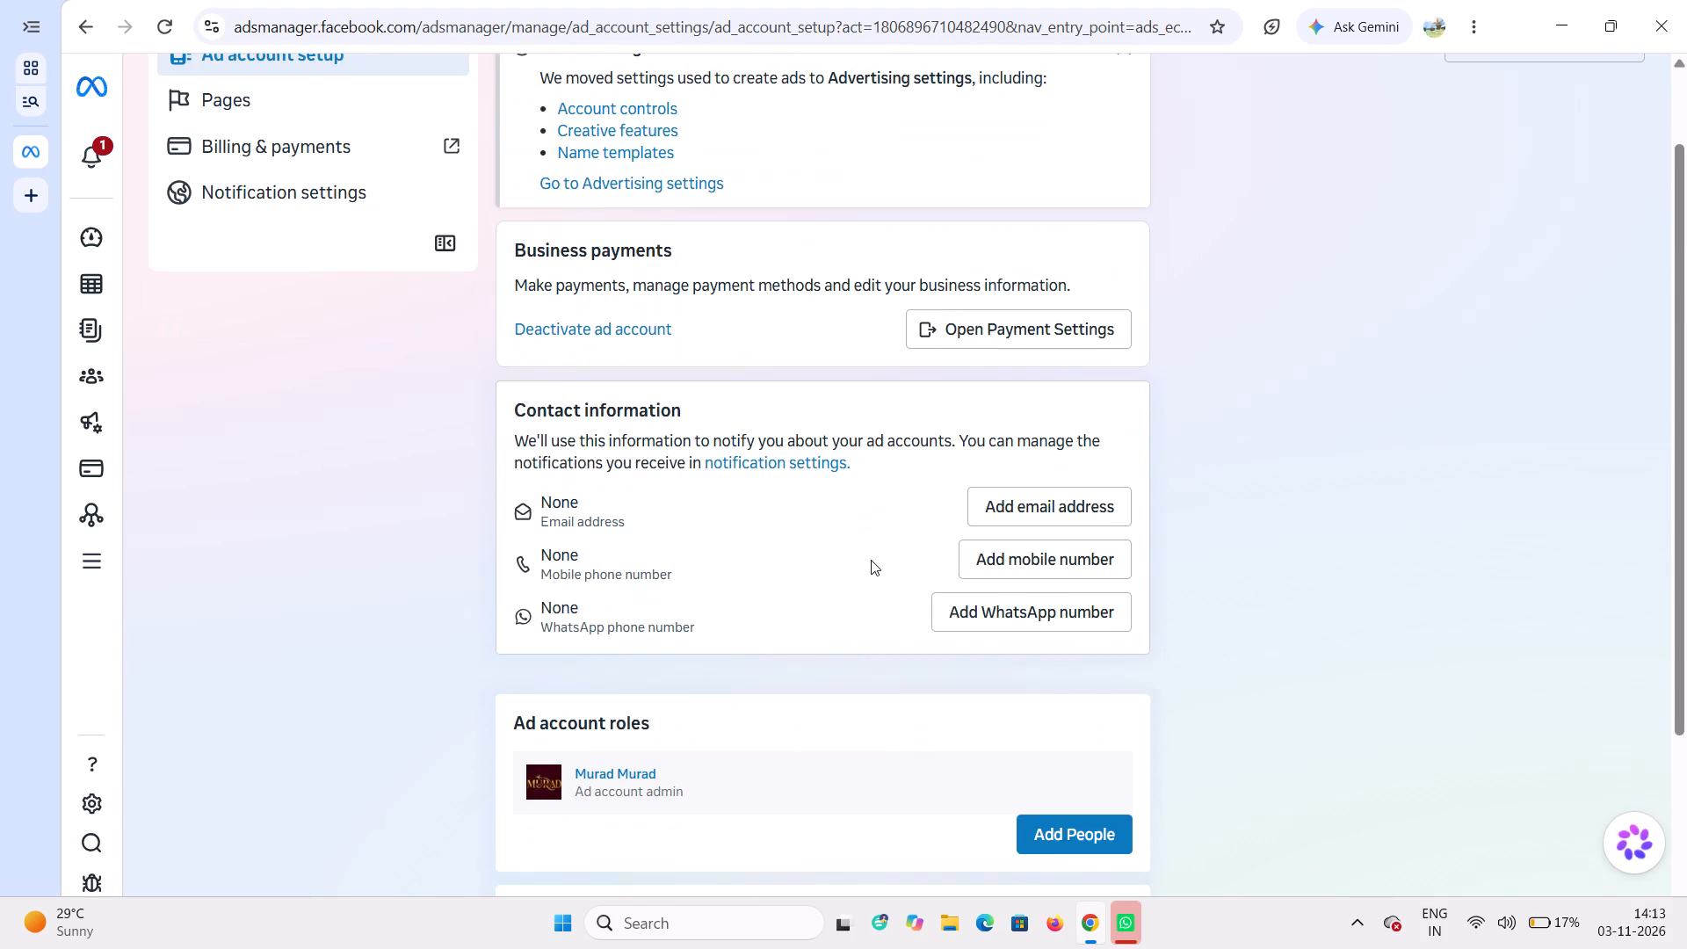
Open the Pages section of the ad account settings.
{"action": "left_click", "coordinate": [341, 185]}
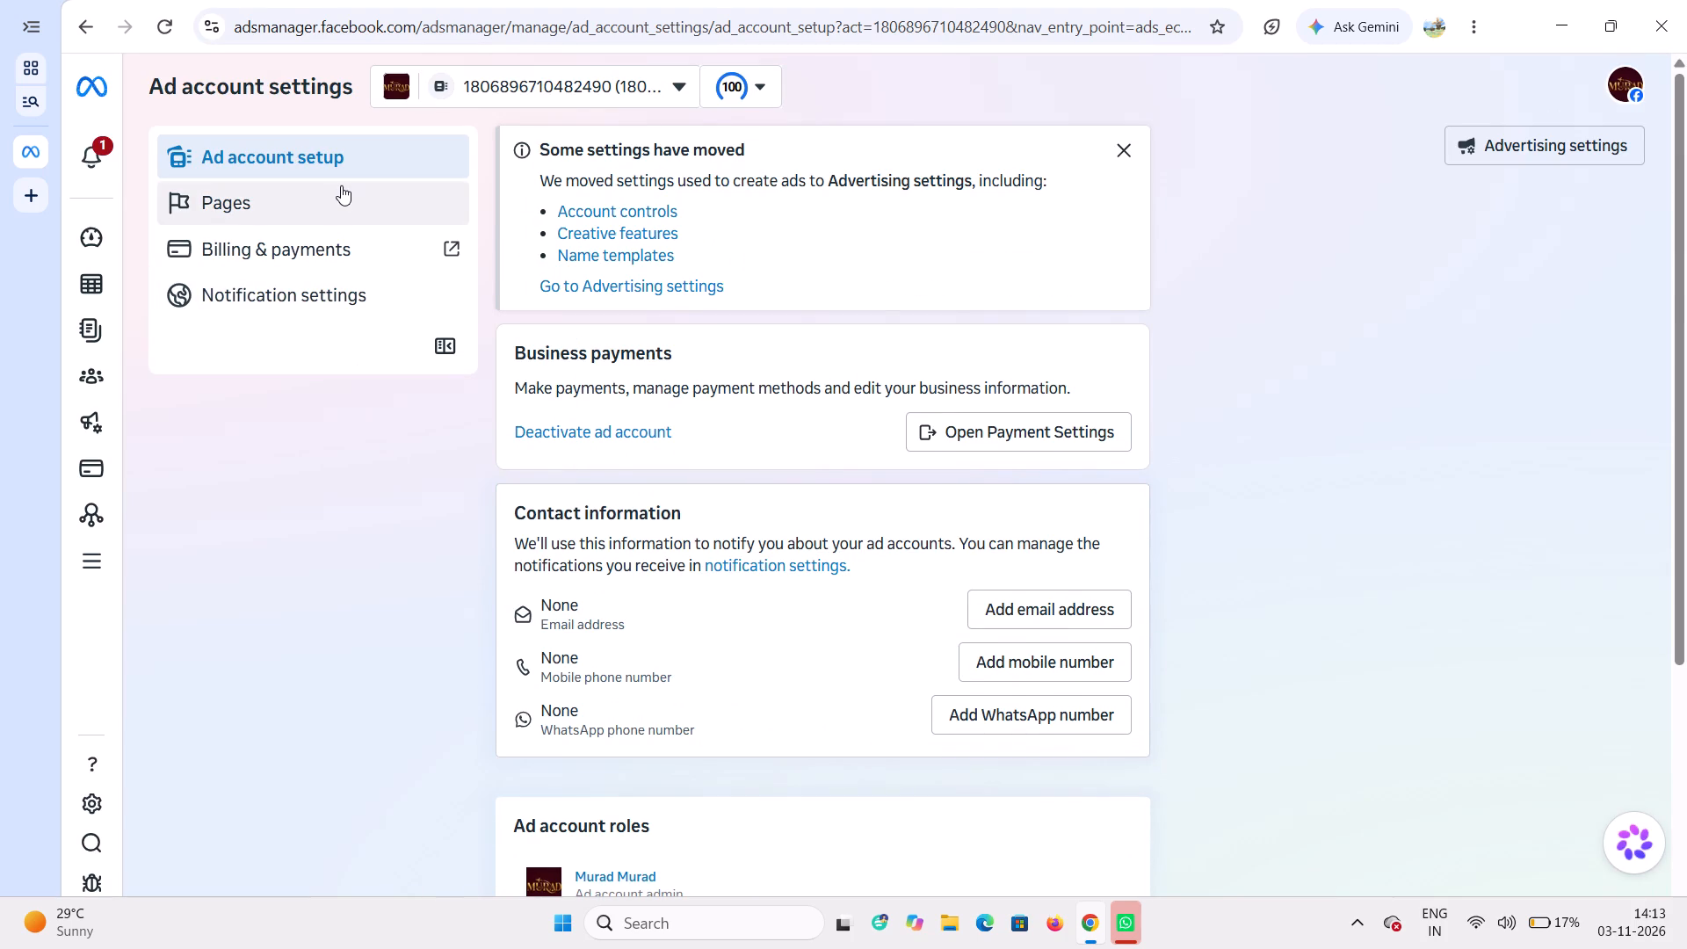
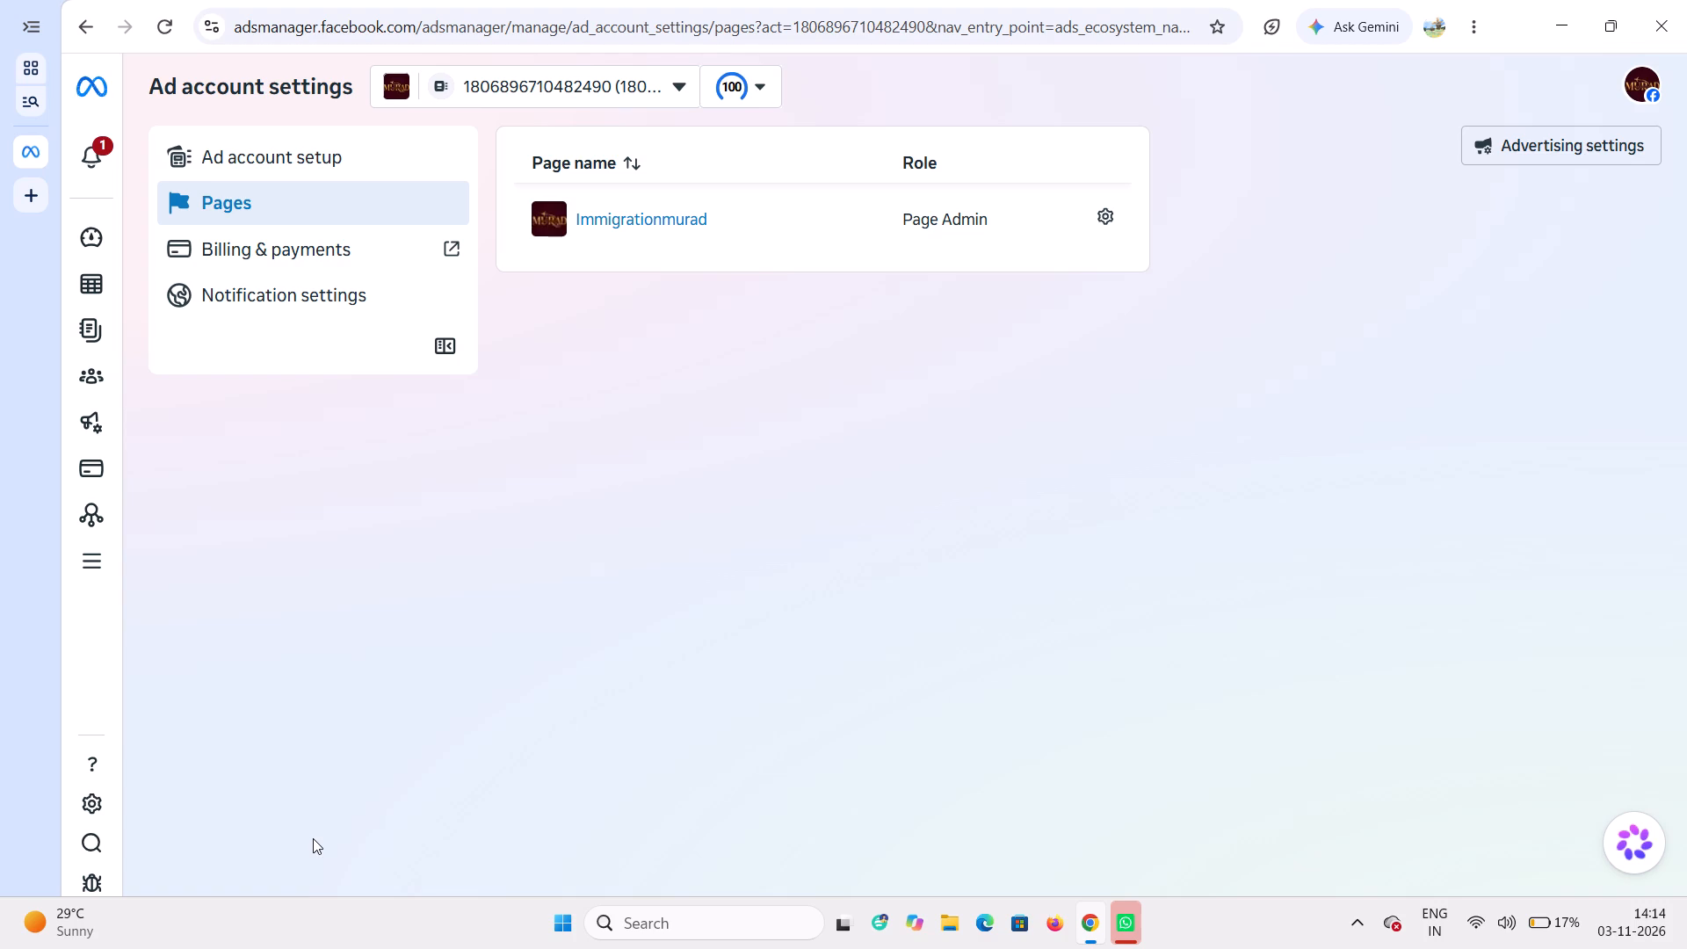
Open the account profile overview, dismiss the Meta Account introduction and display all profiles in the Meta Account.
{"action": "left_click", "coordinate": [1645, 80]}
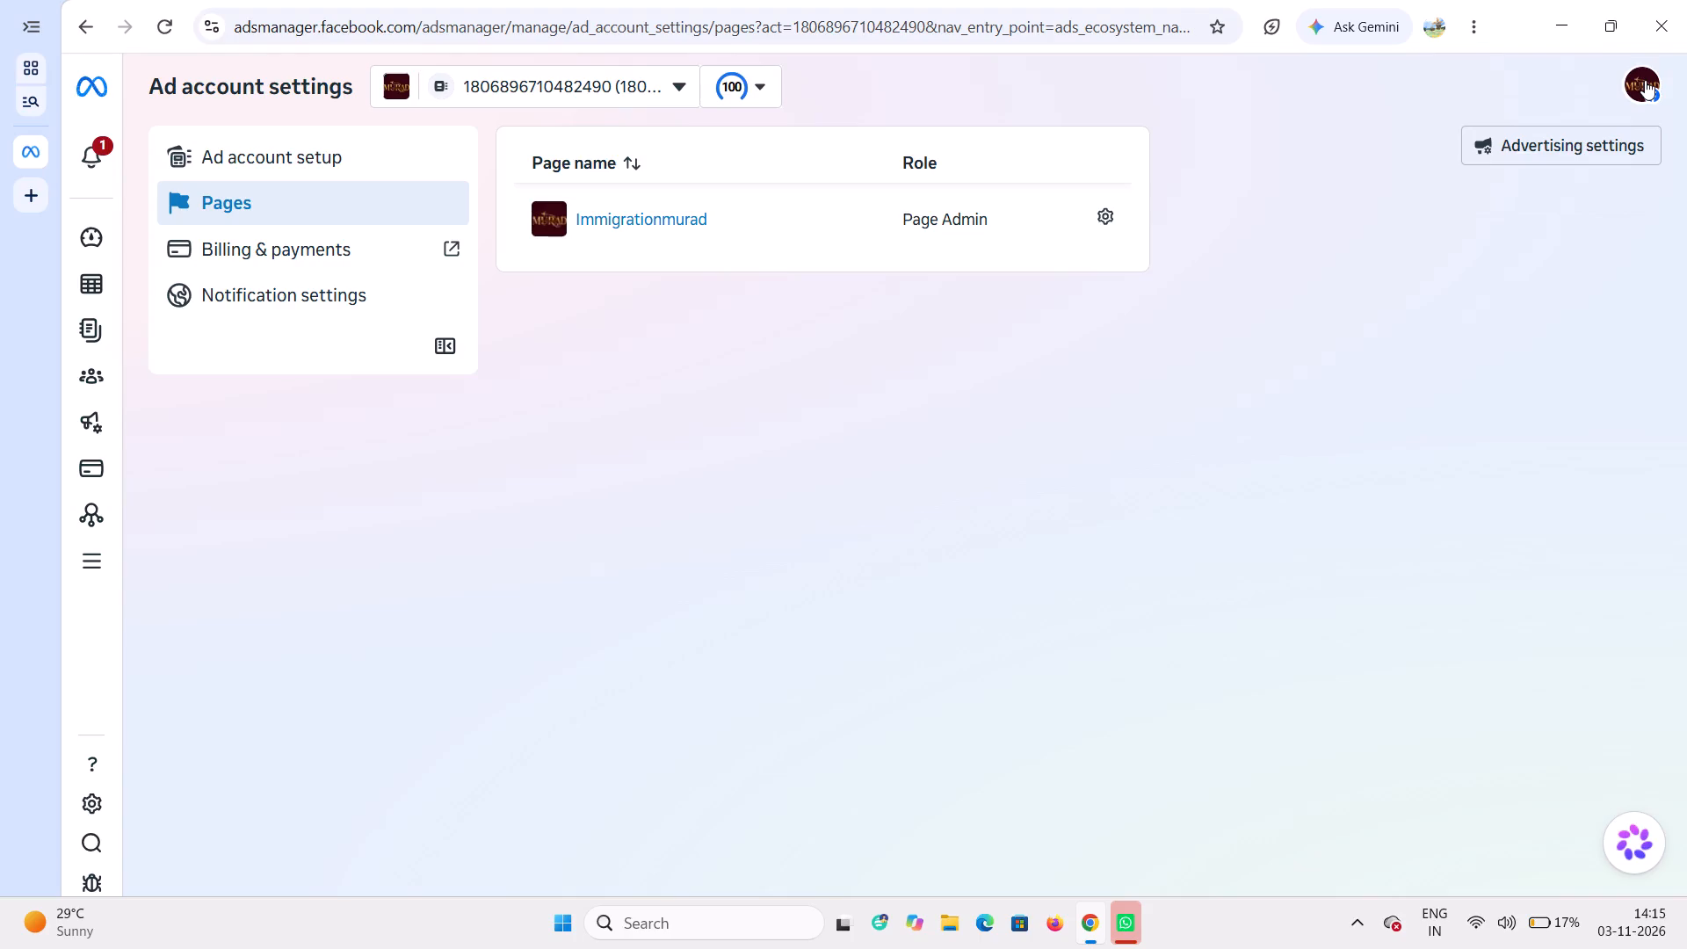
{"action": "left_click", "coordinate": [1645, 80]}
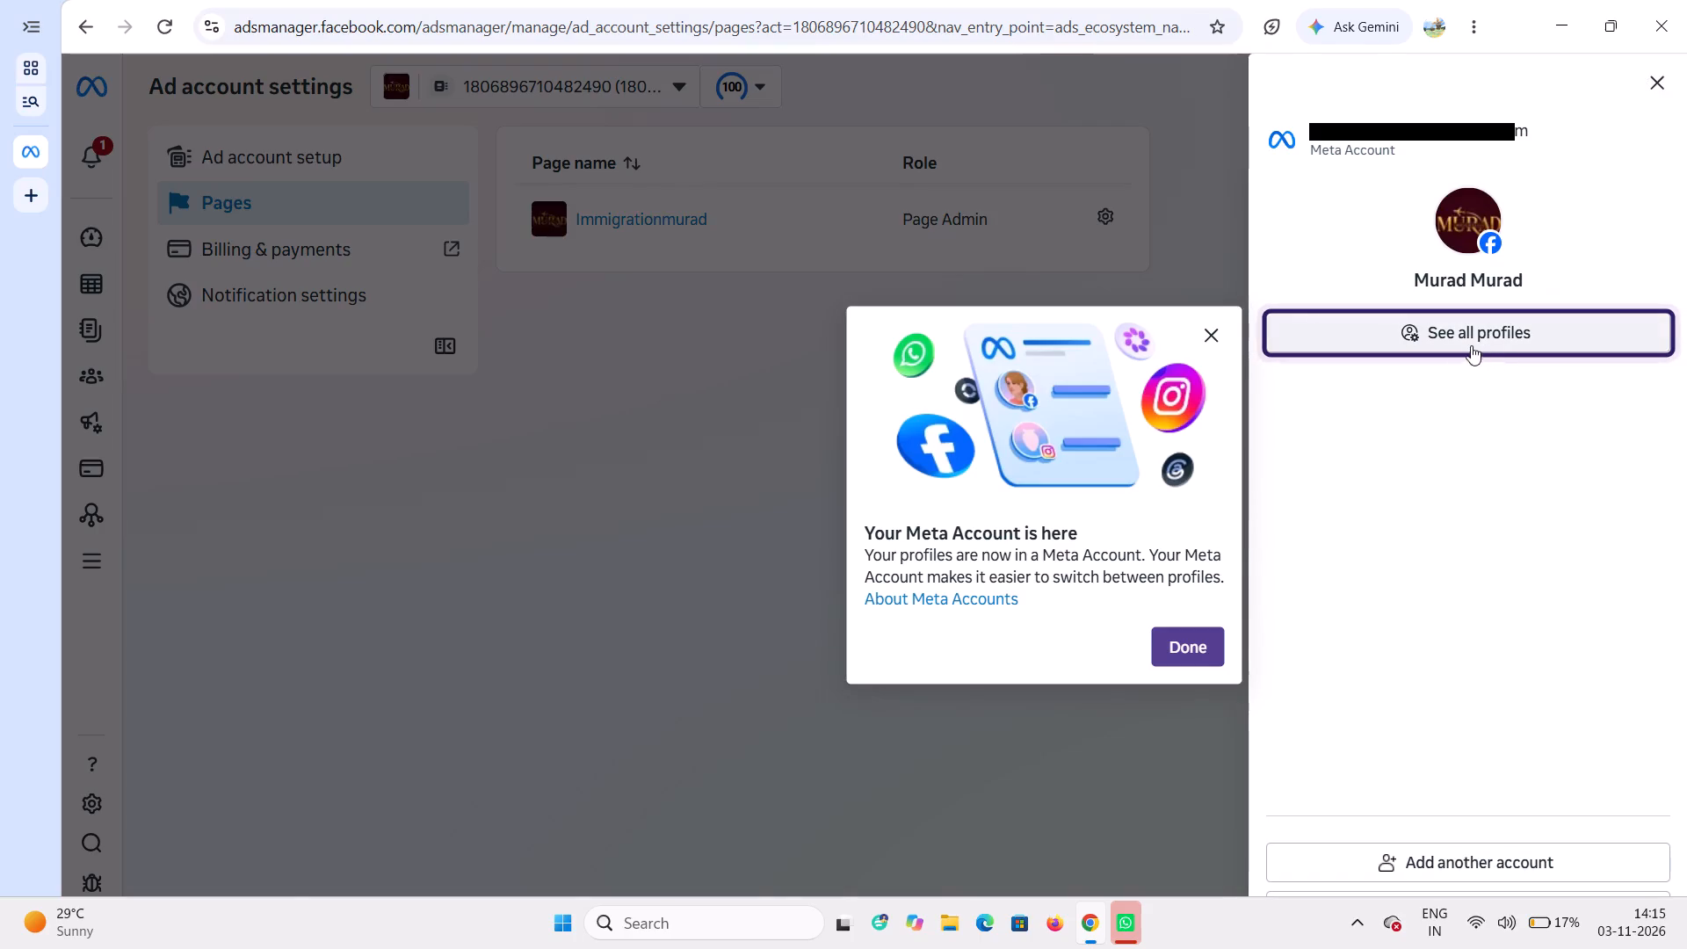
{"action": "left_click", "coordinate": [1196, 667]}
{"action": "left_click", "coordinate": [1194, 641]}
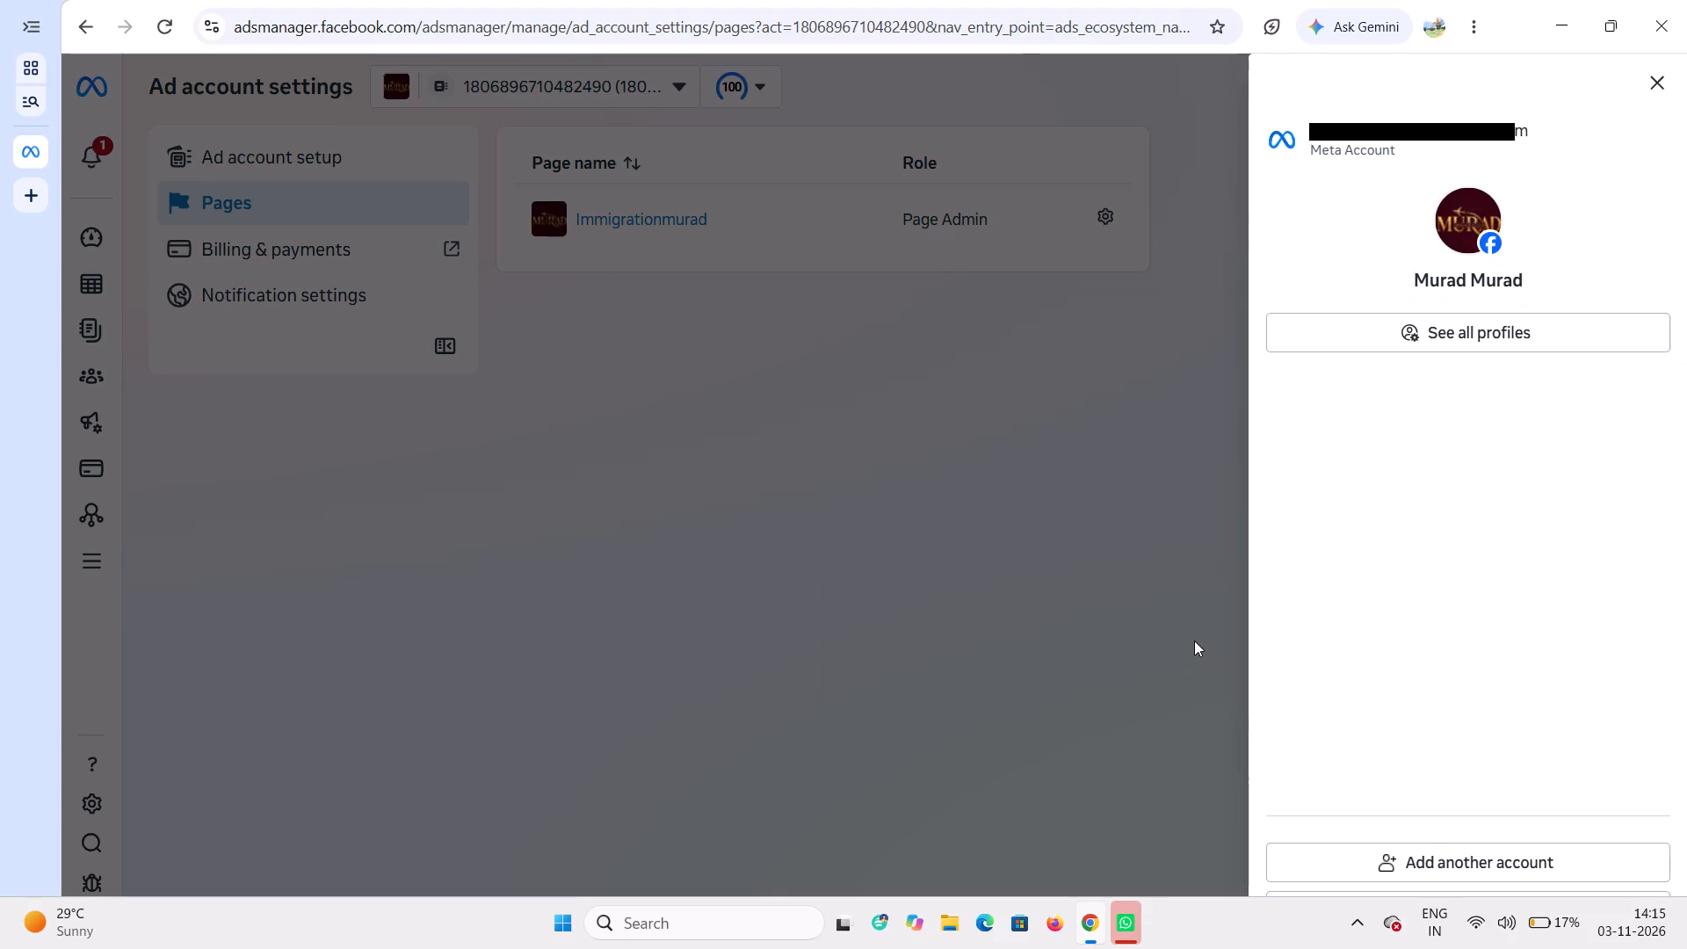
{"action": "double_click", "coordinate": [1487, 330]}
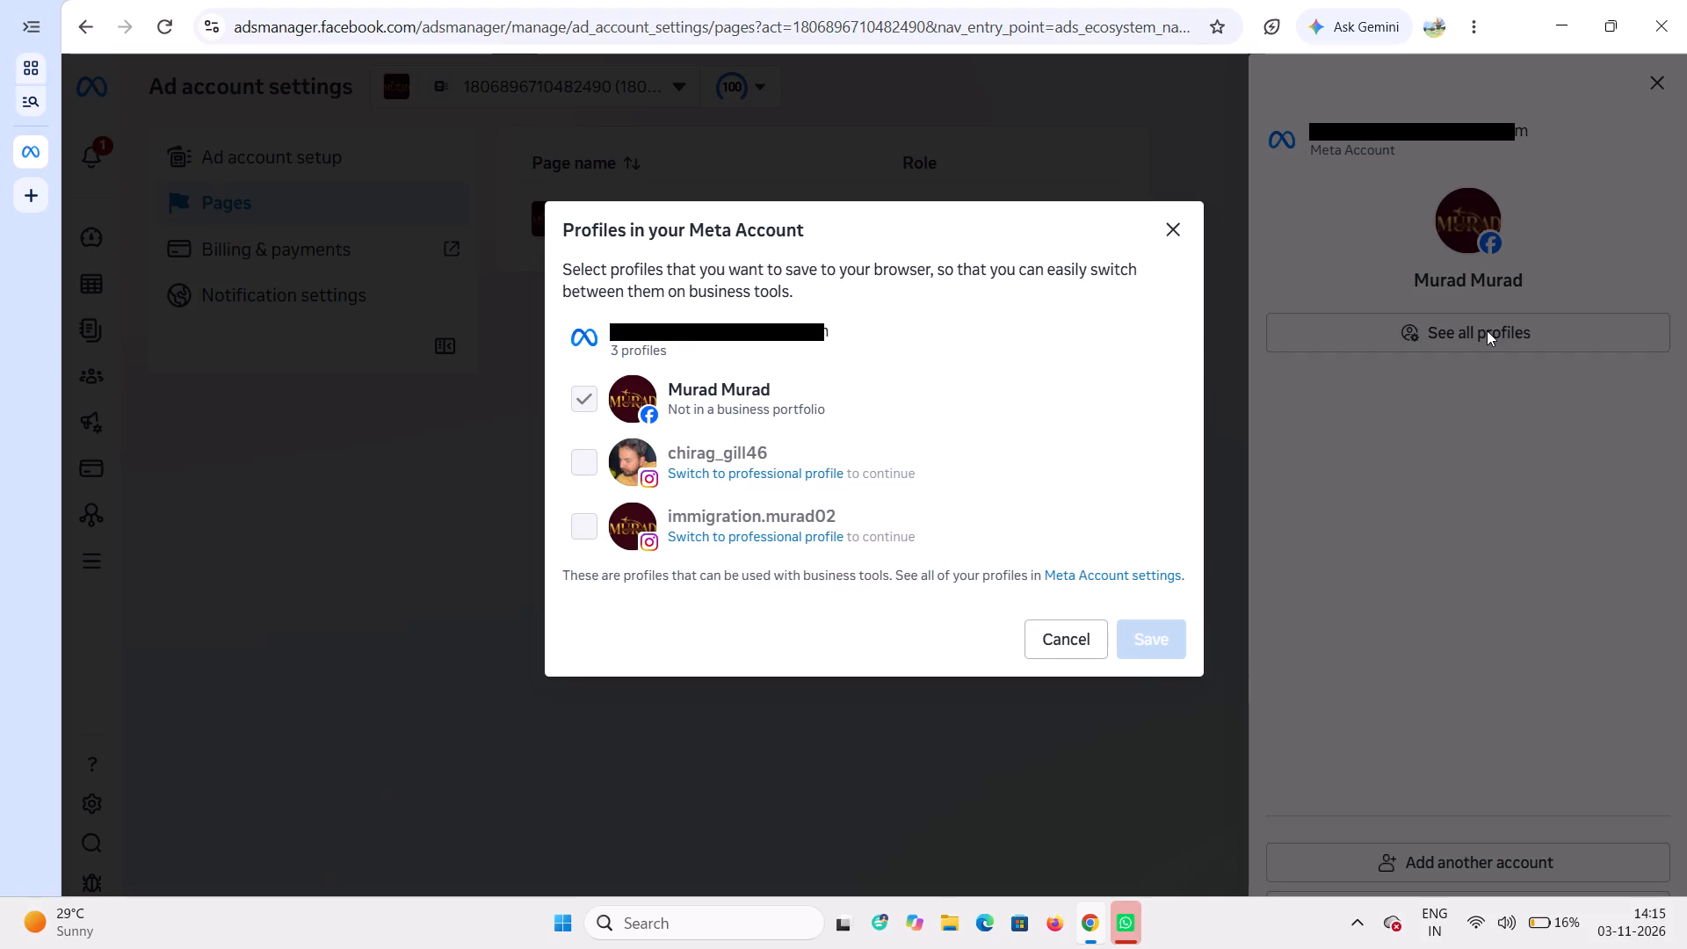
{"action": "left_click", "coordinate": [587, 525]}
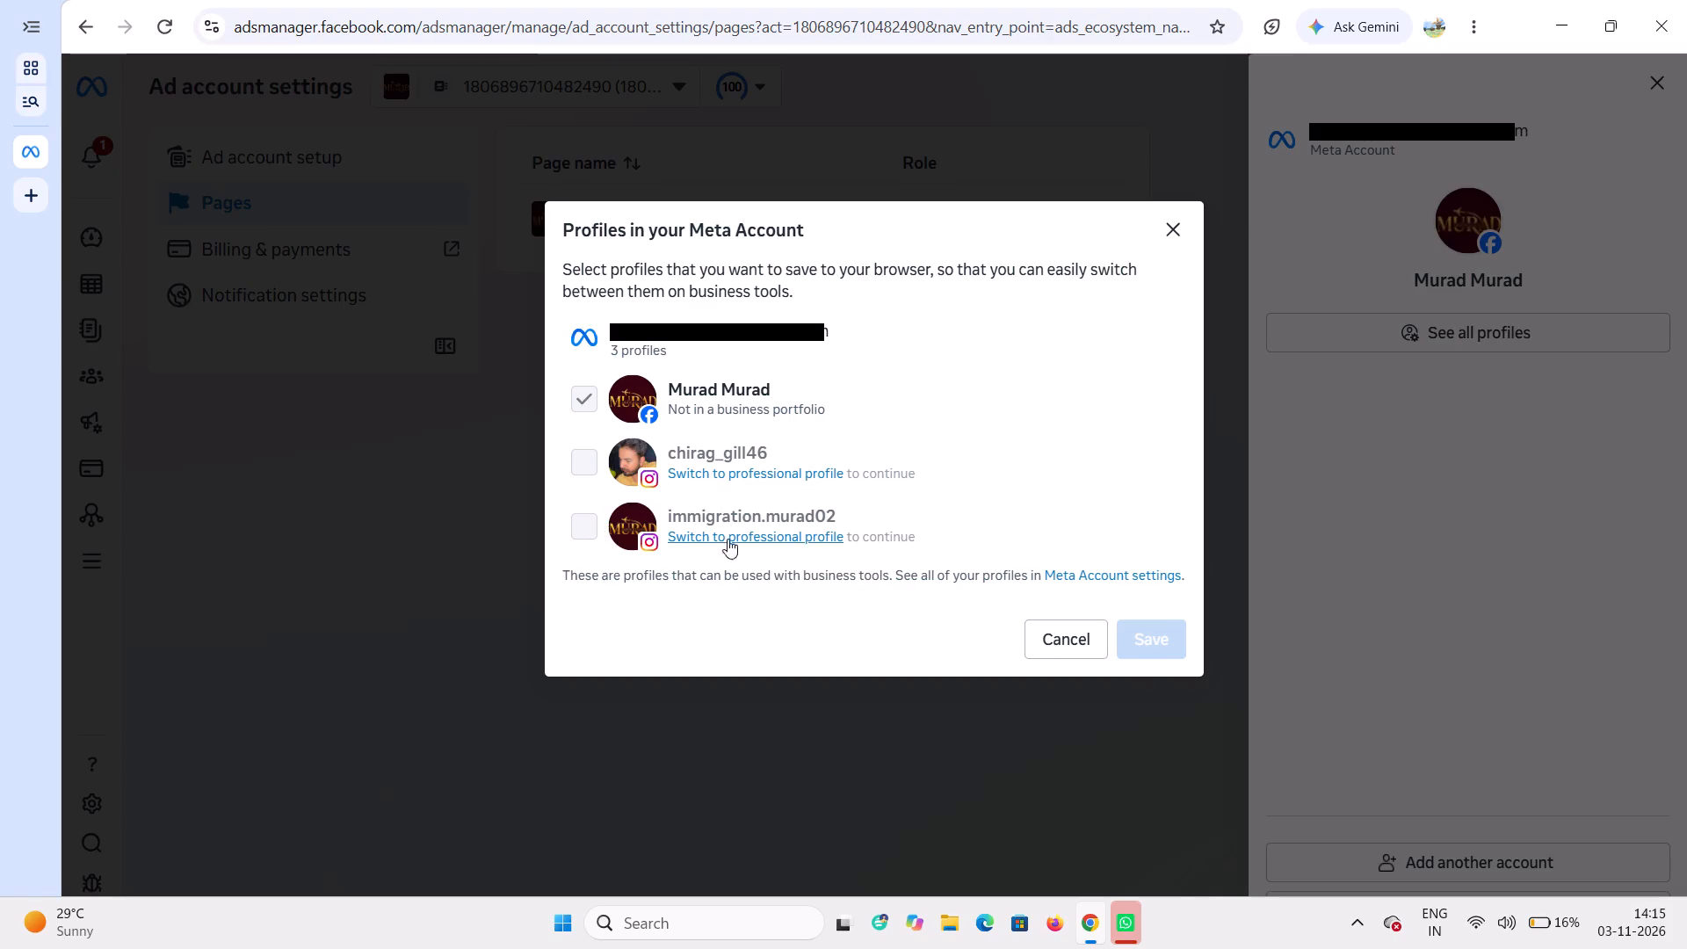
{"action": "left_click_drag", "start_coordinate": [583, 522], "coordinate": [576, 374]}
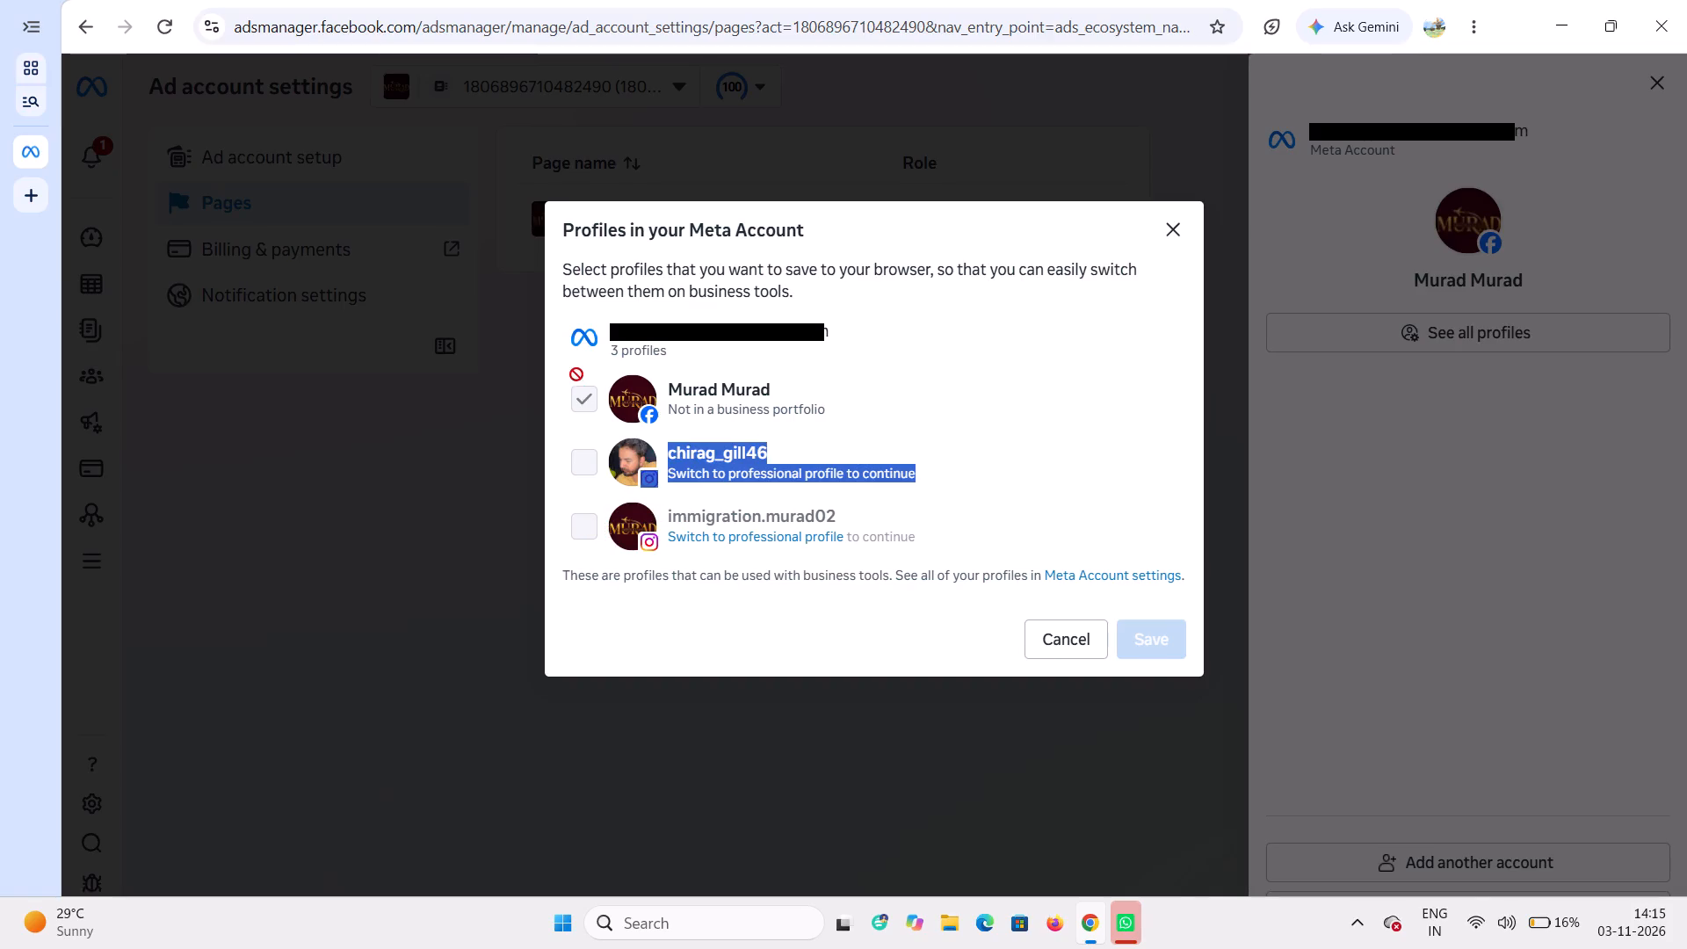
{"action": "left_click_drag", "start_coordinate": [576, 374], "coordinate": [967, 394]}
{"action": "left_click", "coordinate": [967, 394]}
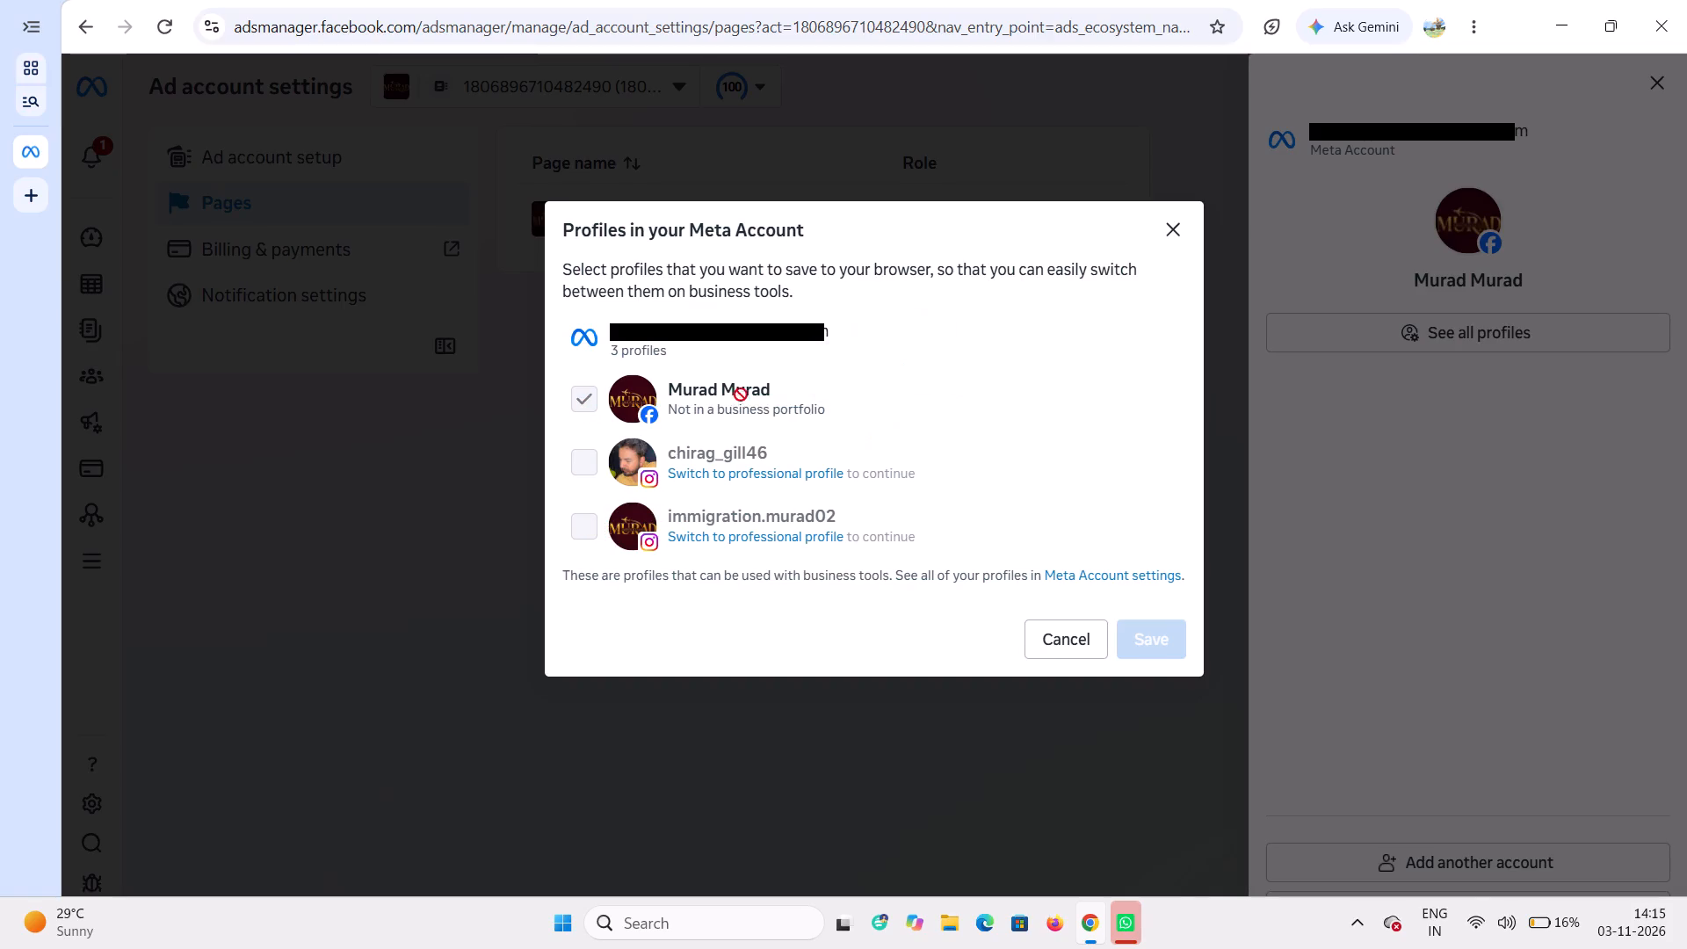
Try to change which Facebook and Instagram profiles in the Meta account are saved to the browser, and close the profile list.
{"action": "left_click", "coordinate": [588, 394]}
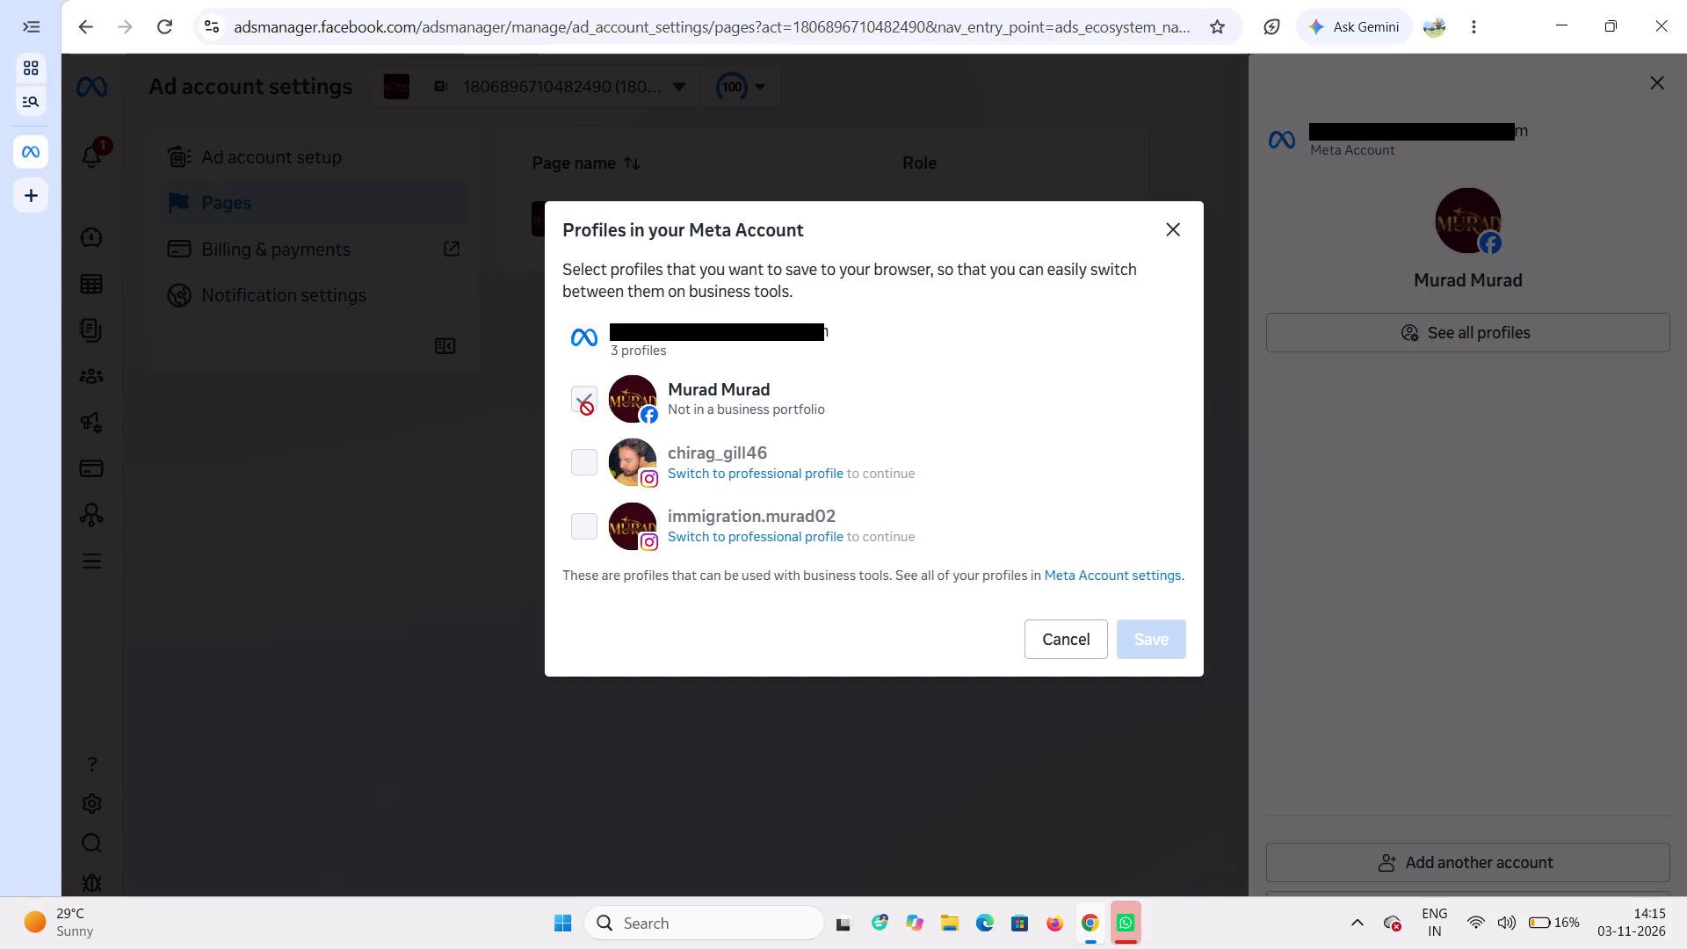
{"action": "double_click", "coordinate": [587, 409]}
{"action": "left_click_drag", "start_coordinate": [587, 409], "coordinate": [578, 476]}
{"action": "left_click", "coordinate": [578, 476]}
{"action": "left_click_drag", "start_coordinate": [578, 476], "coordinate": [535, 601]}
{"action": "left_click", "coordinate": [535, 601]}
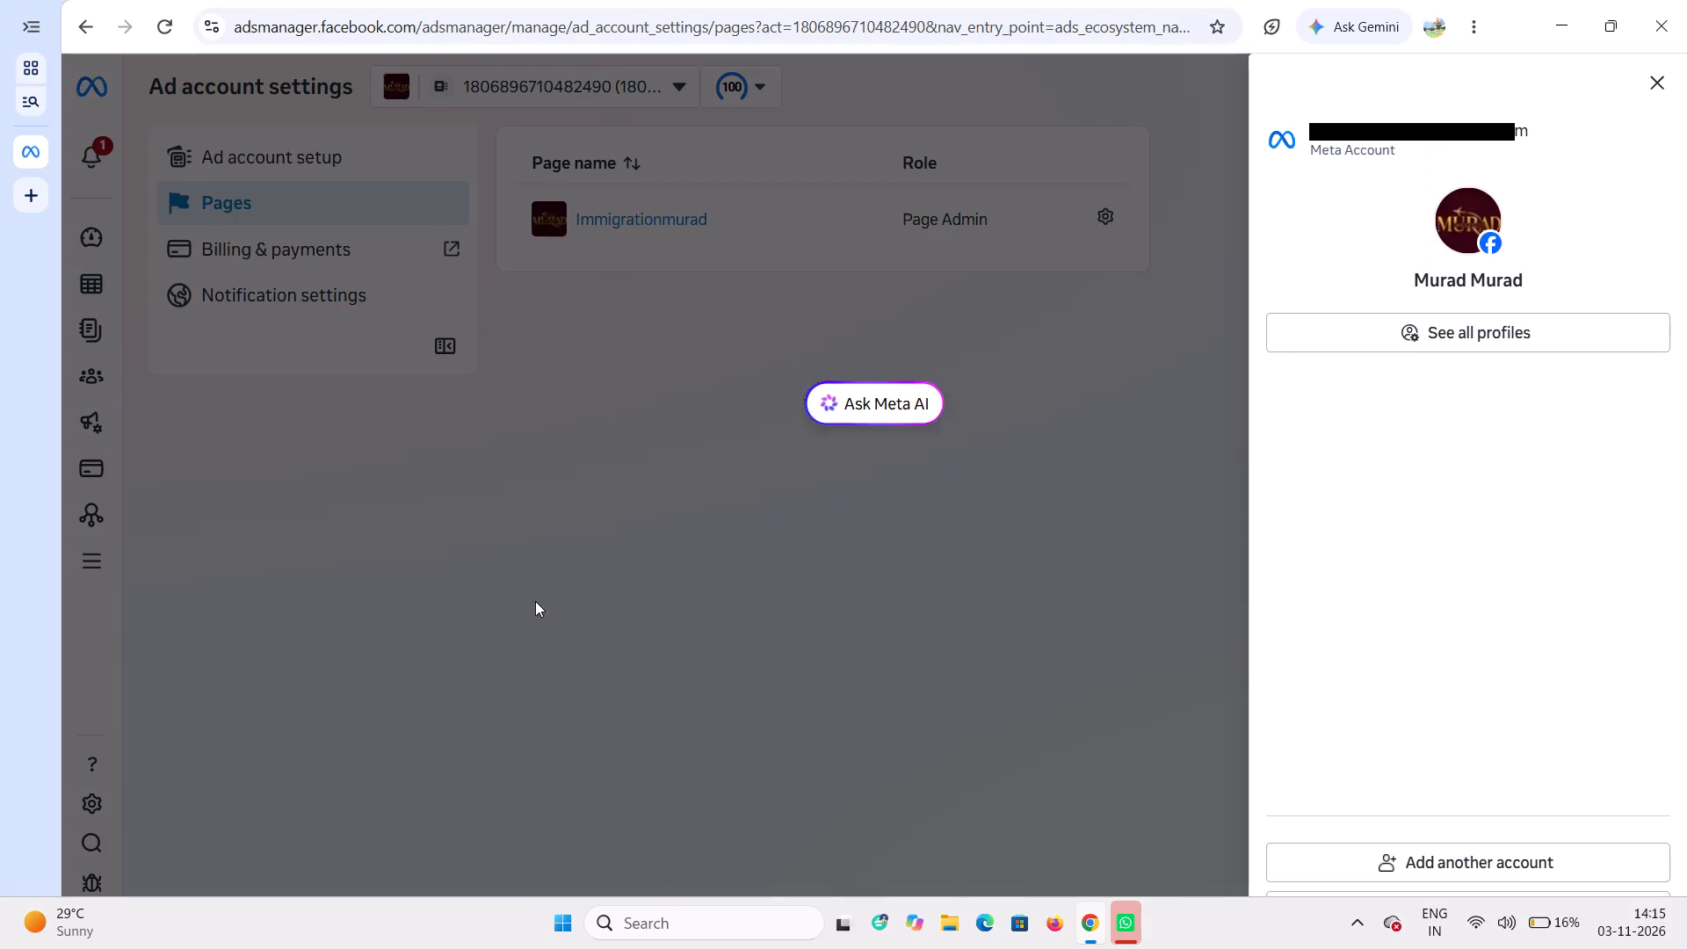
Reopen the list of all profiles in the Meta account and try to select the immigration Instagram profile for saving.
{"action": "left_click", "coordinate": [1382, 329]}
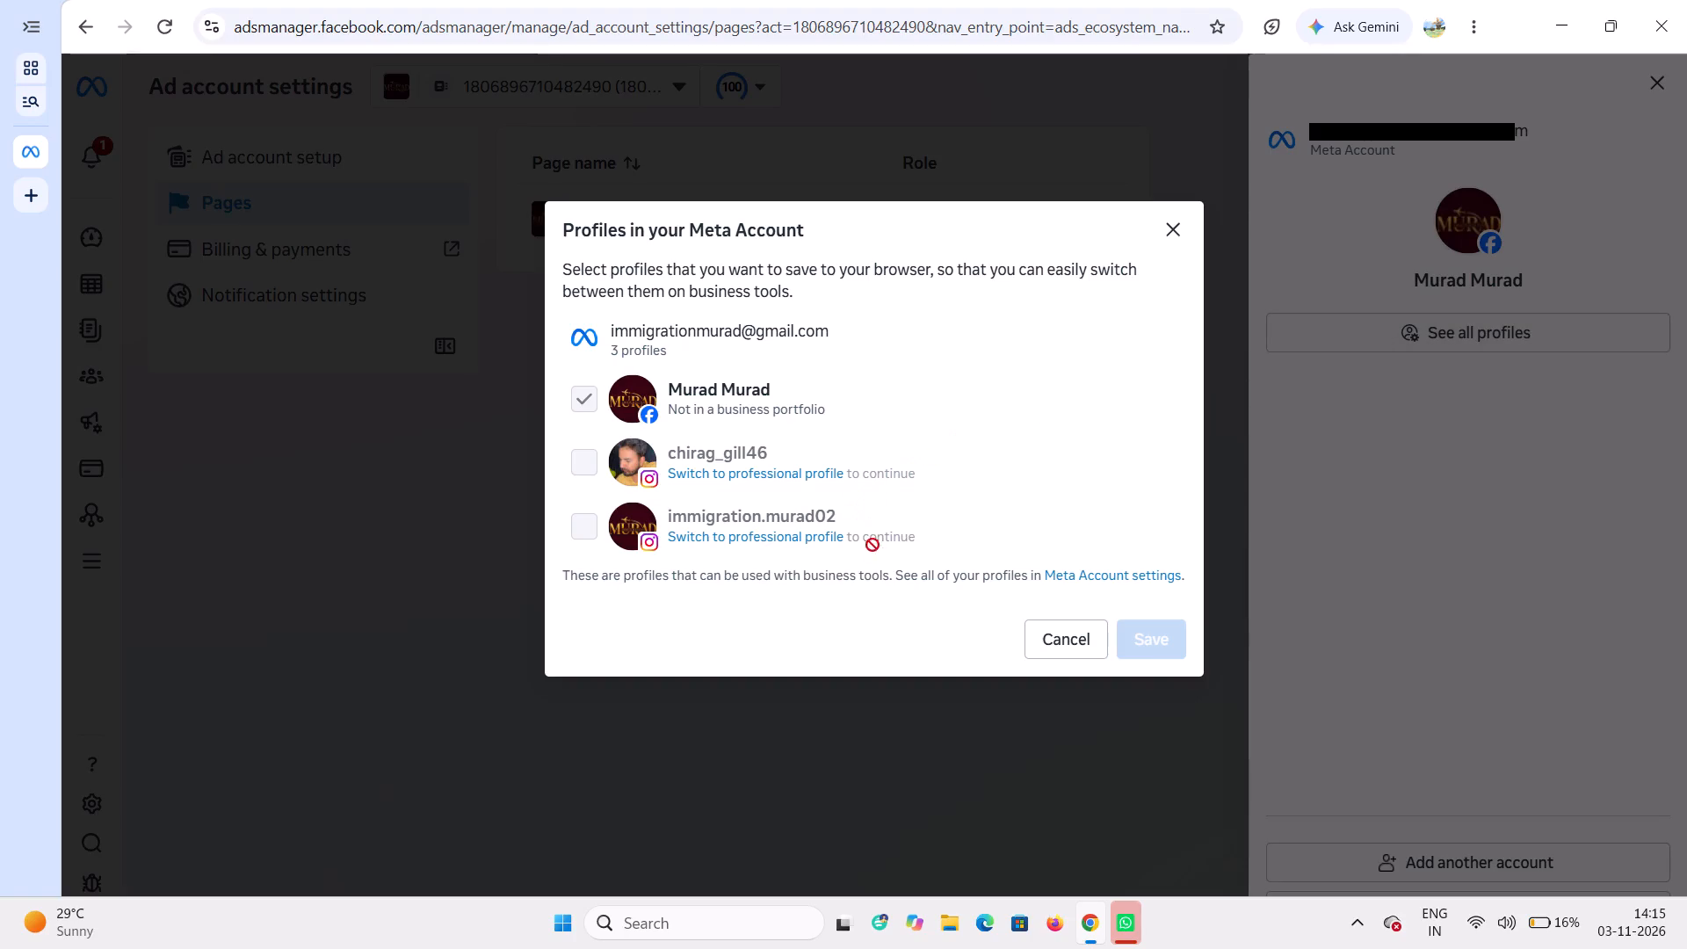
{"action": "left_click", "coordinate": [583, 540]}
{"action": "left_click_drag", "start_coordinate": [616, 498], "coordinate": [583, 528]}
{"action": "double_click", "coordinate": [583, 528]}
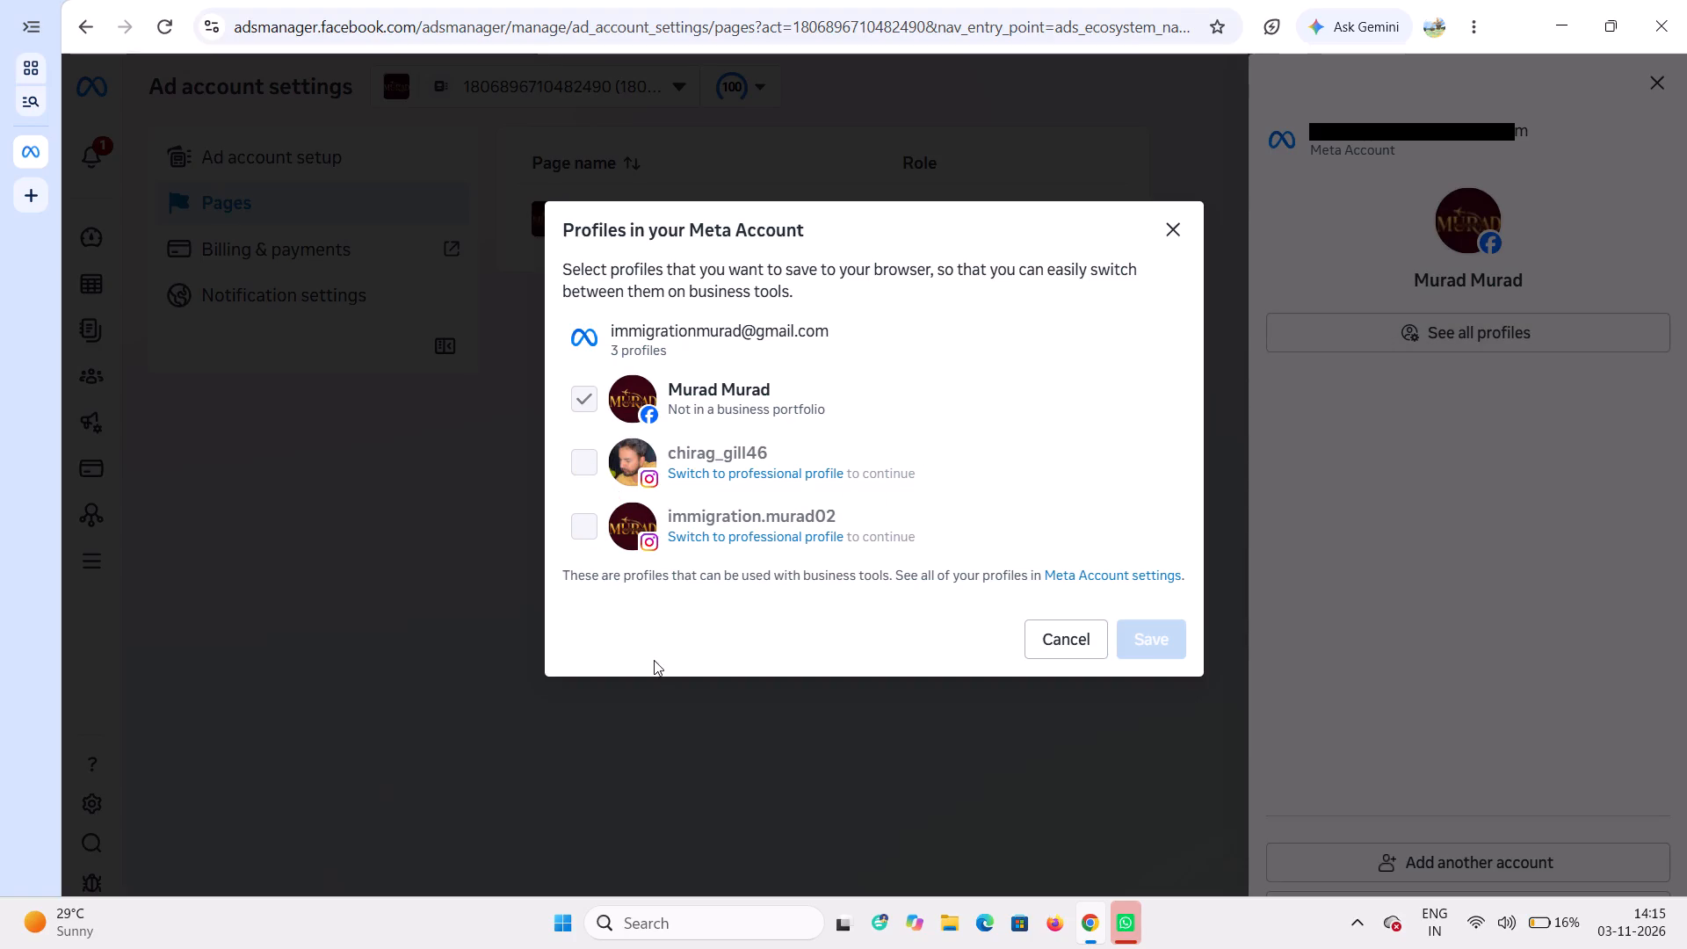
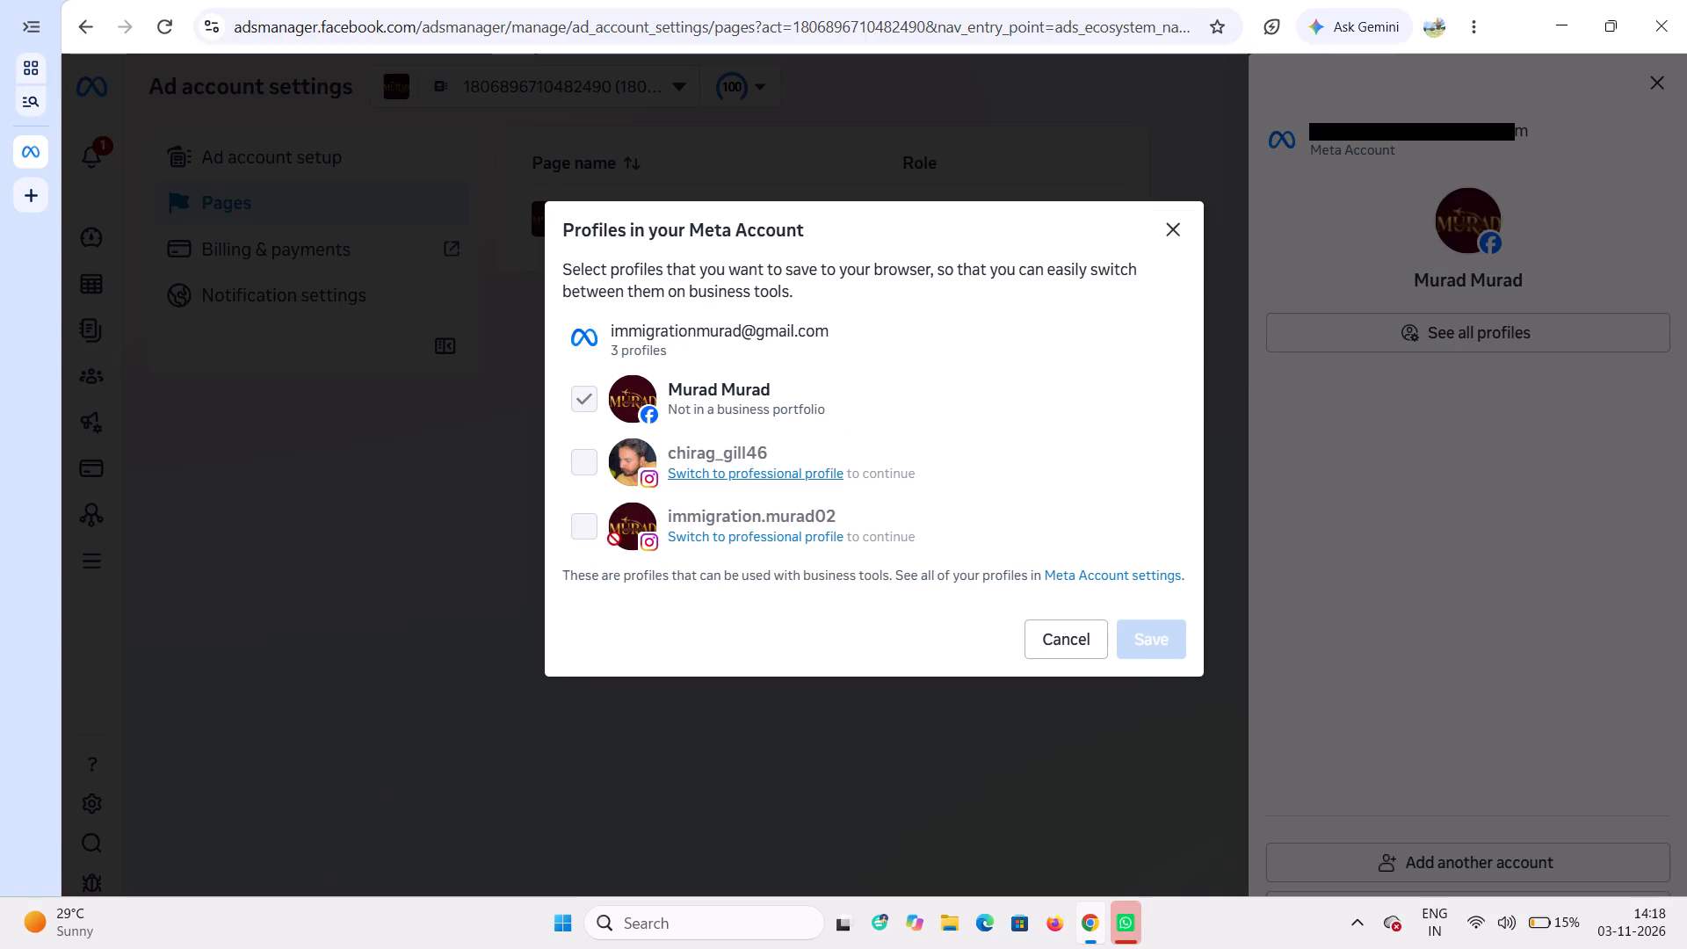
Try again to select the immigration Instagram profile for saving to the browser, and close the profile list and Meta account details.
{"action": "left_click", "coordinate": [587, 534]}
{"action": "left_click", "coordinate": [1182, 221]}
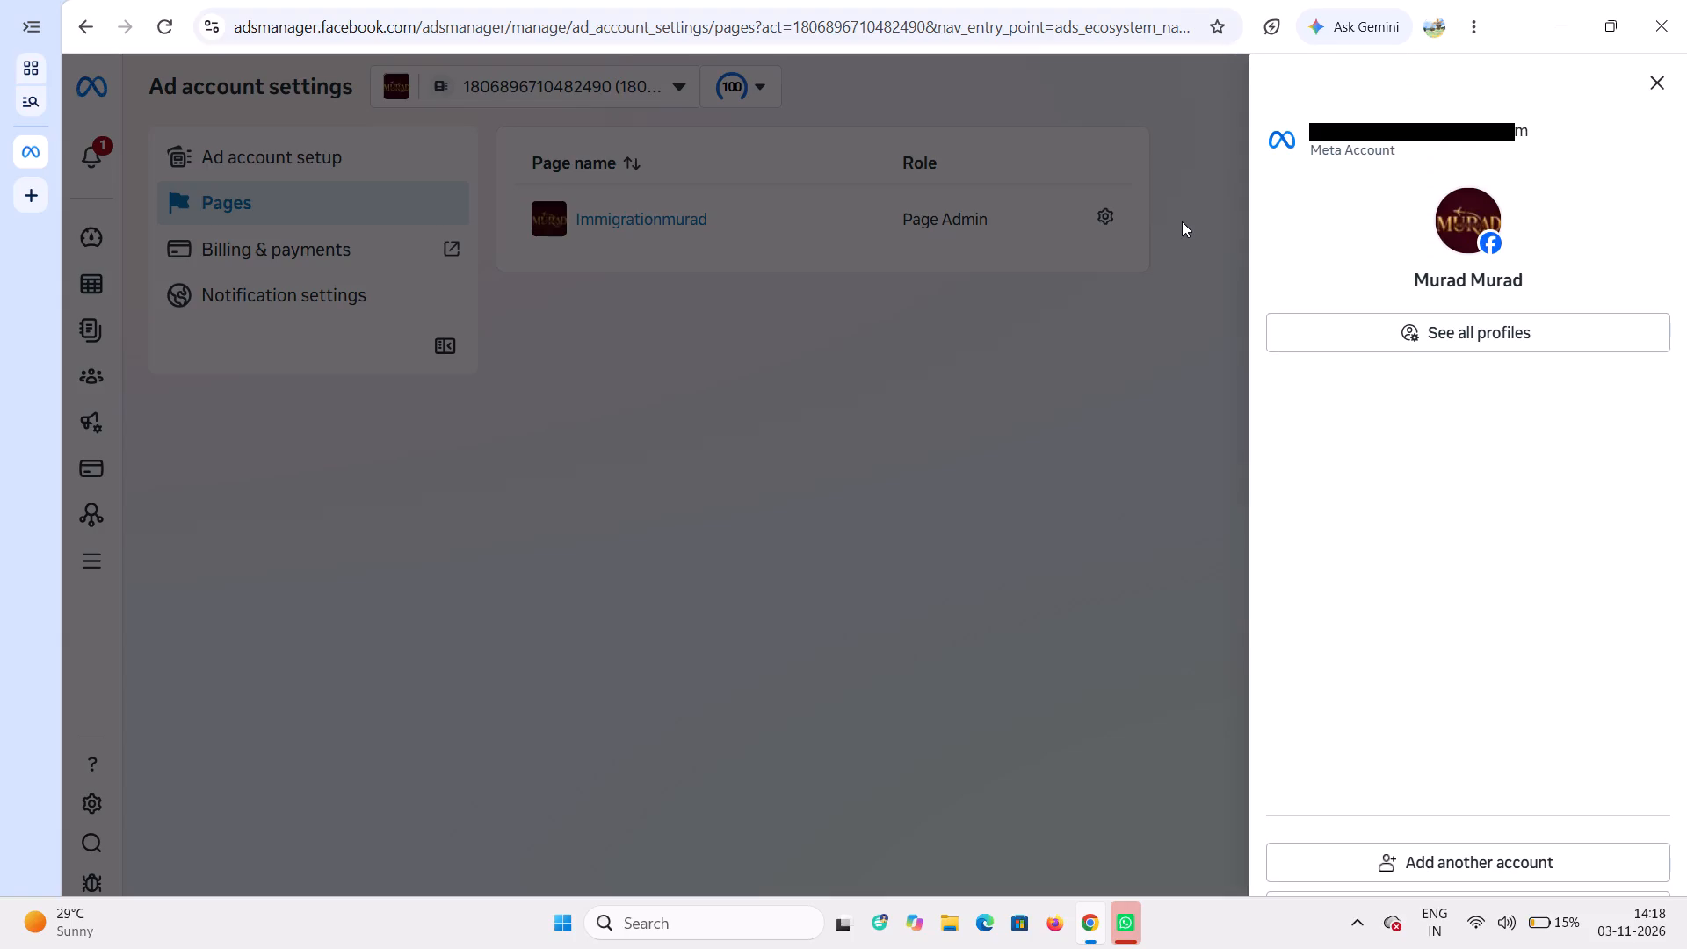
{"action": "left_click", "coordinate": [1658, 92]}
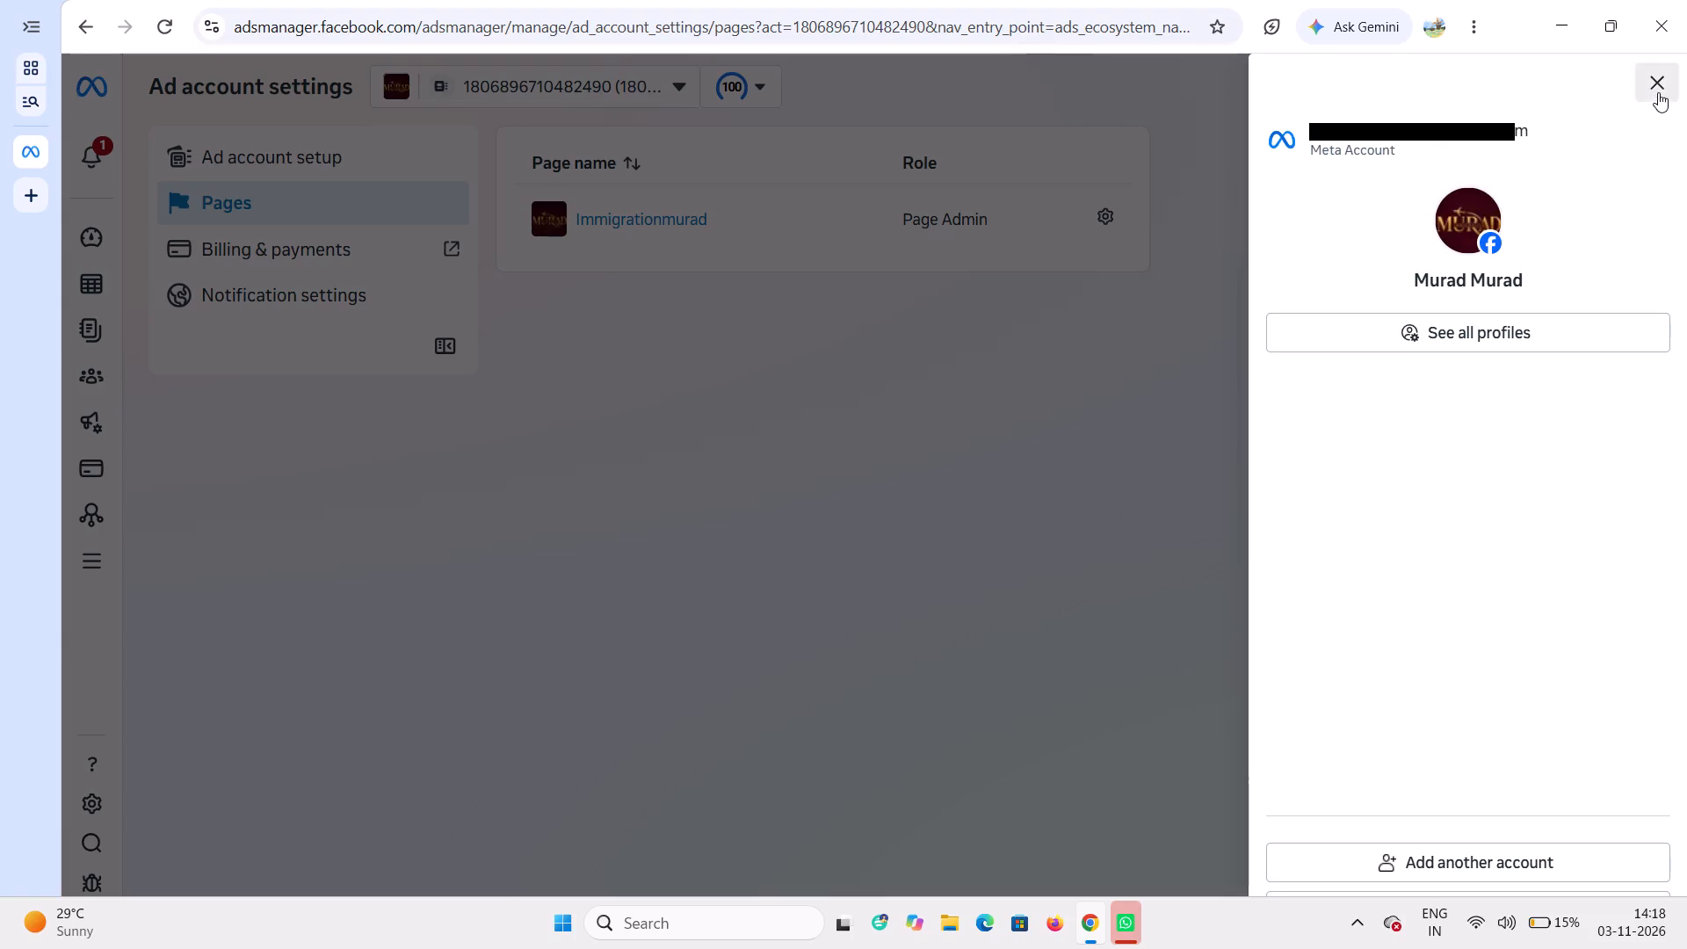
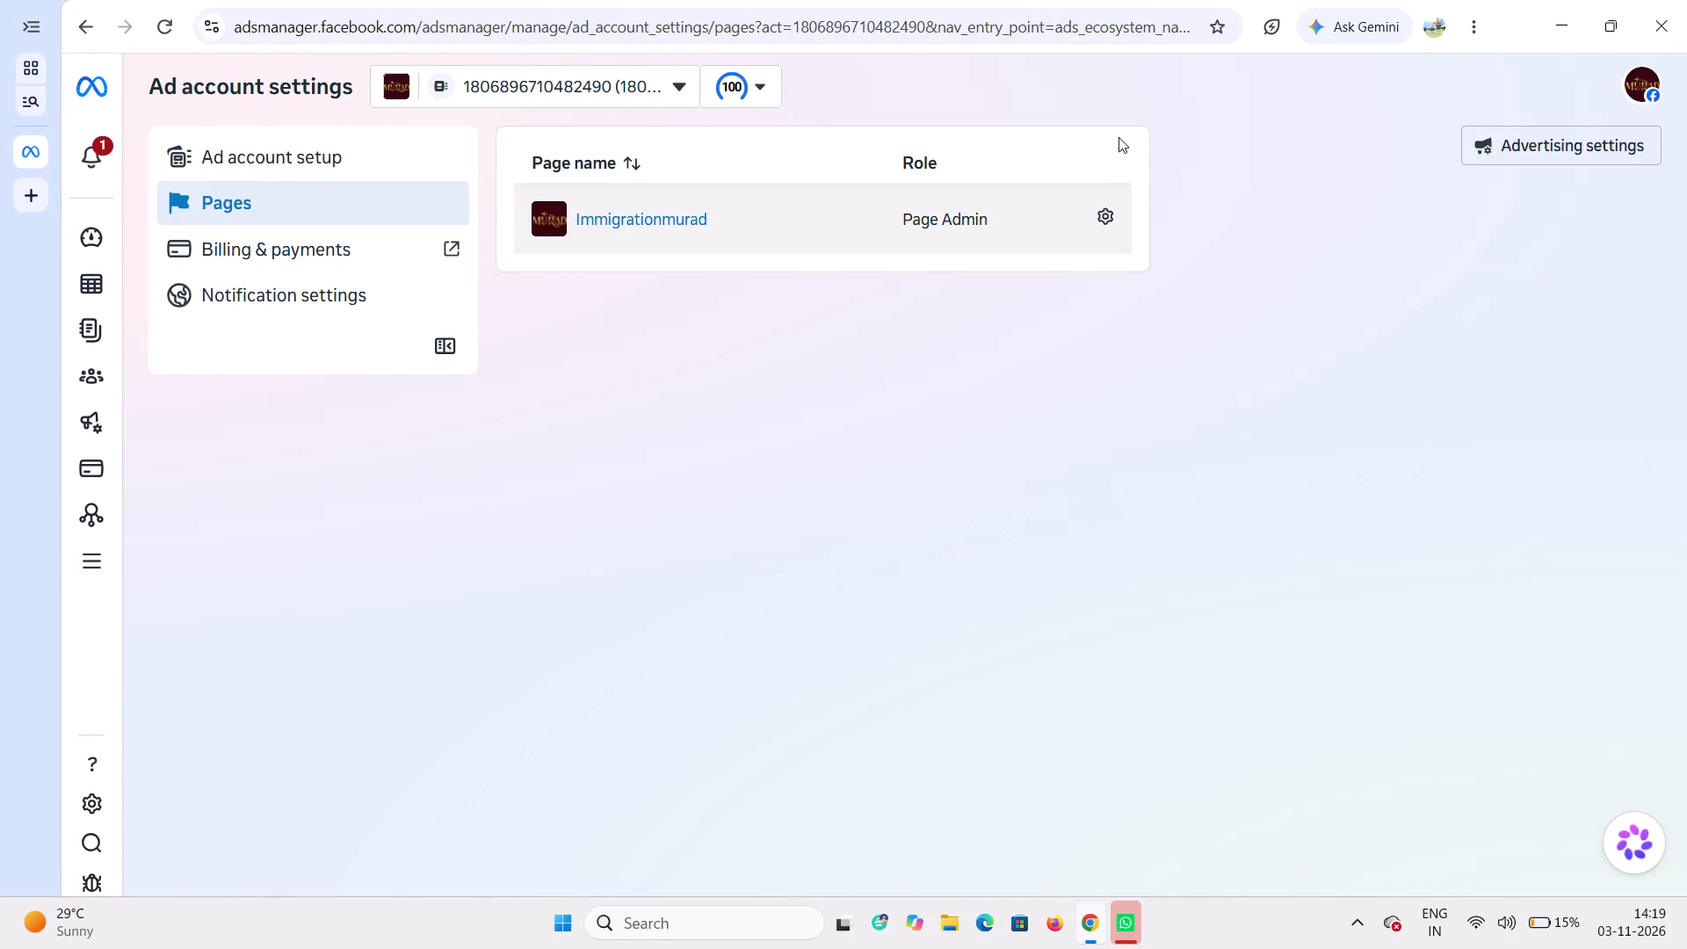
View the Meta account details, try to open the Facebook profile from its picture, and close the details.
{"action": "left_click", "coordinate": [1648, 81]}
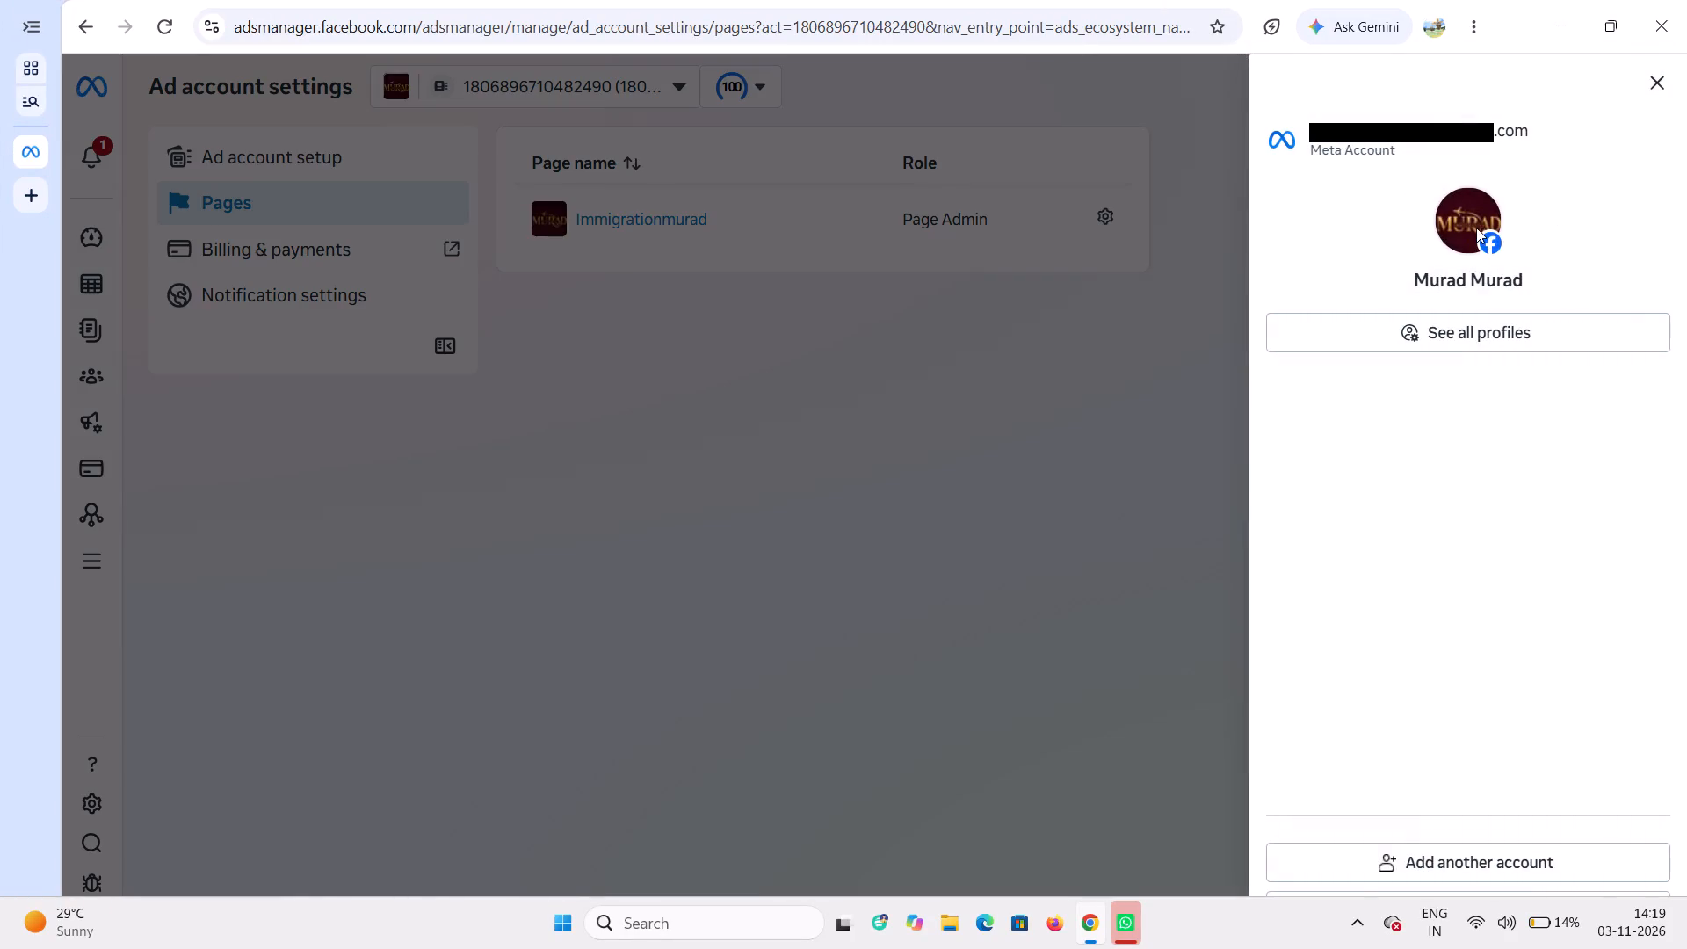
{"action": "left_click", "coordinate": [1476, 228]}
{"action": "double_click", "coordinate": [1476, 228]}
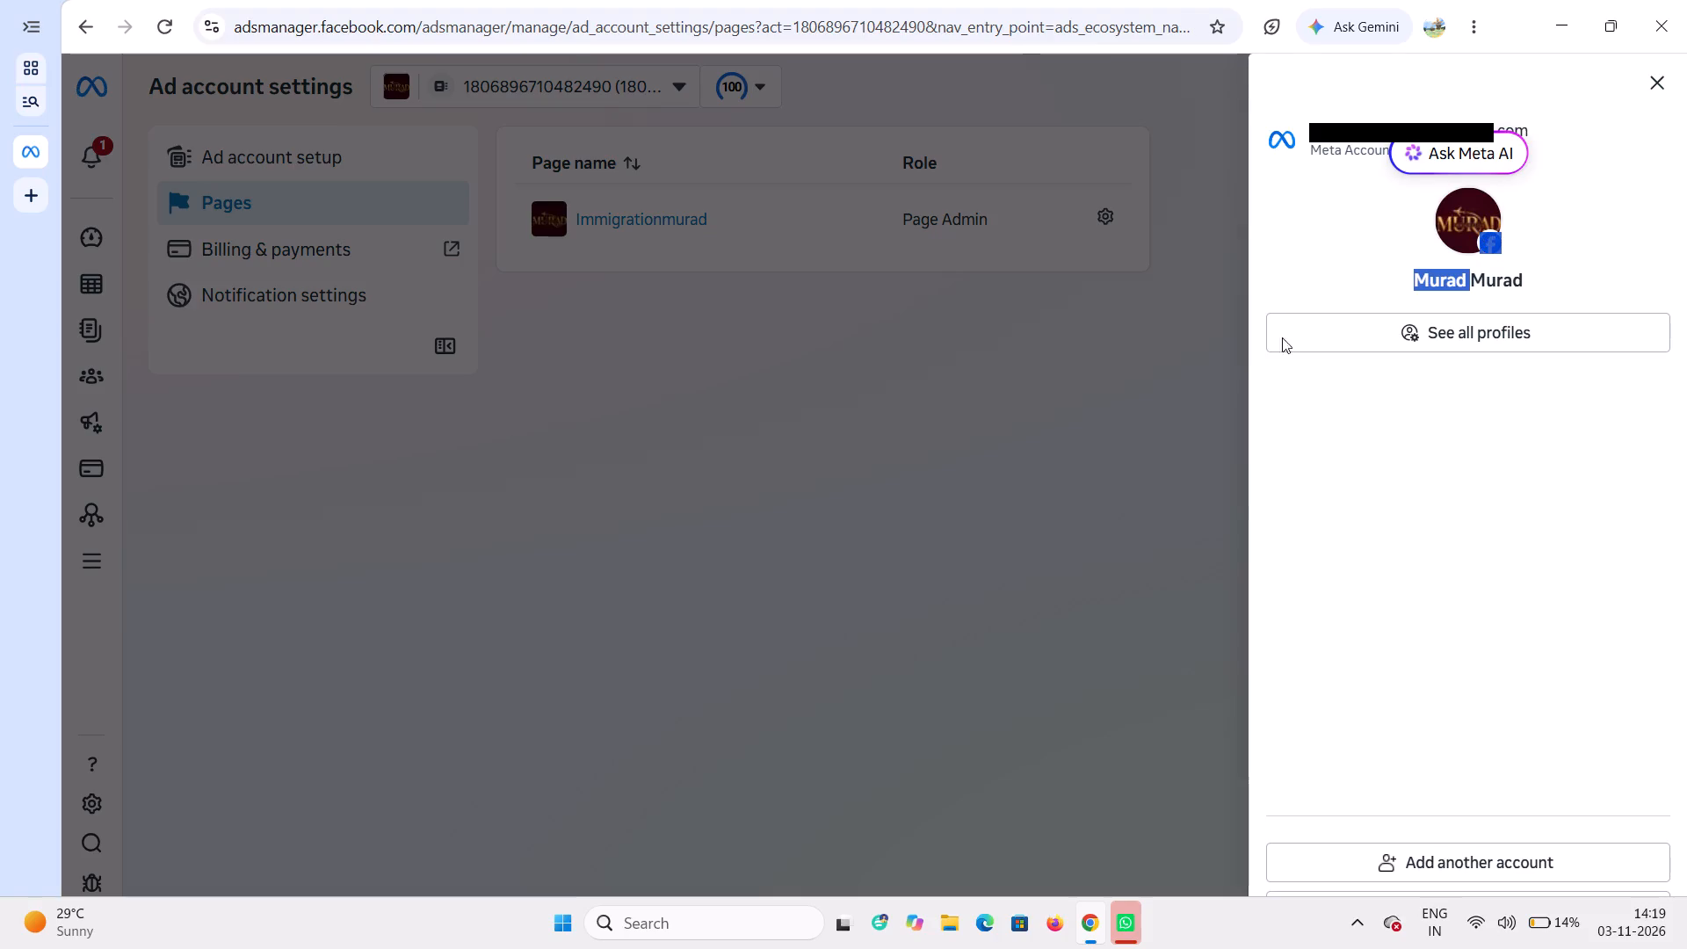
{"action": "double_click", "coordinate": [1660, 91]}
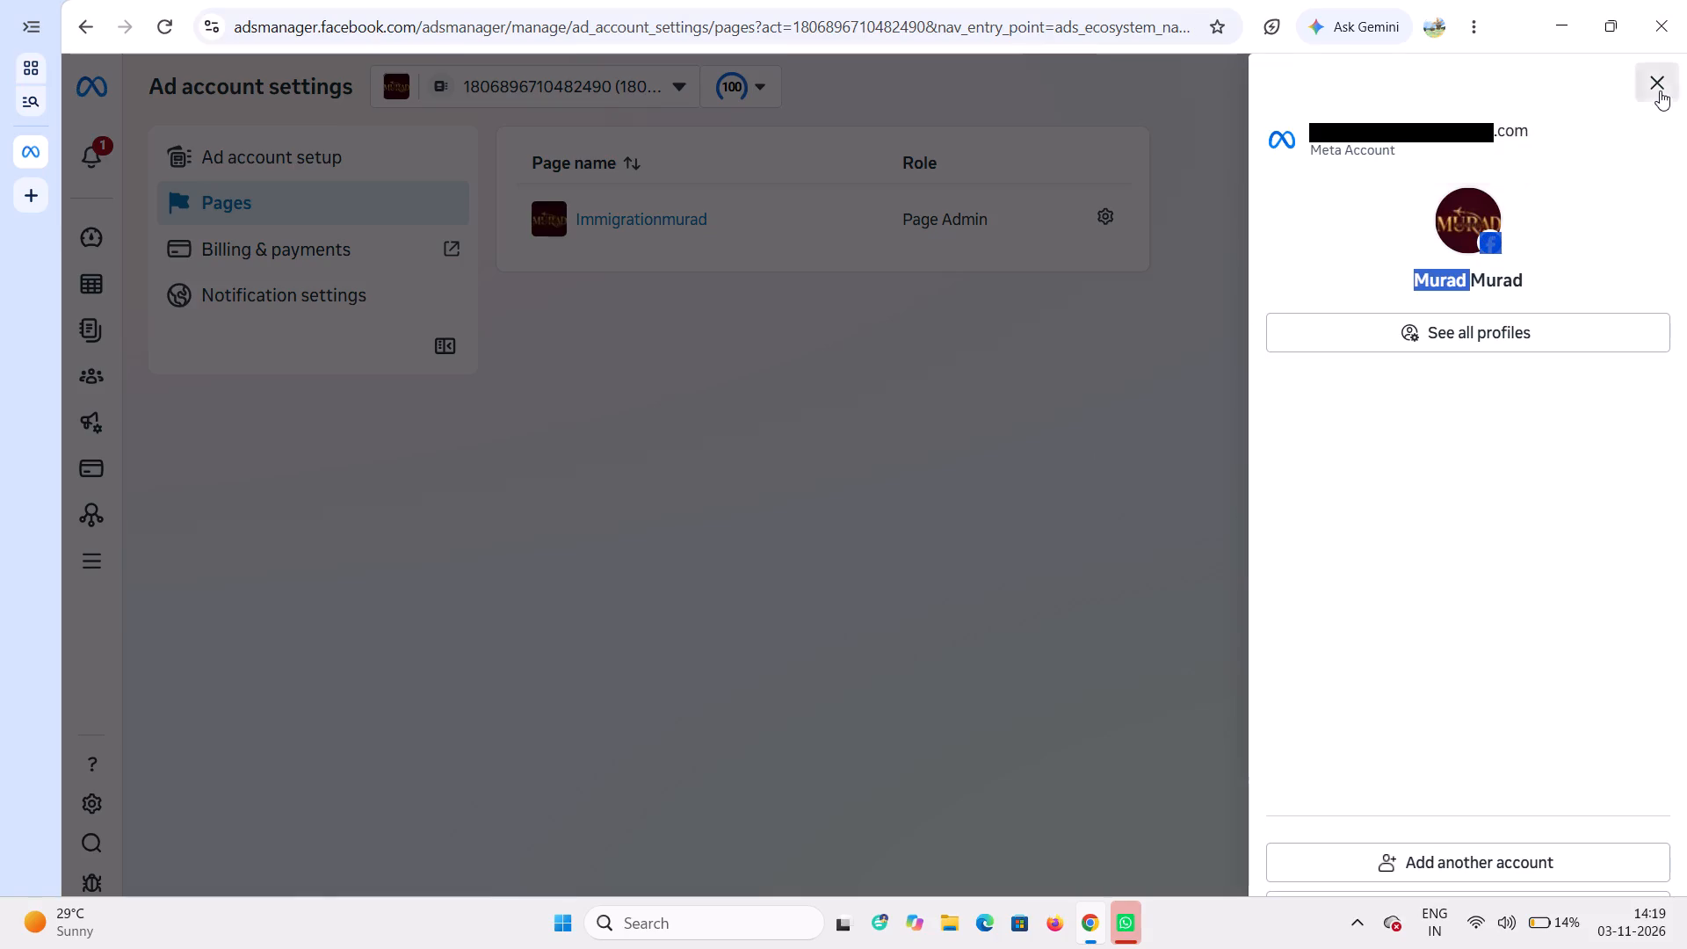
{"action": "left_click", "coordinate": [1654, 74]}
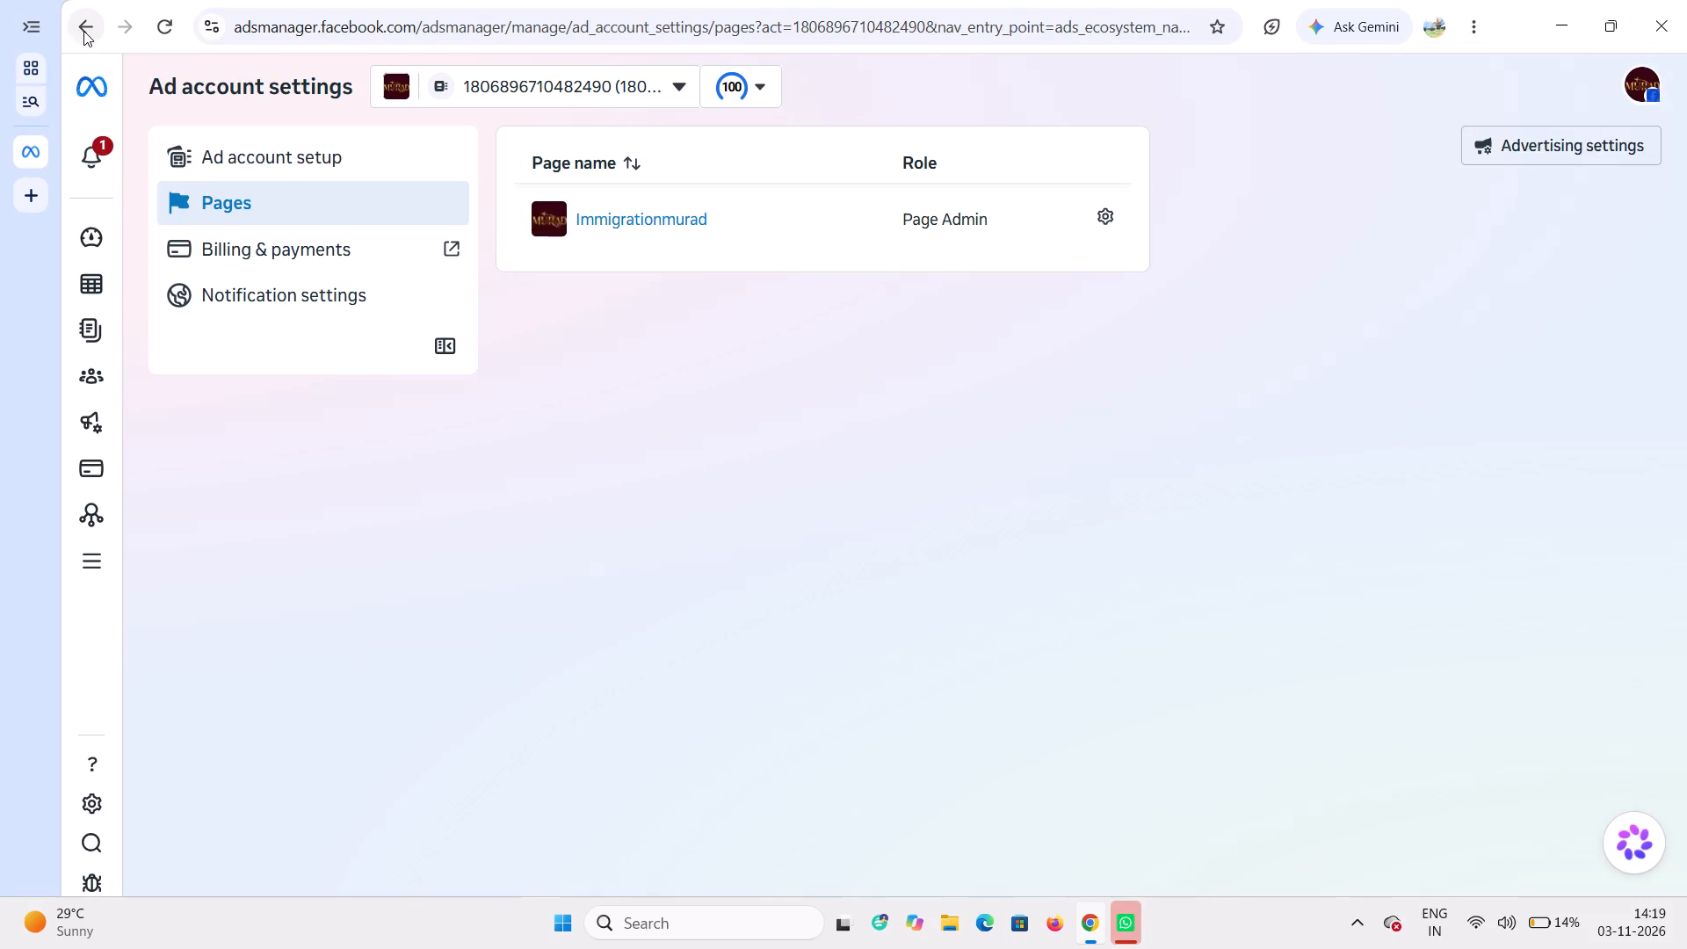
Return to the campaign management view and clear the selected ad, ad set and campaign.
{"action": "left_click", "coordinate": [83, 31]}
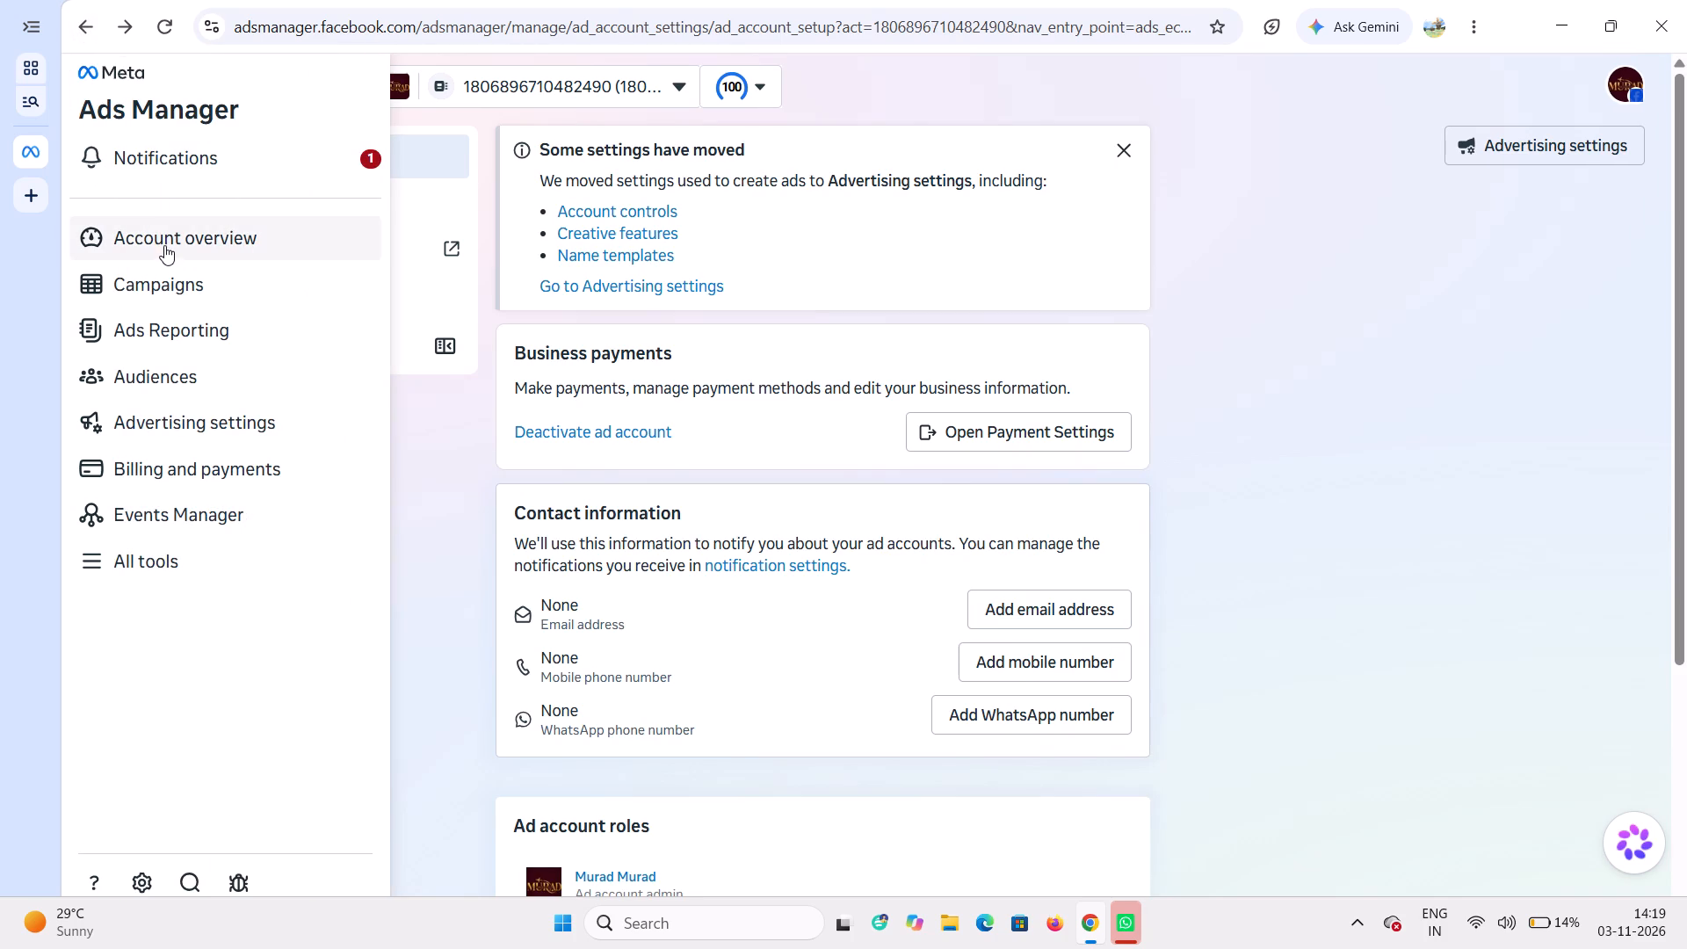
{"action": "left_click", "coordinate": [169, 286]}
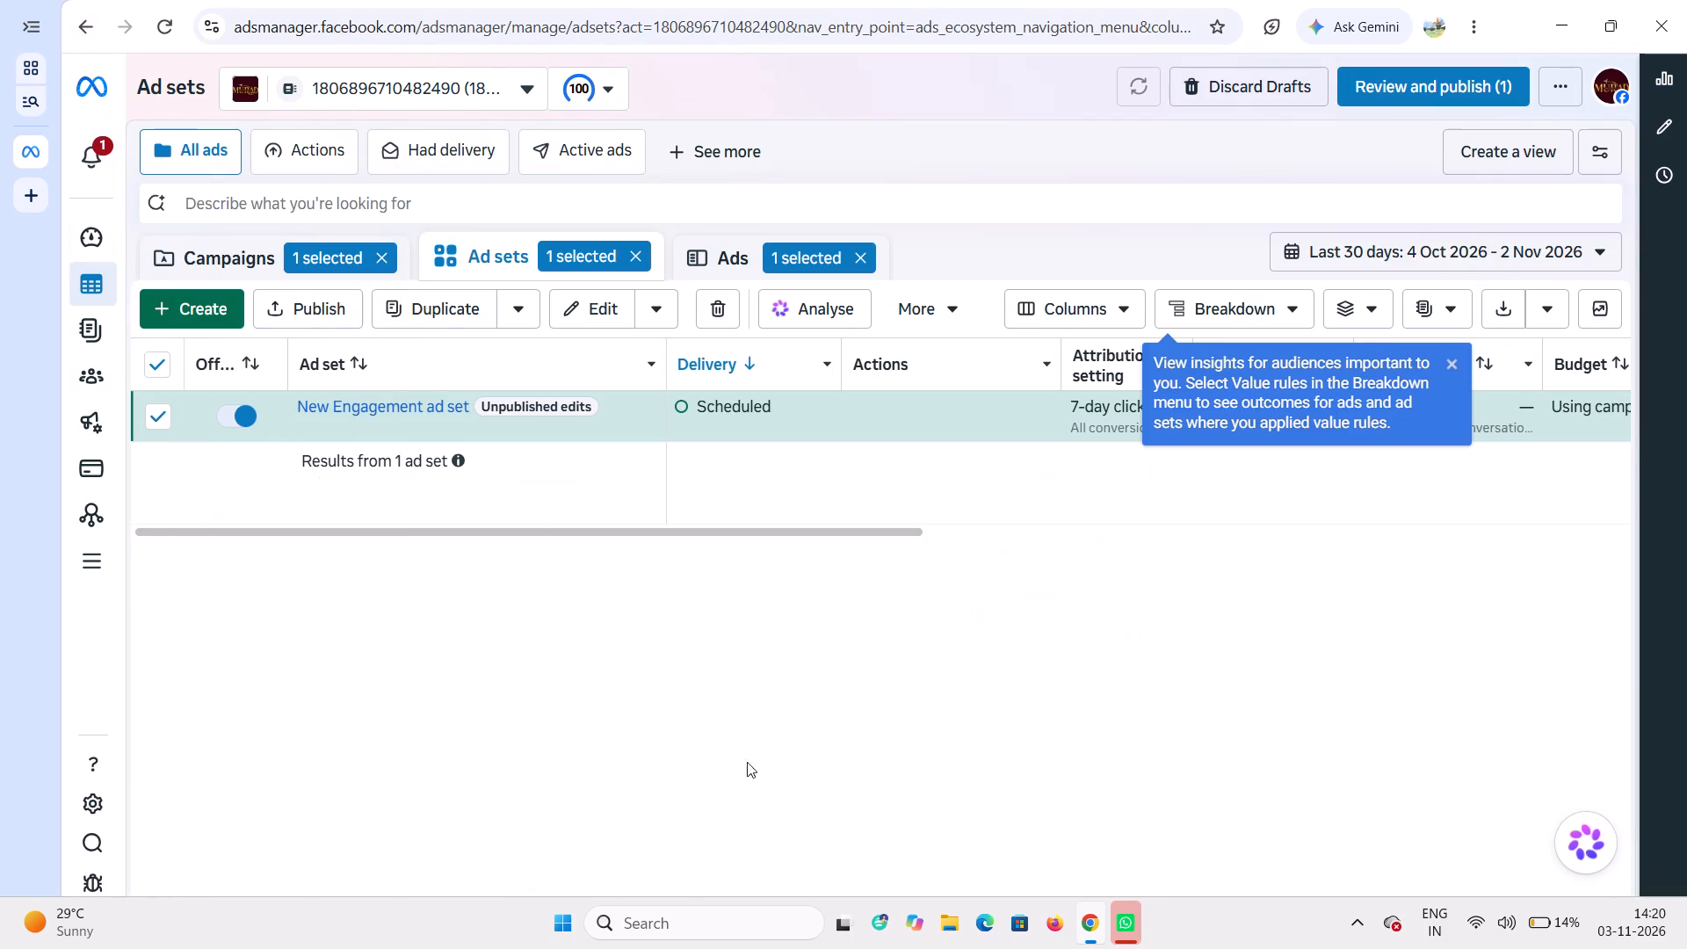
{"action": "left_click", "coordinate": [864, 256]}
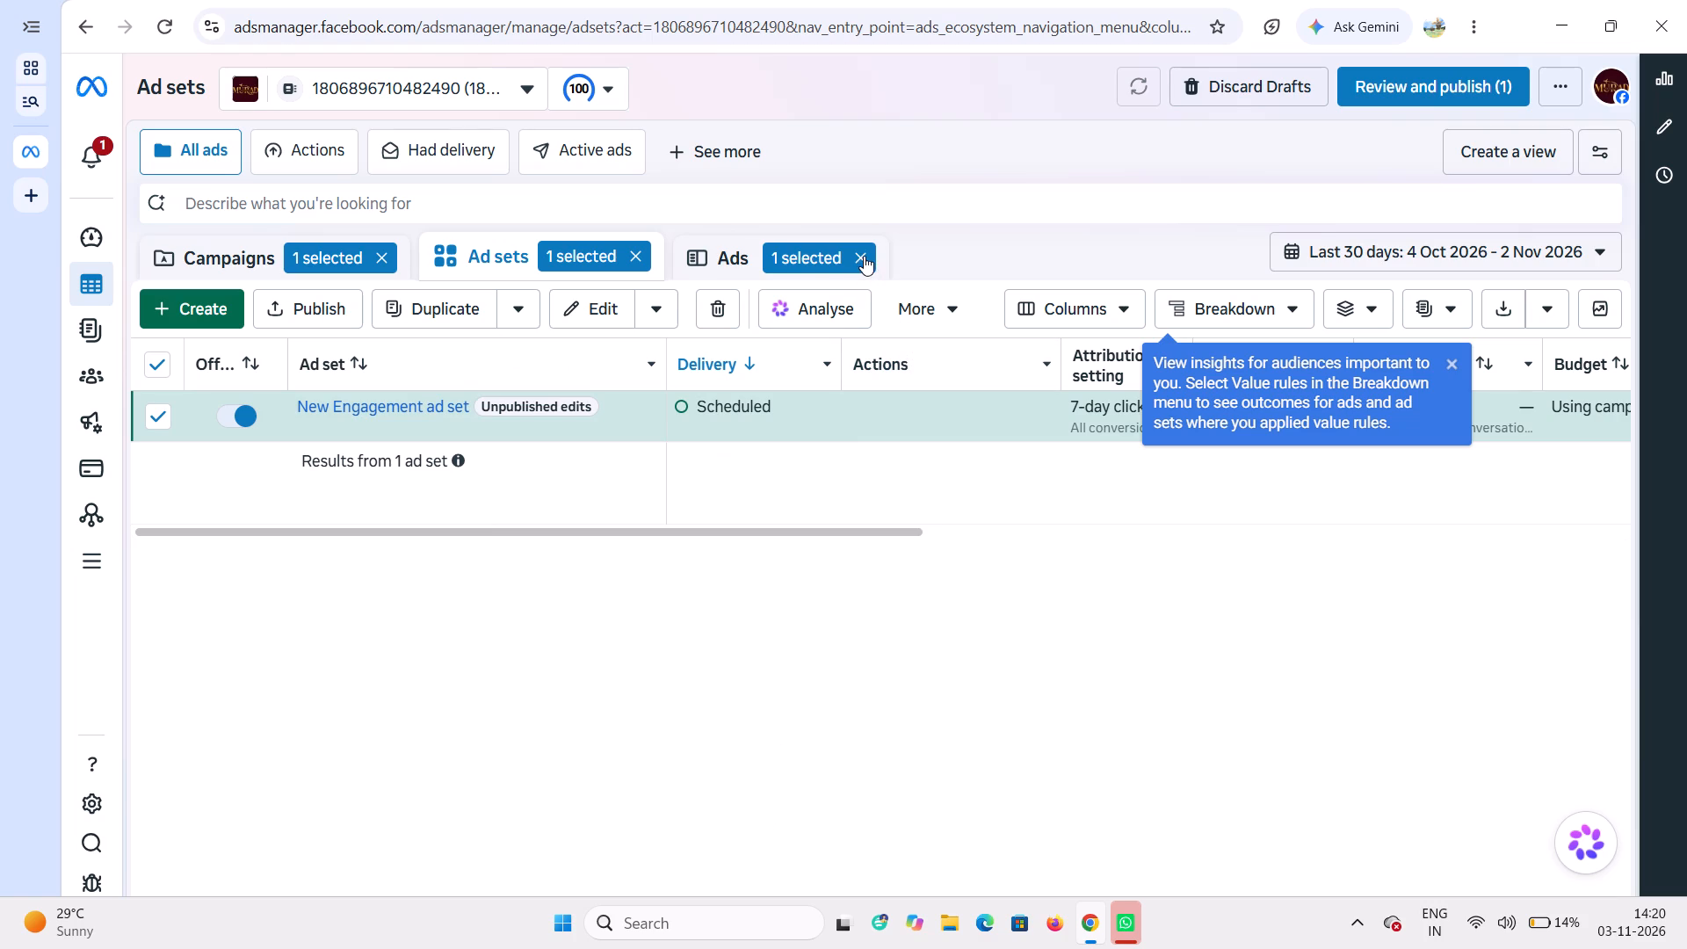
{"action": "left_click", "coordinate": [636, 253]}
{"action": "left_click", "coordinate": [382, 251]}
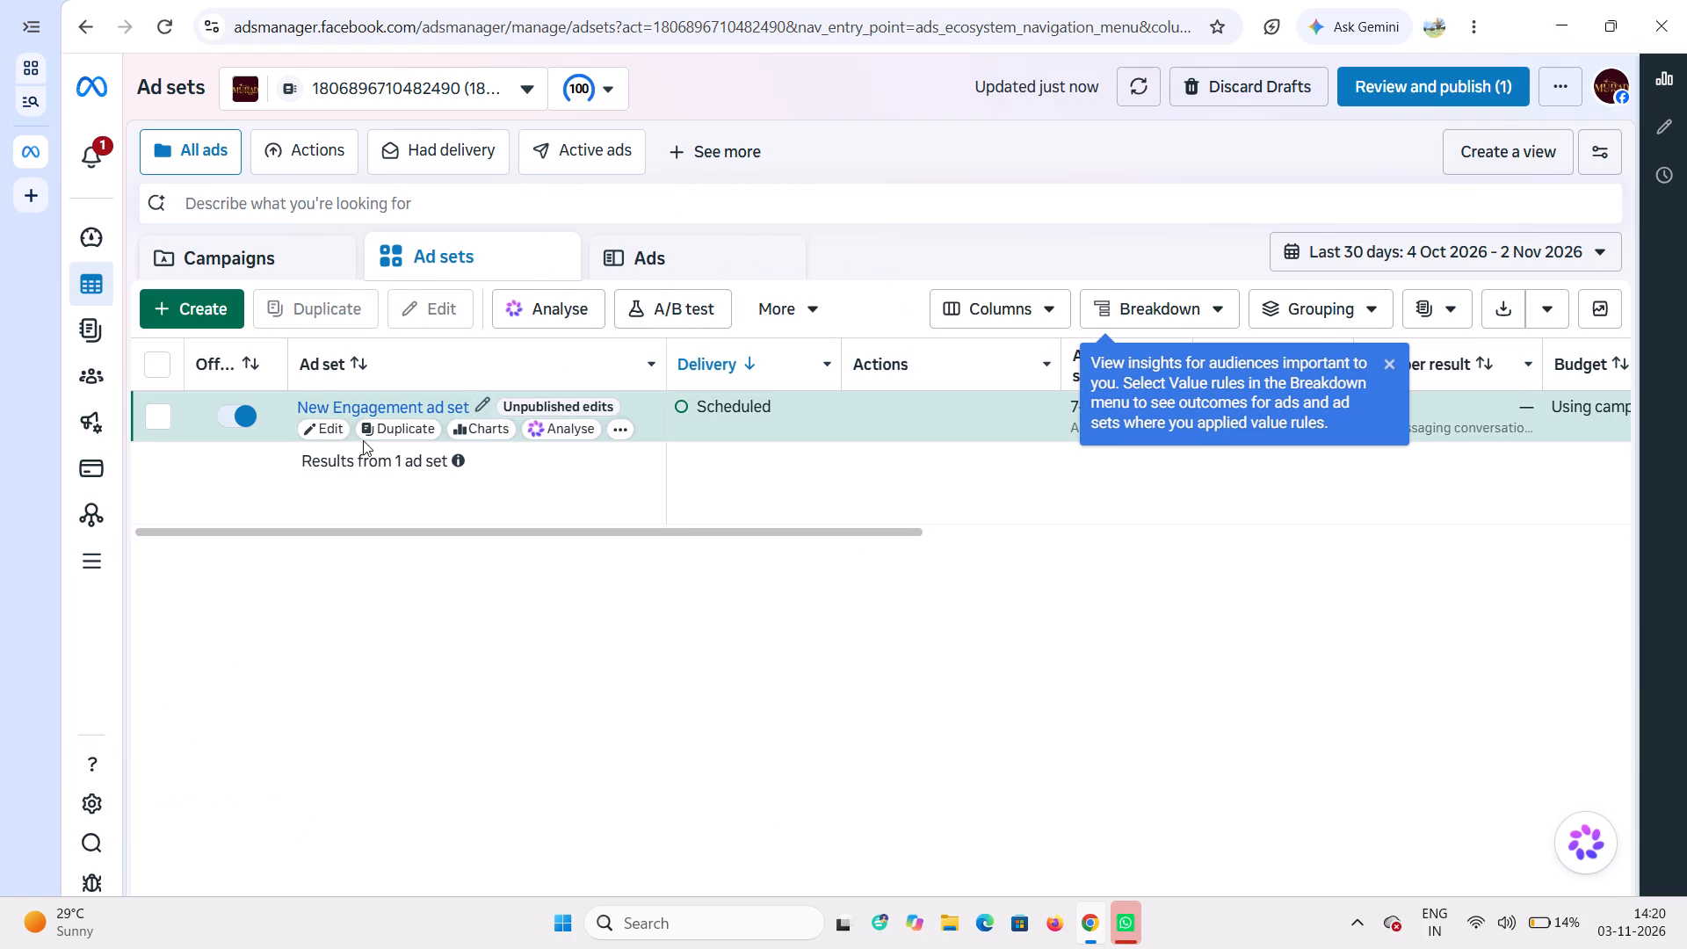
Check the list of available ad accounts and try to open the personal account entry.
{"action": "left_click", "coordinate": [249, 76]}
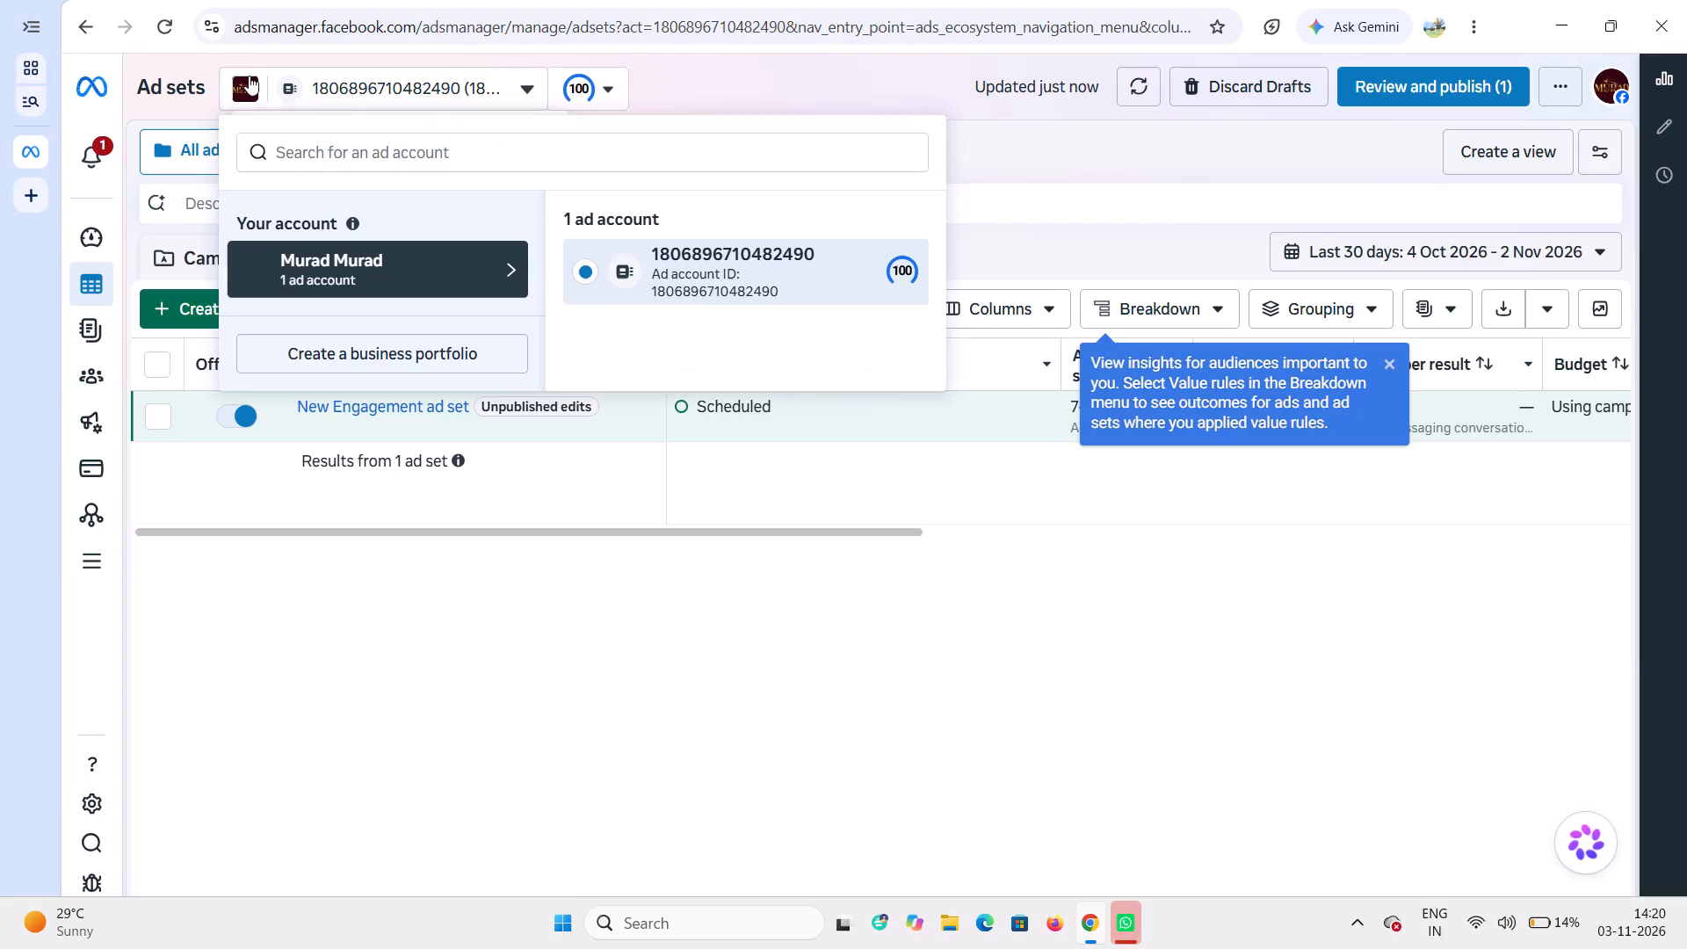
{"action": "left_click", "coordinate": [358, 287]}
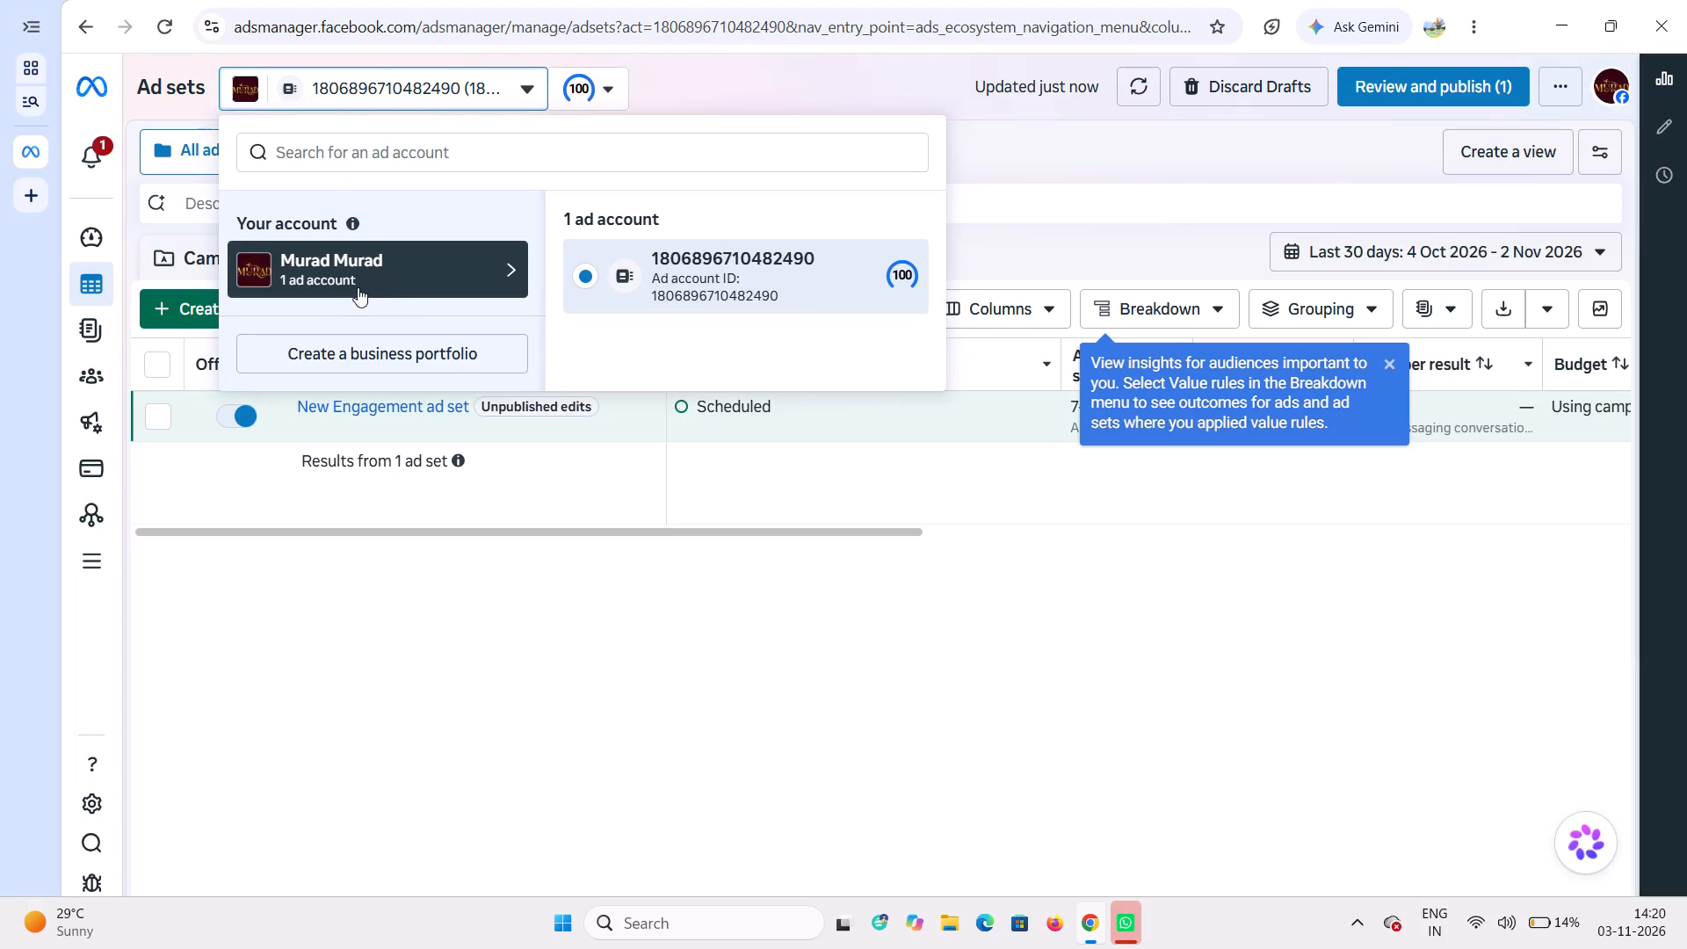
{"action": "triple_click", "coordinate": [358, 287]}
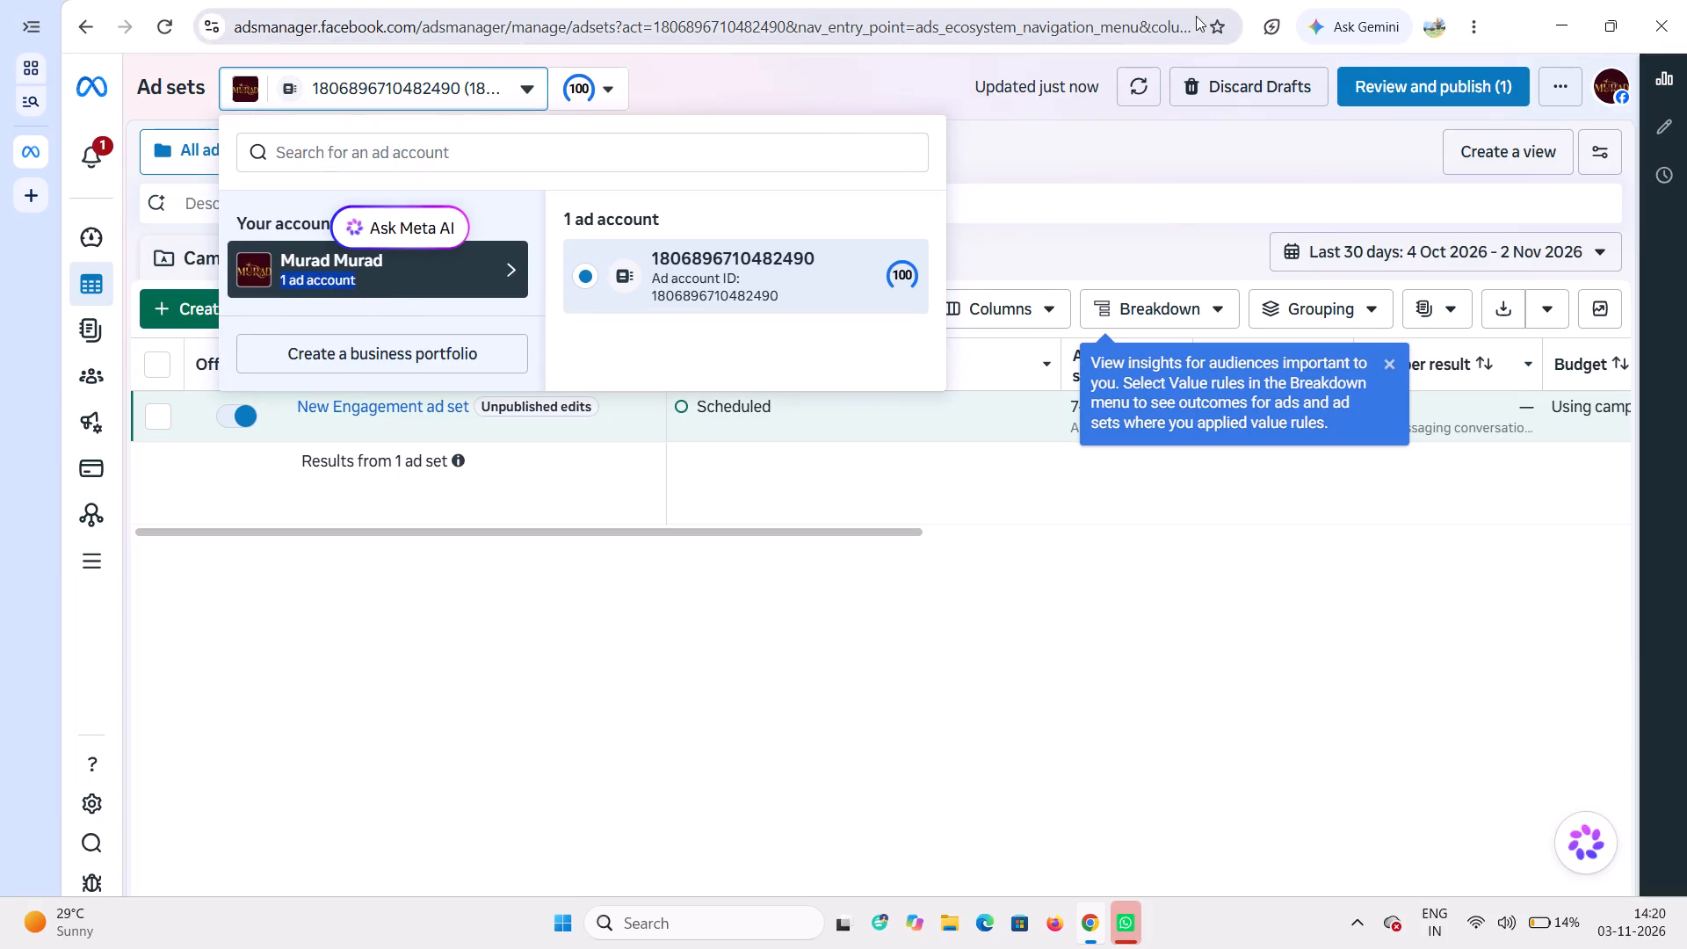
Reopen the Meta account details from the ad sets view, try its profile picture again, and close the details.
{"action": "left_click", "coordinate": [1625, 83]}
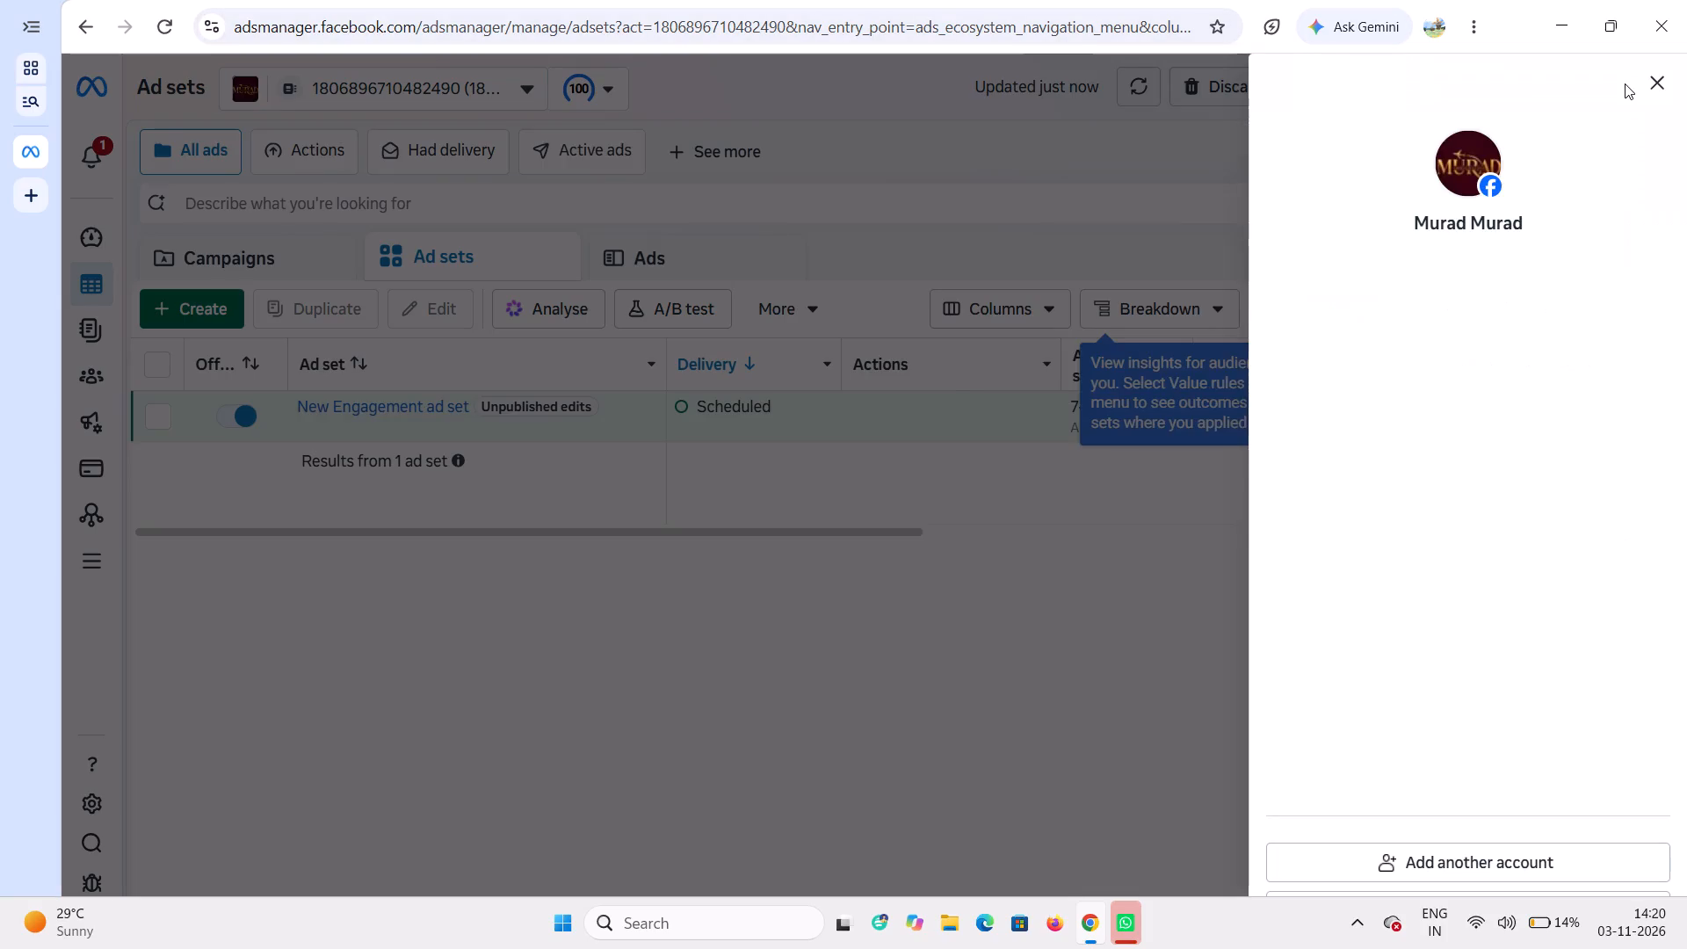
{"action": "left_click", "coordinate": [1474, 240]}
{"action": "double_click", "coordinate": [1474, 240]}
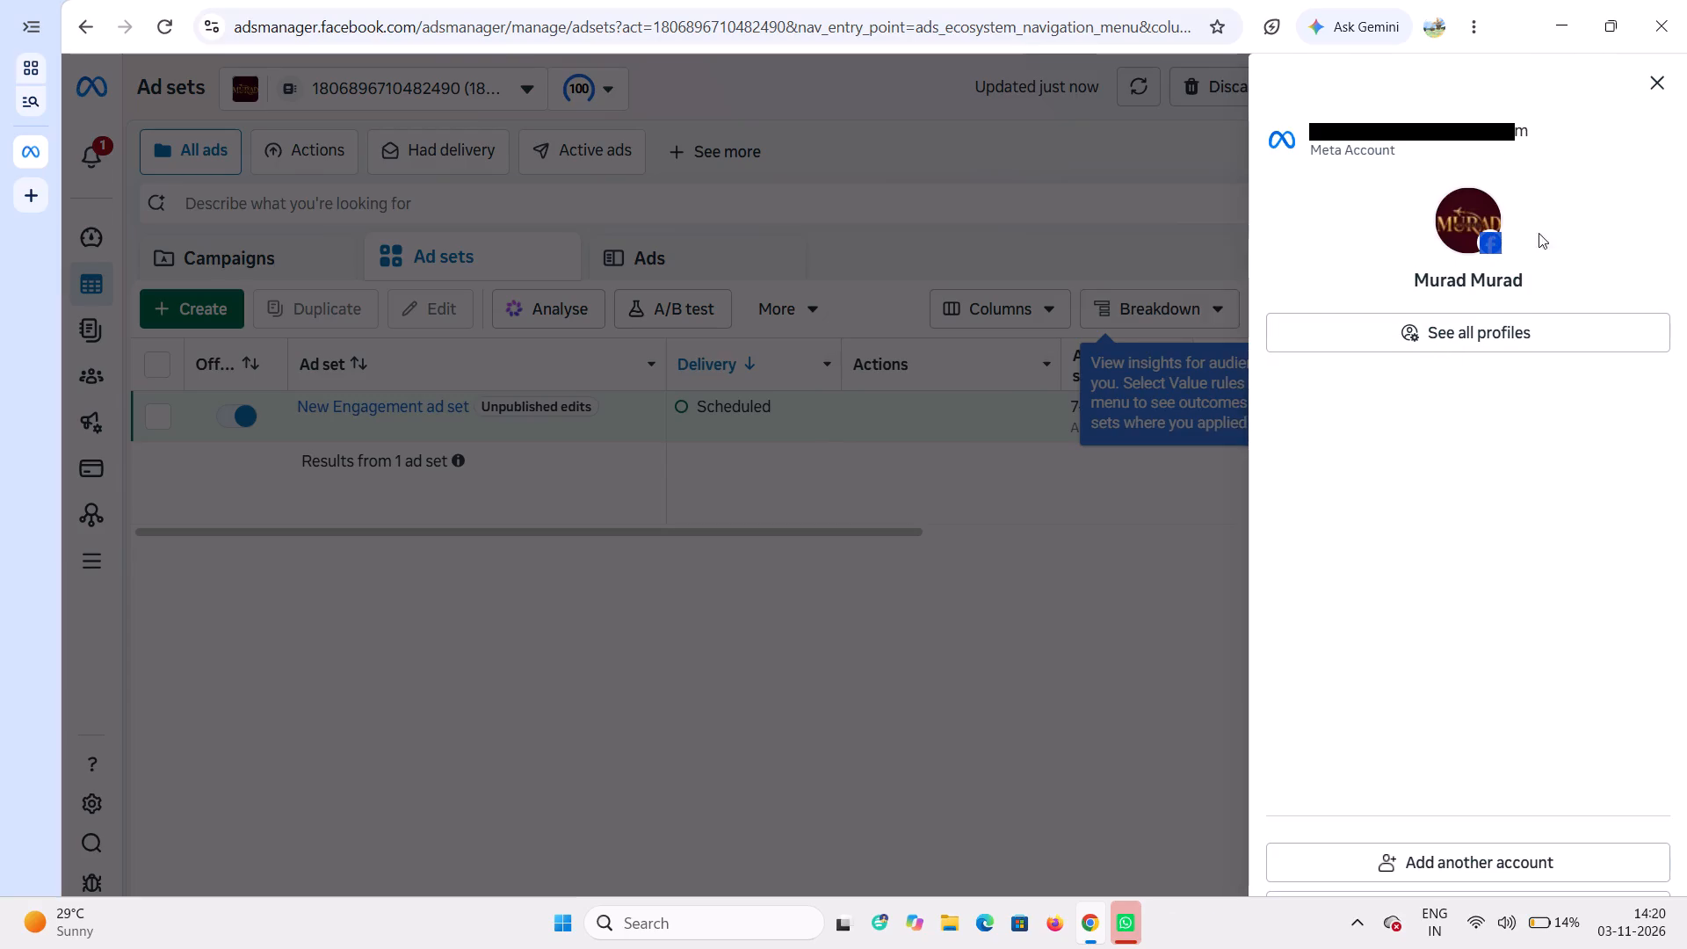
{"action": "left_click", "coordinate": [1649, 88]}
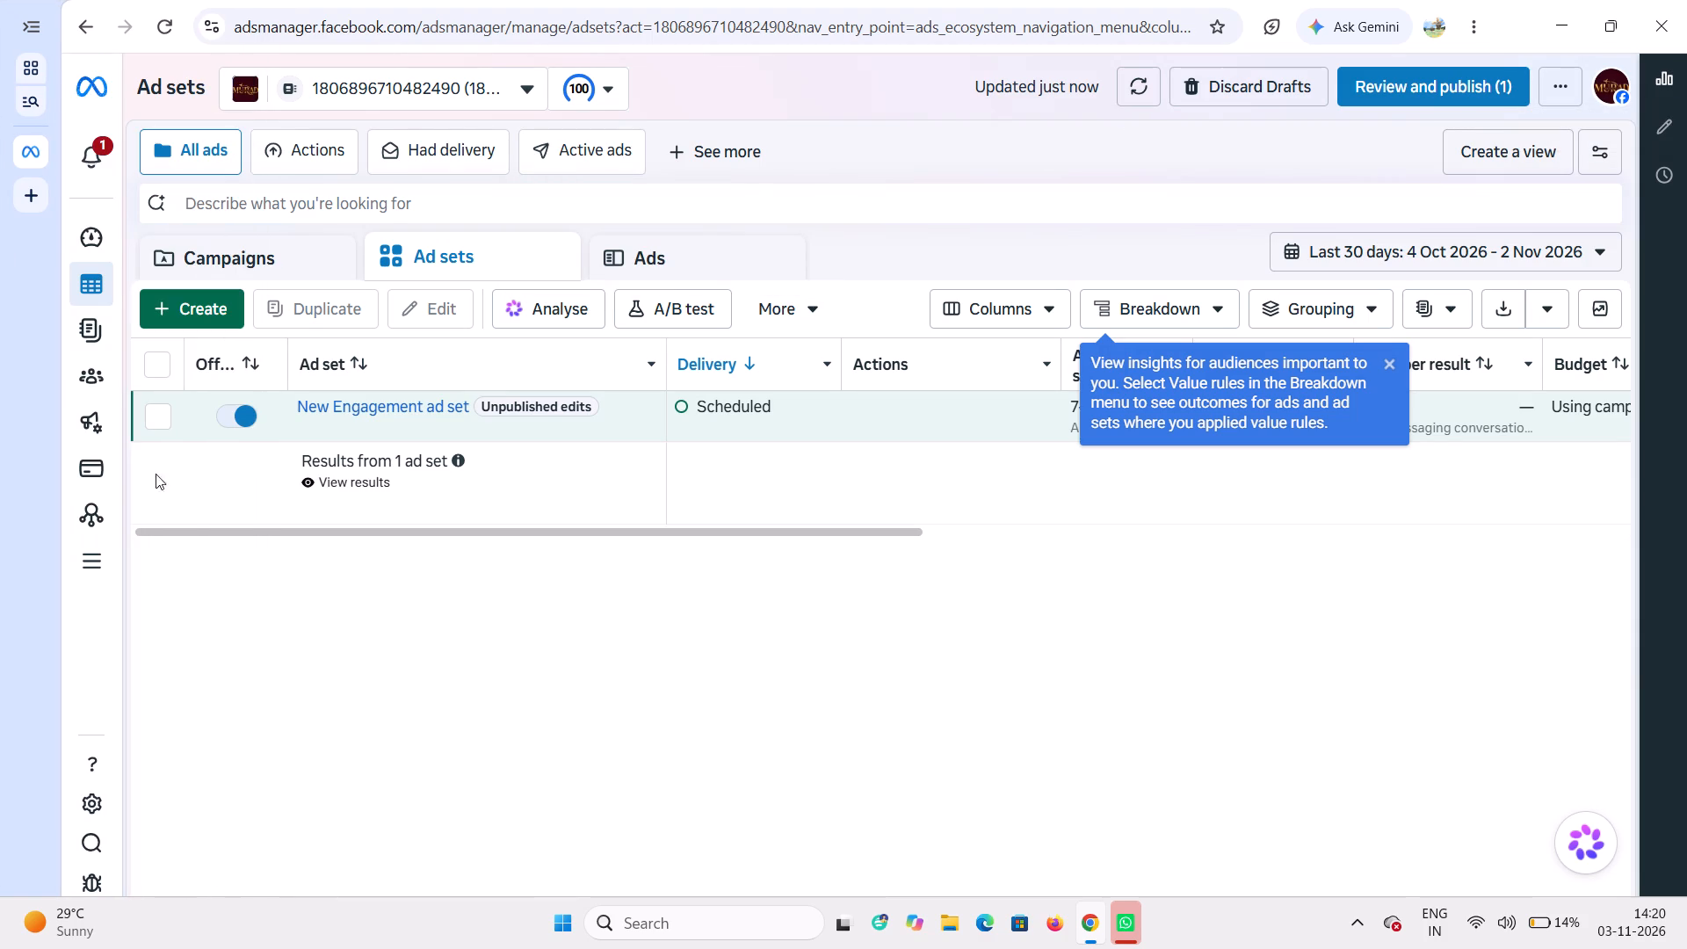
Go back through the previously visited pages, past the JOB1 campaign editor and payment settings, to the earlier ad editing page.
{"action": "left_click", "coordinate": [83, 11]}
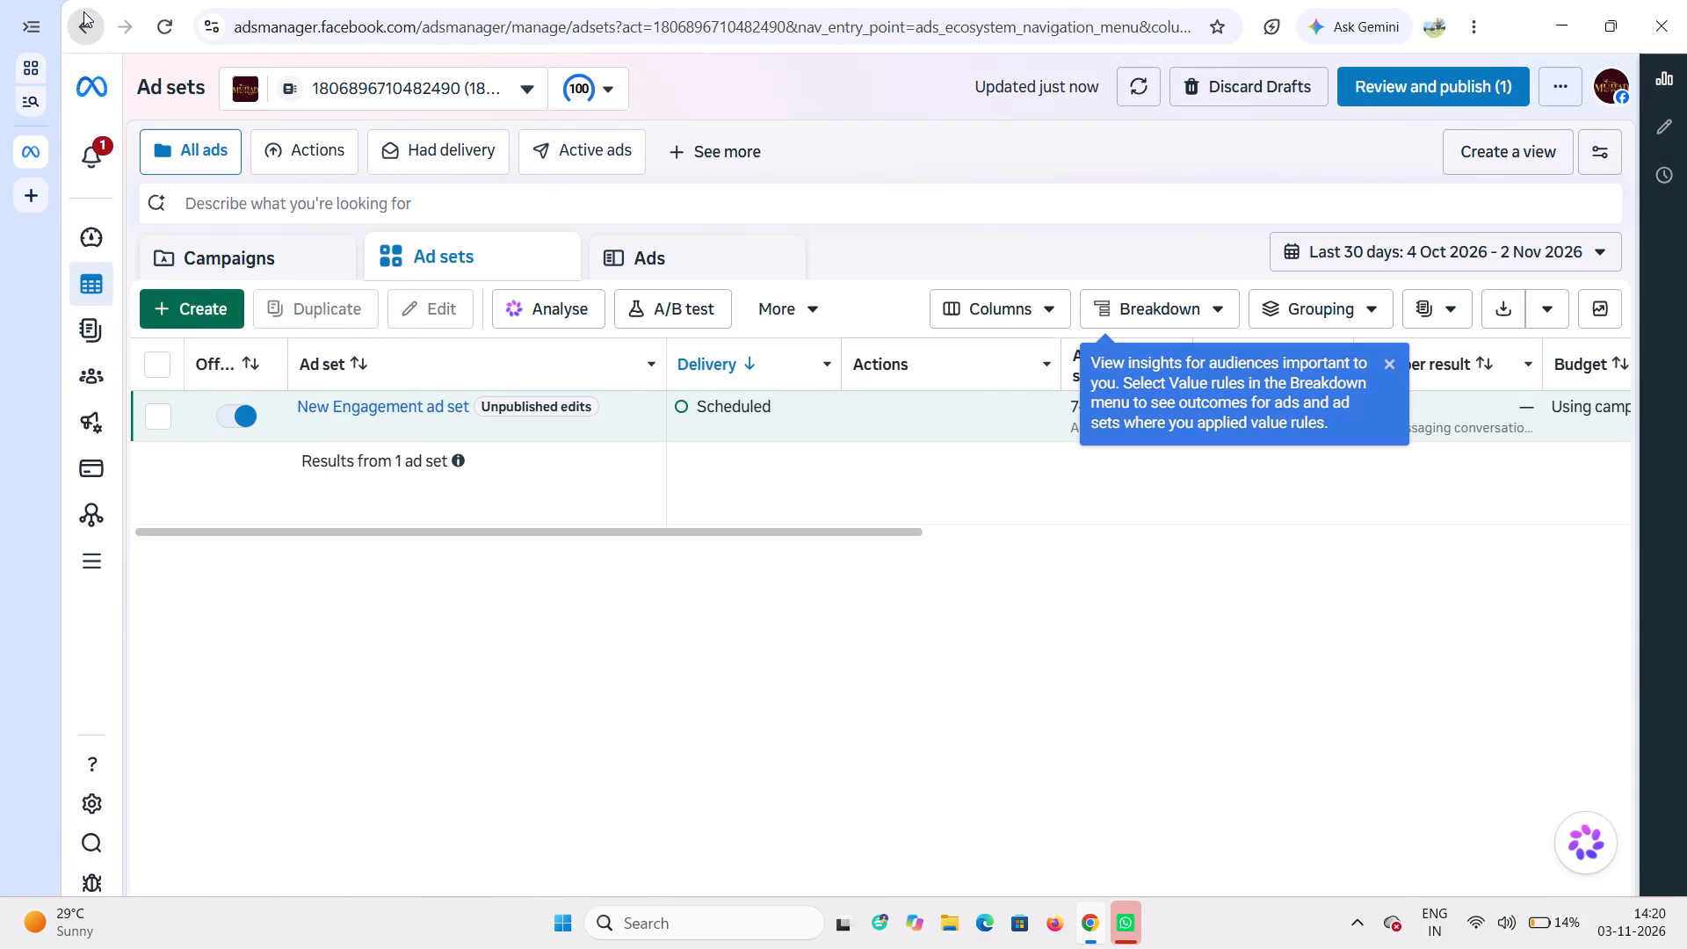
{"action": "left_click", "coordinate": [83, 11]}
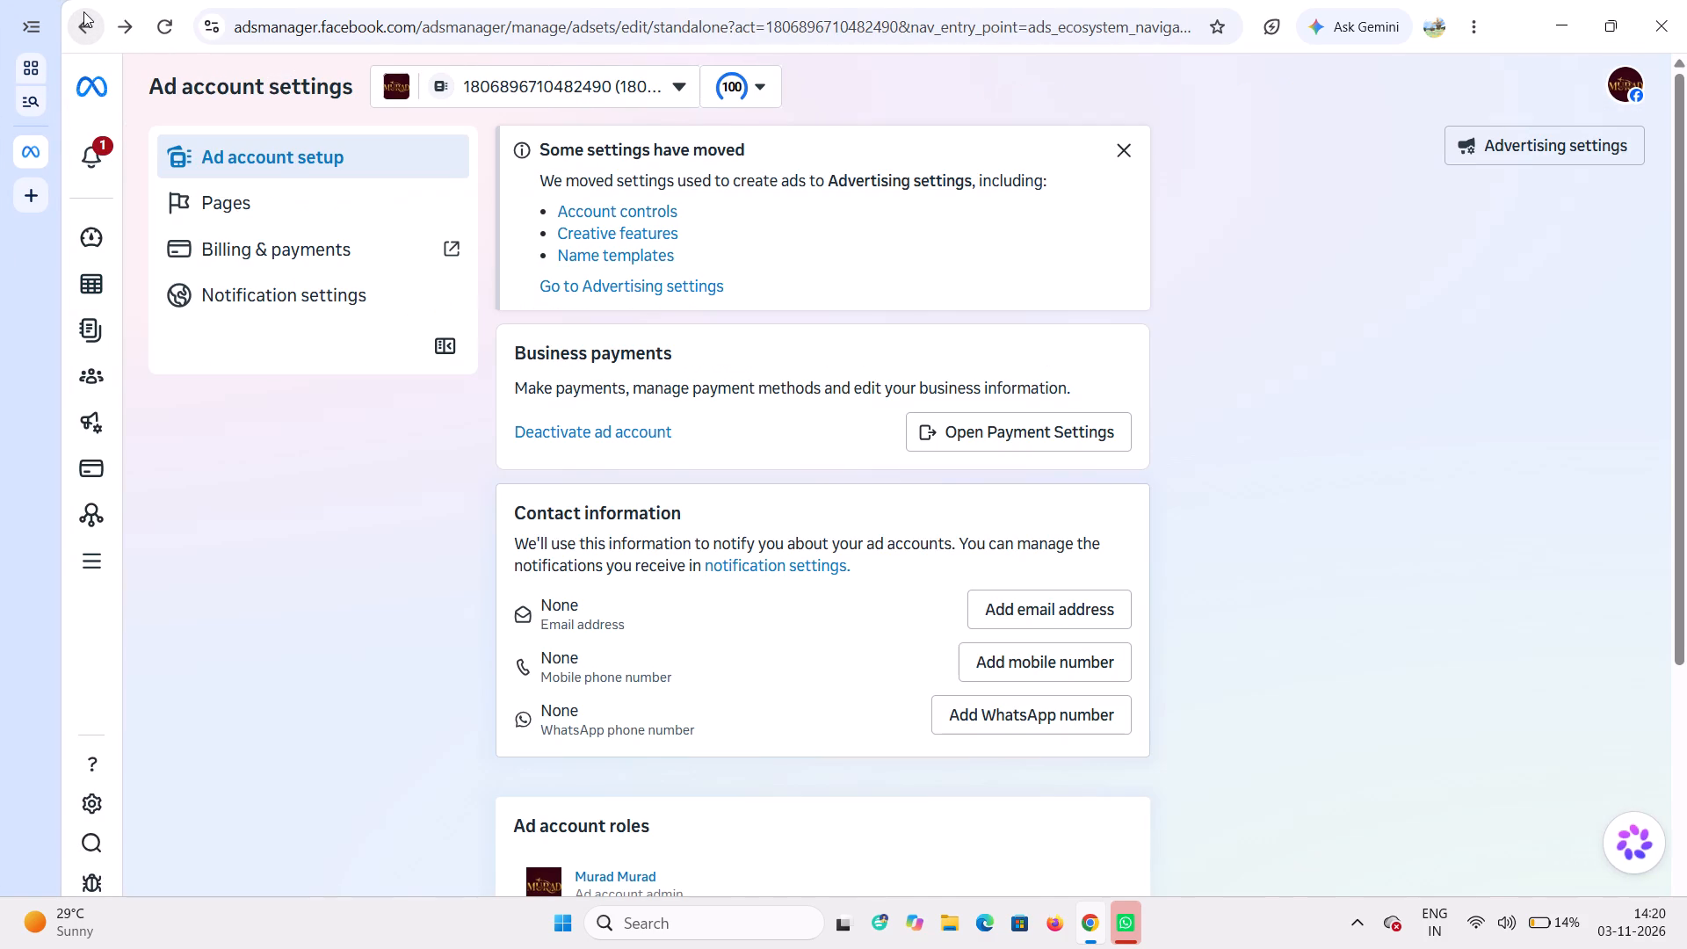
{"action": "left_click", "coordinate": [83, 11]}
{"action": "double_click", "coordinate": [83, 11]}
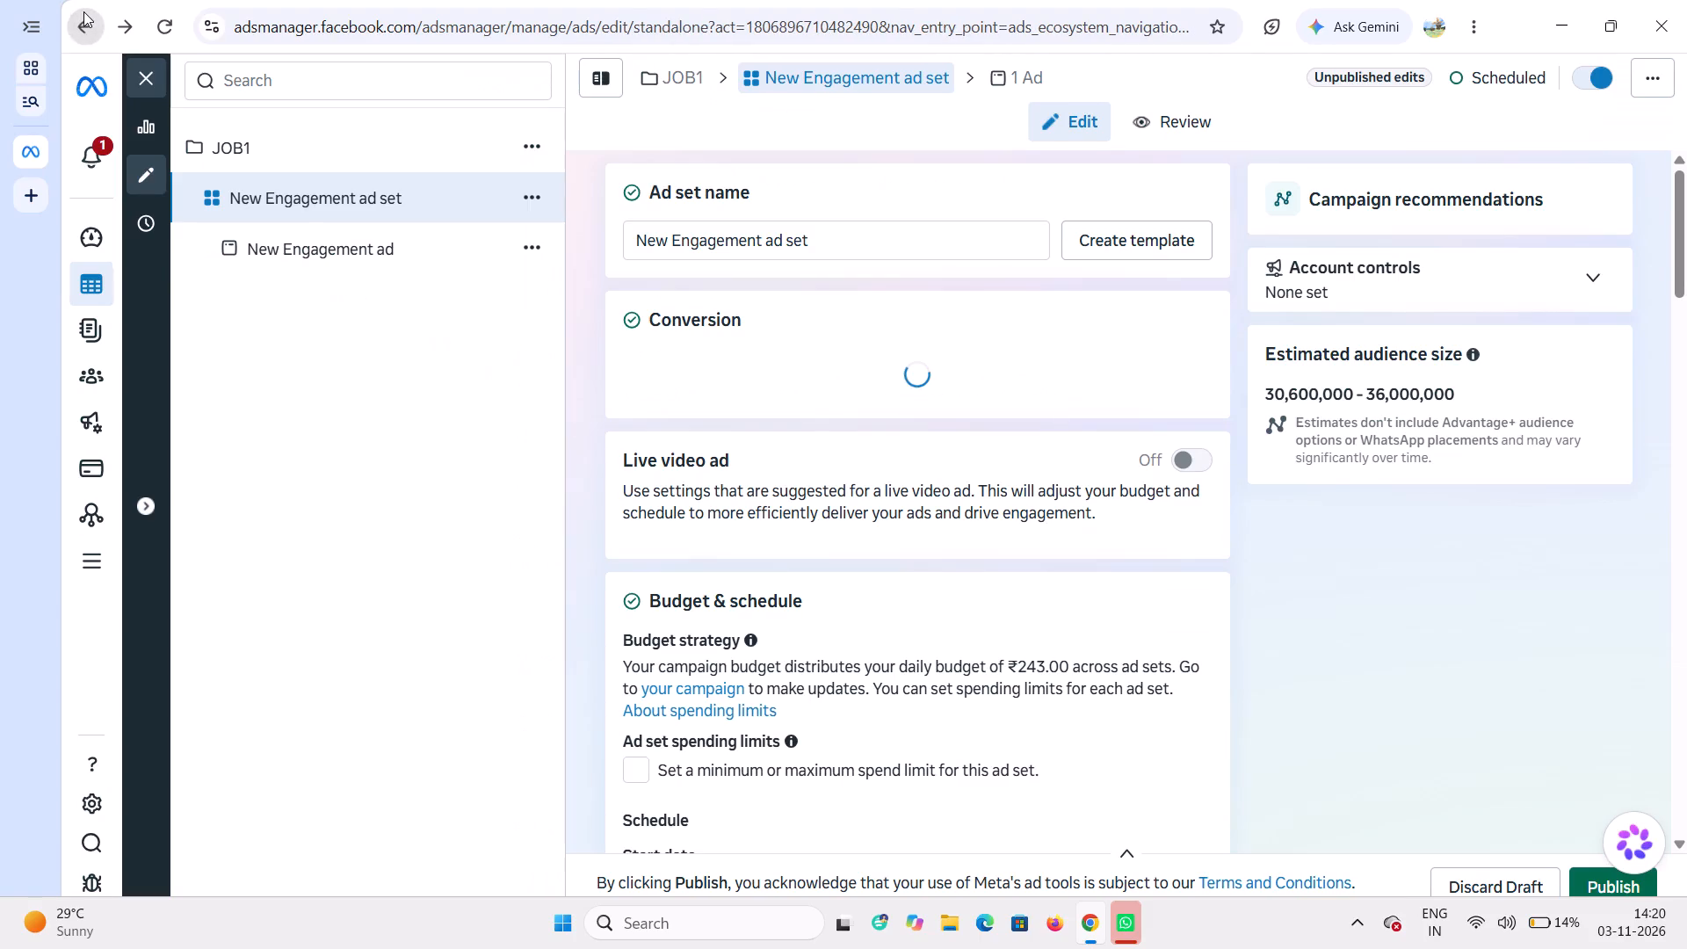
{"action": "left_click", "coordinate": [83, 11]}
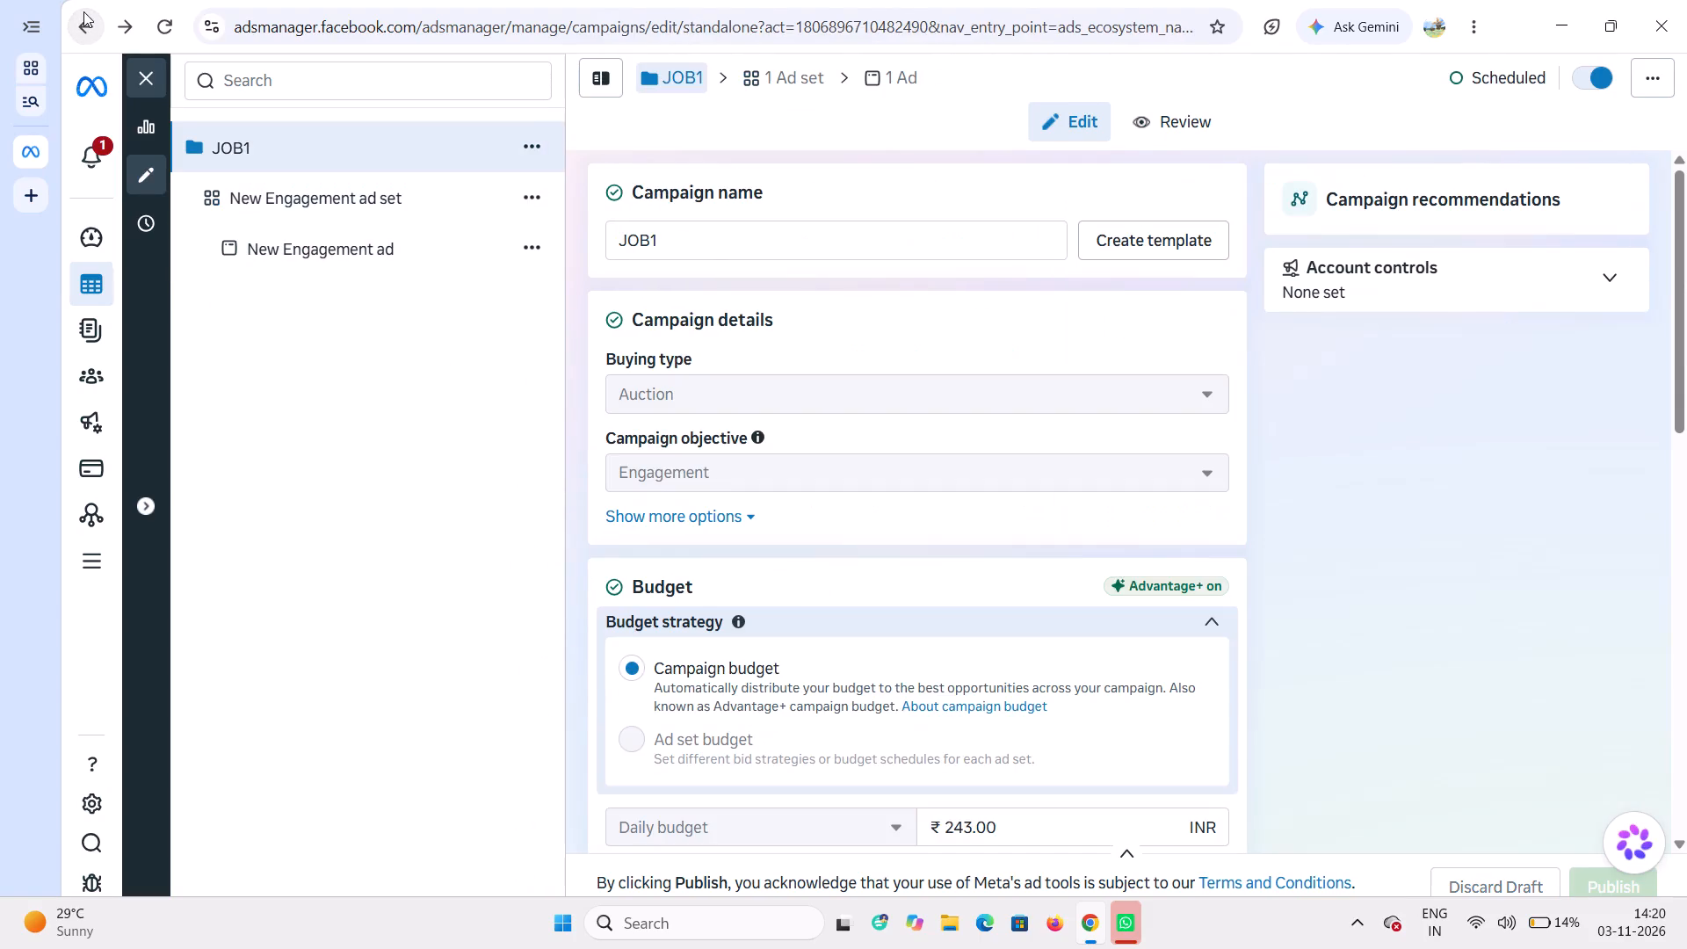
{"action": "left_click", "coordinate": [83, 11]}
{"action": "double_click", "coordinate": [83, 11]}
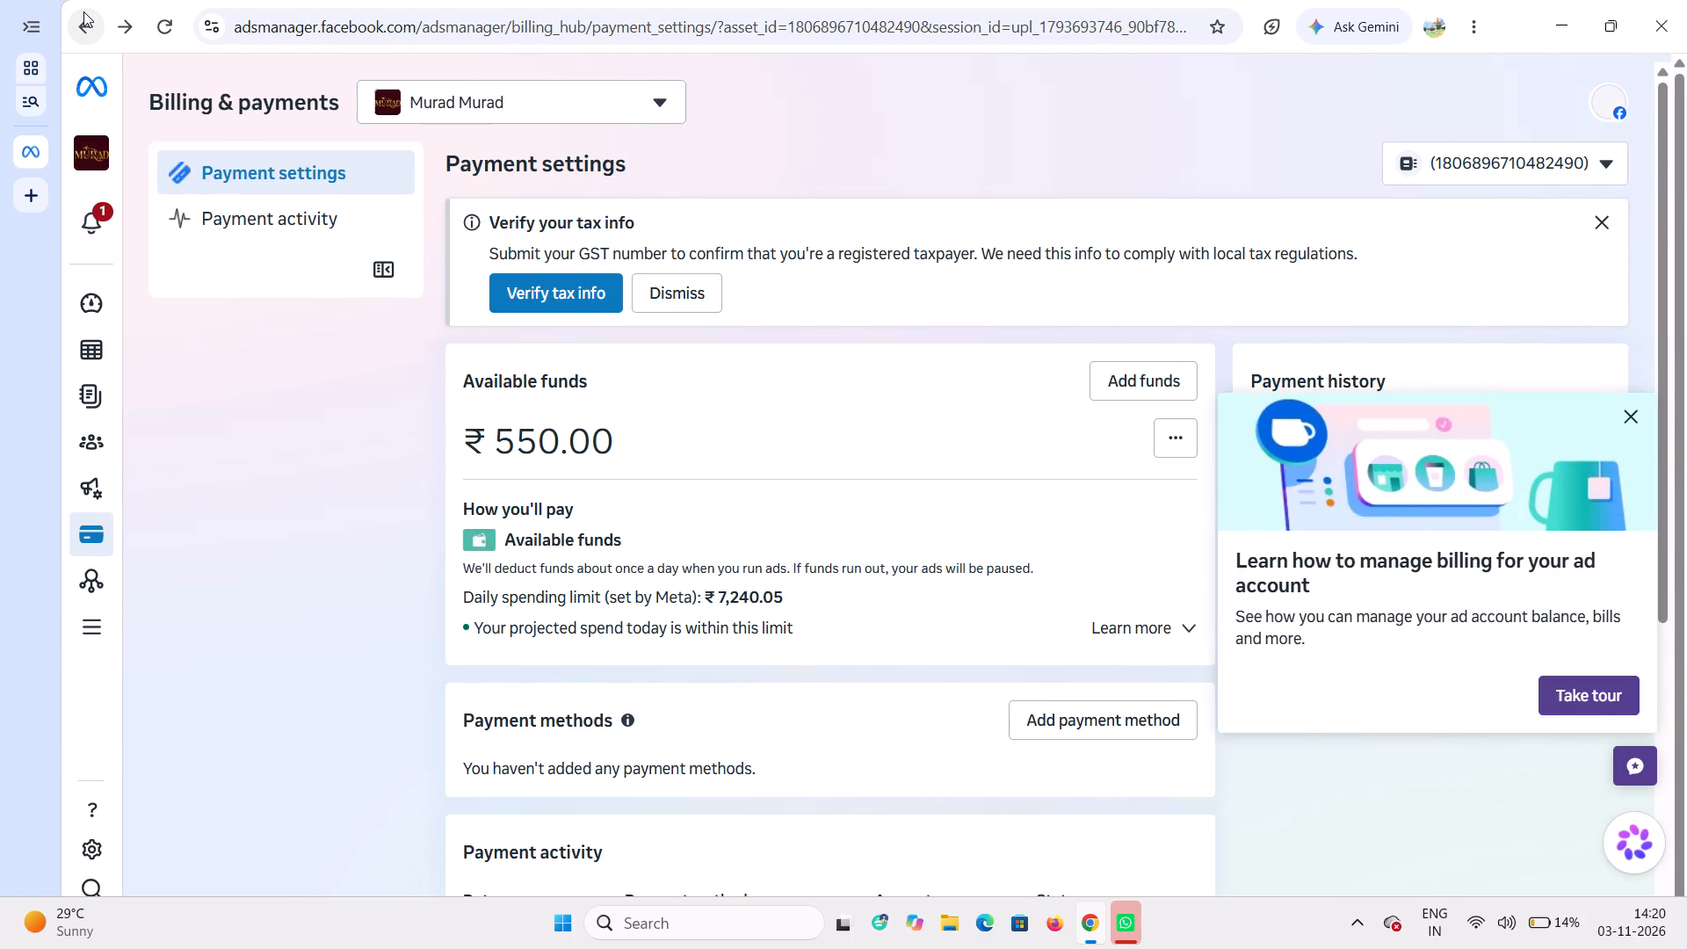
{"action": "left_click", "coordinate": [83, 11]}
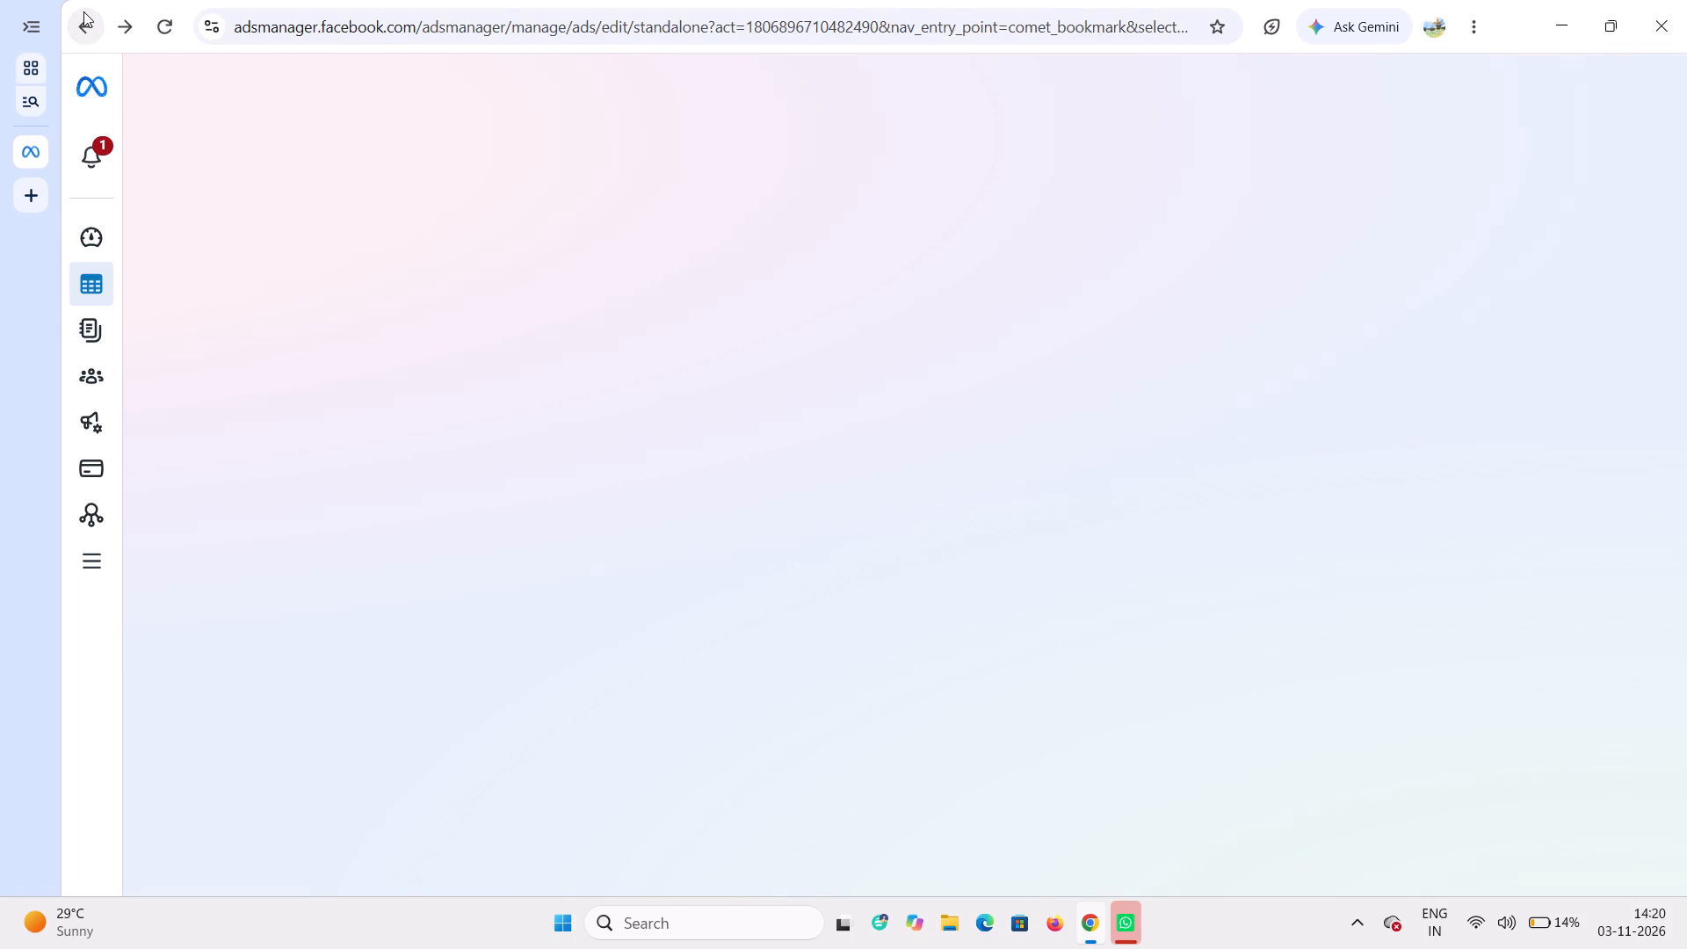
Go back past the ad editor, ad set editor and campaigns list to the Google results for facebook, and open Facebook.
{"action": "left_click", "coordinate": [83, 11]}
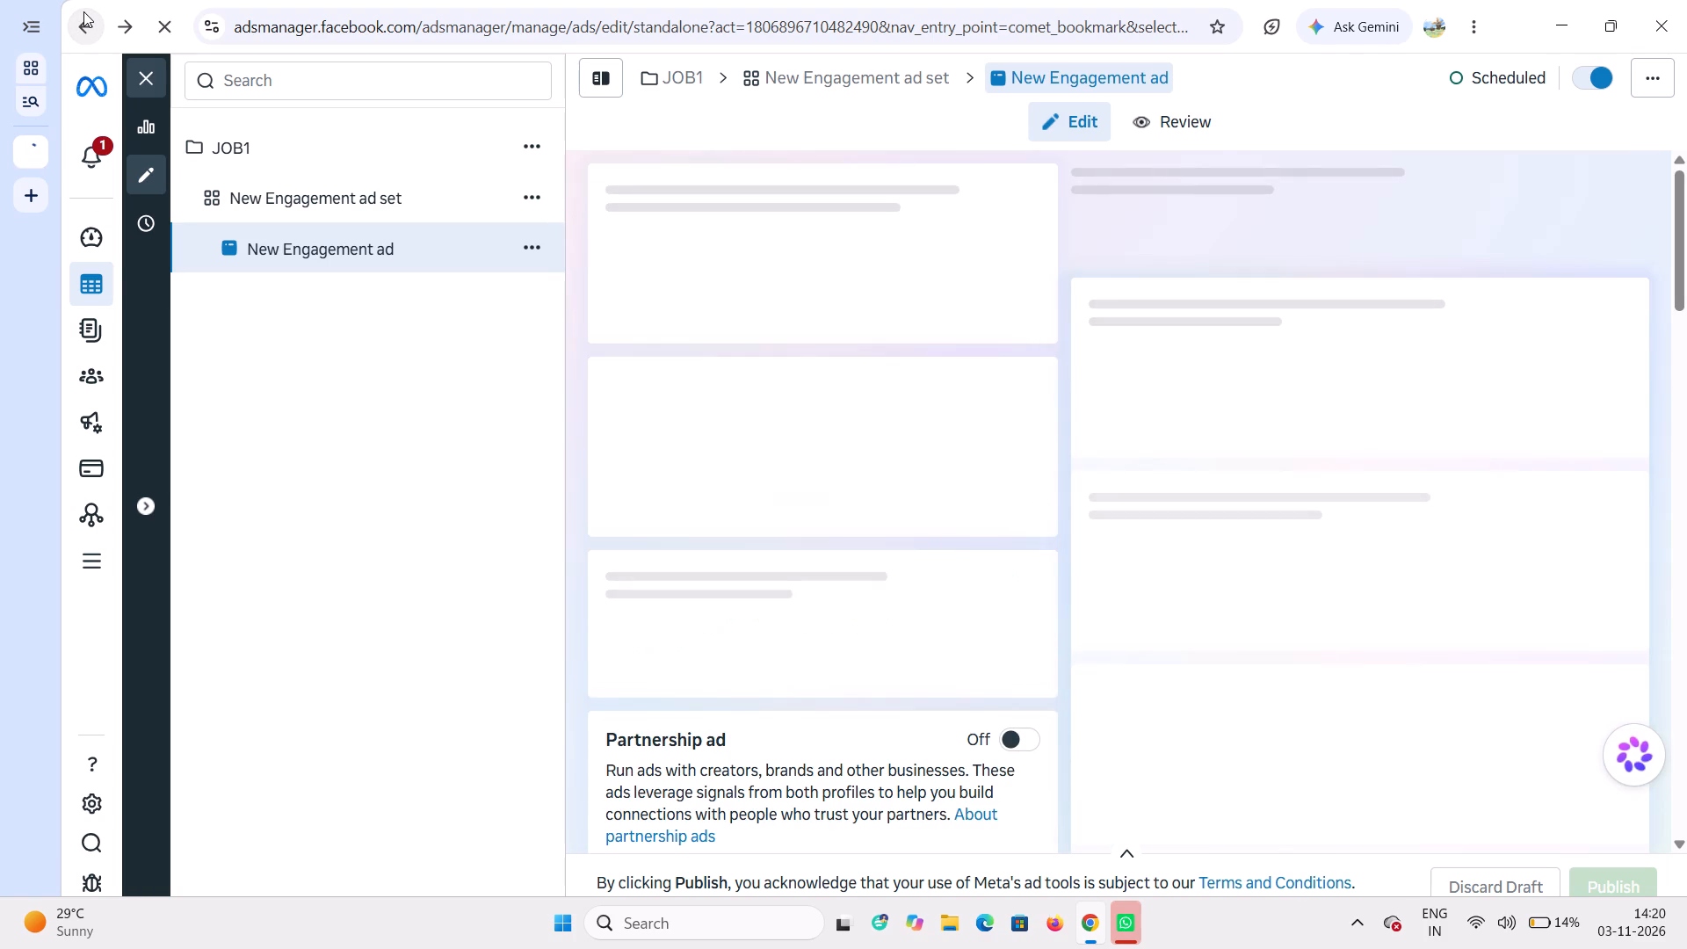
{"action": "left_click", "coordinate": [83, 11]}
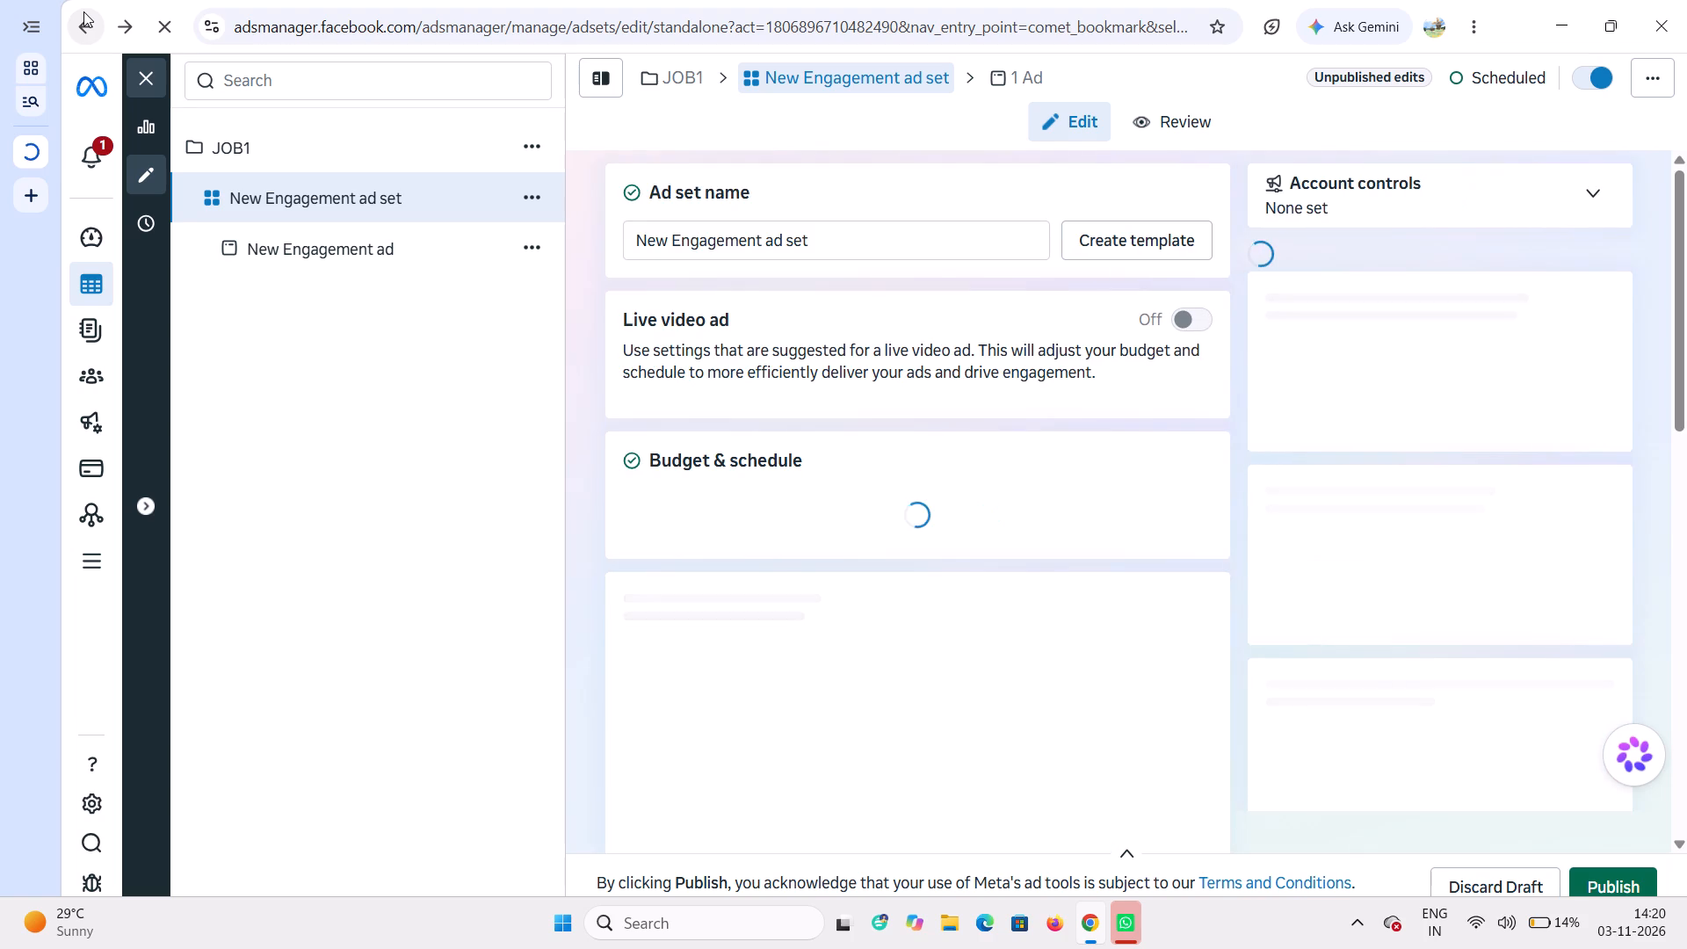
{"action": "left_click", "coordinate": [83, 11]}
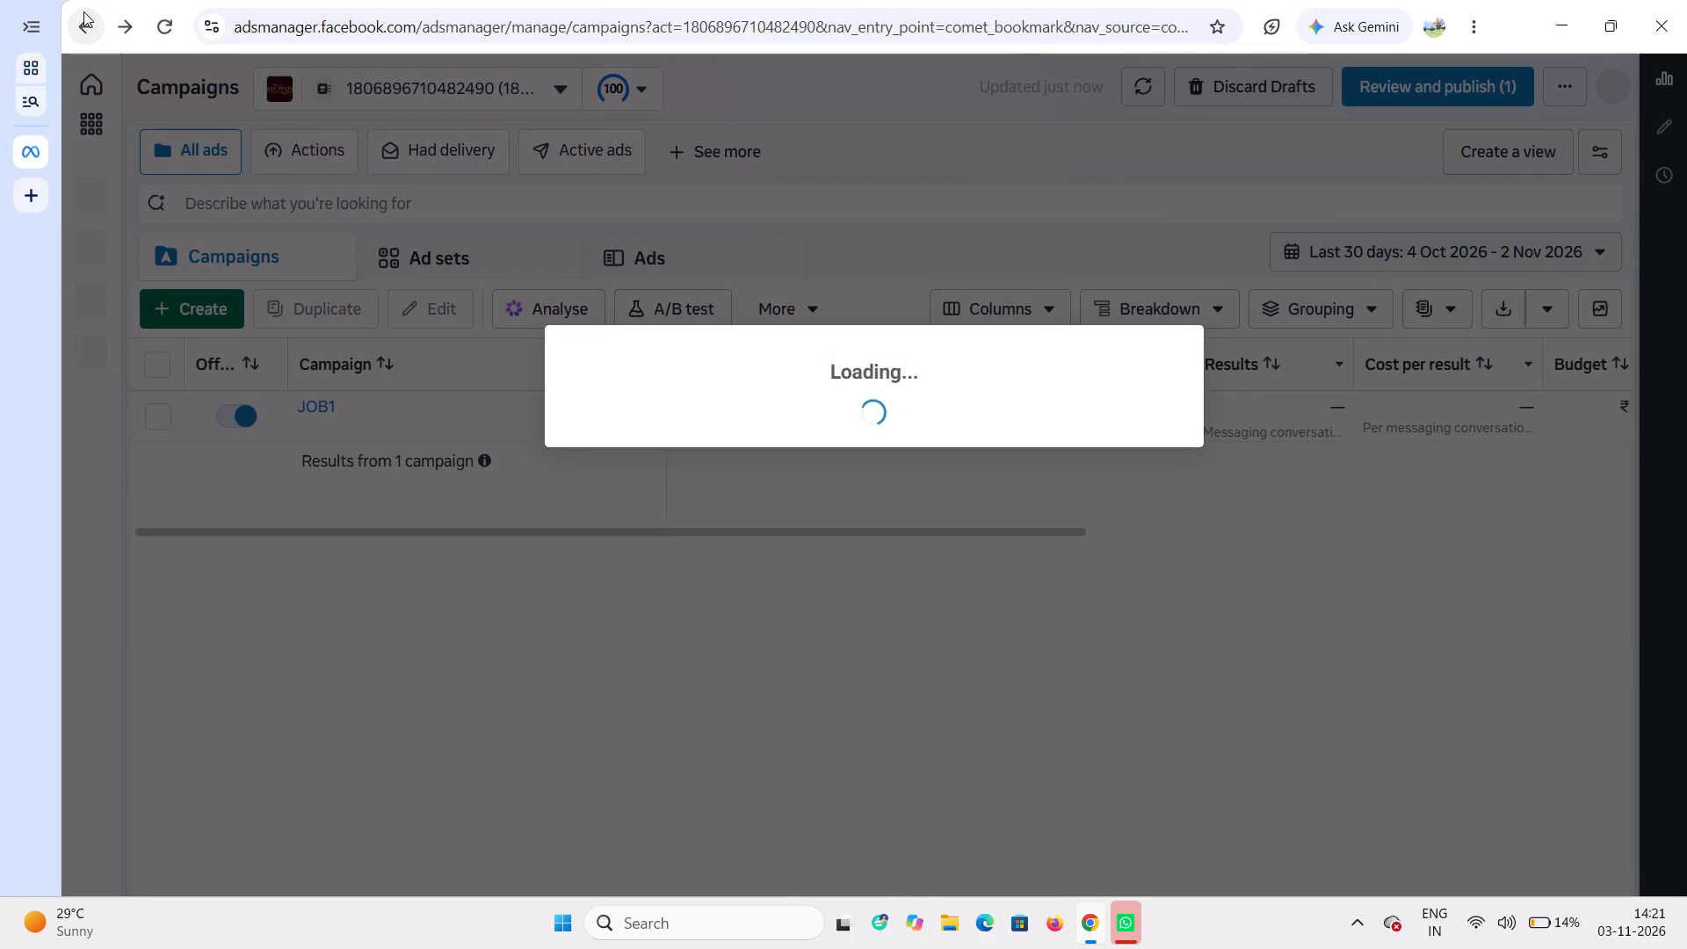
{"action": "left_click", "coordinate": [83, 11]}
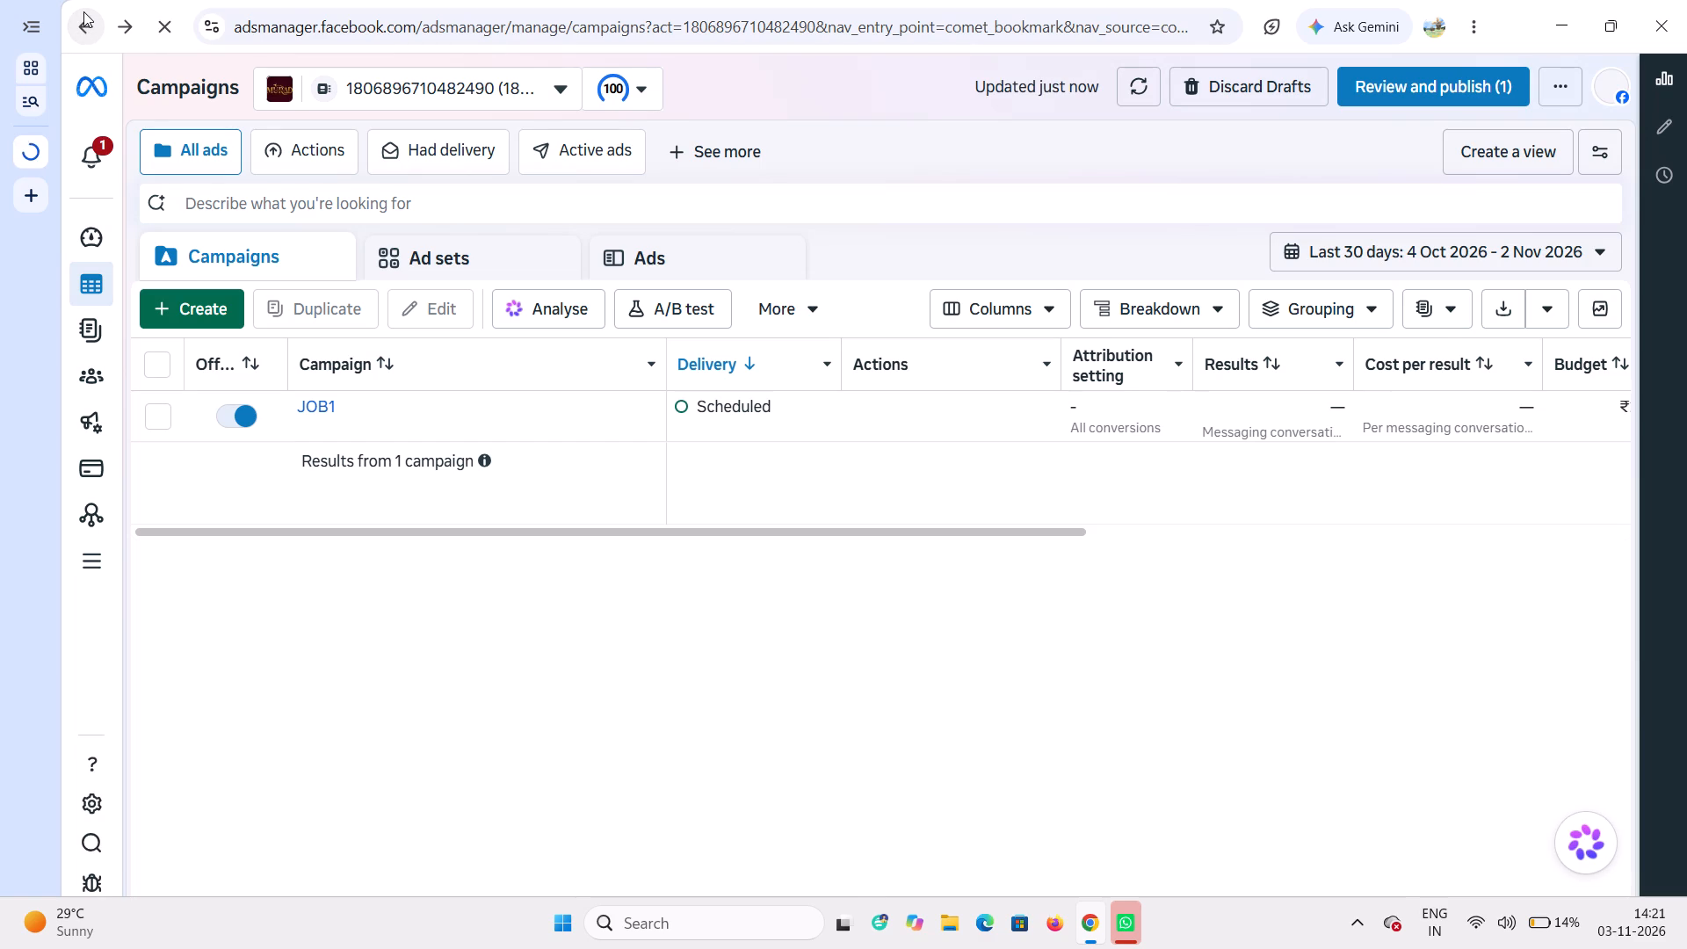
{"action": "left_click", "coordinate": [83, 11]}
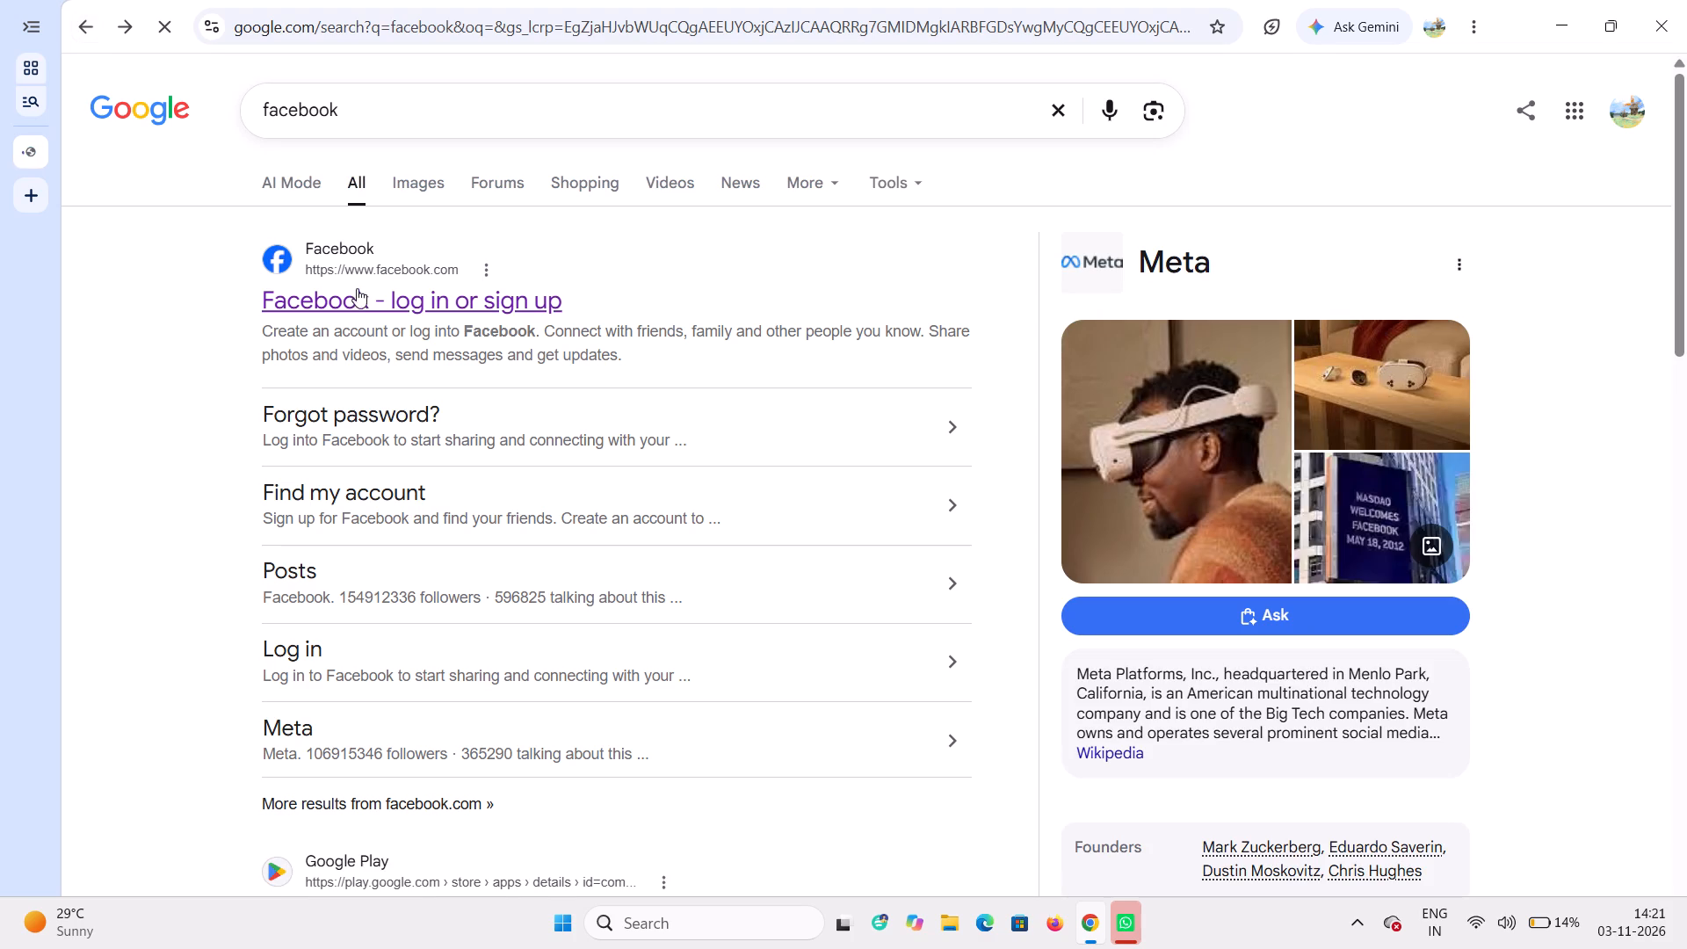
{"action": "left_click", "coordinate": [356, 291]}
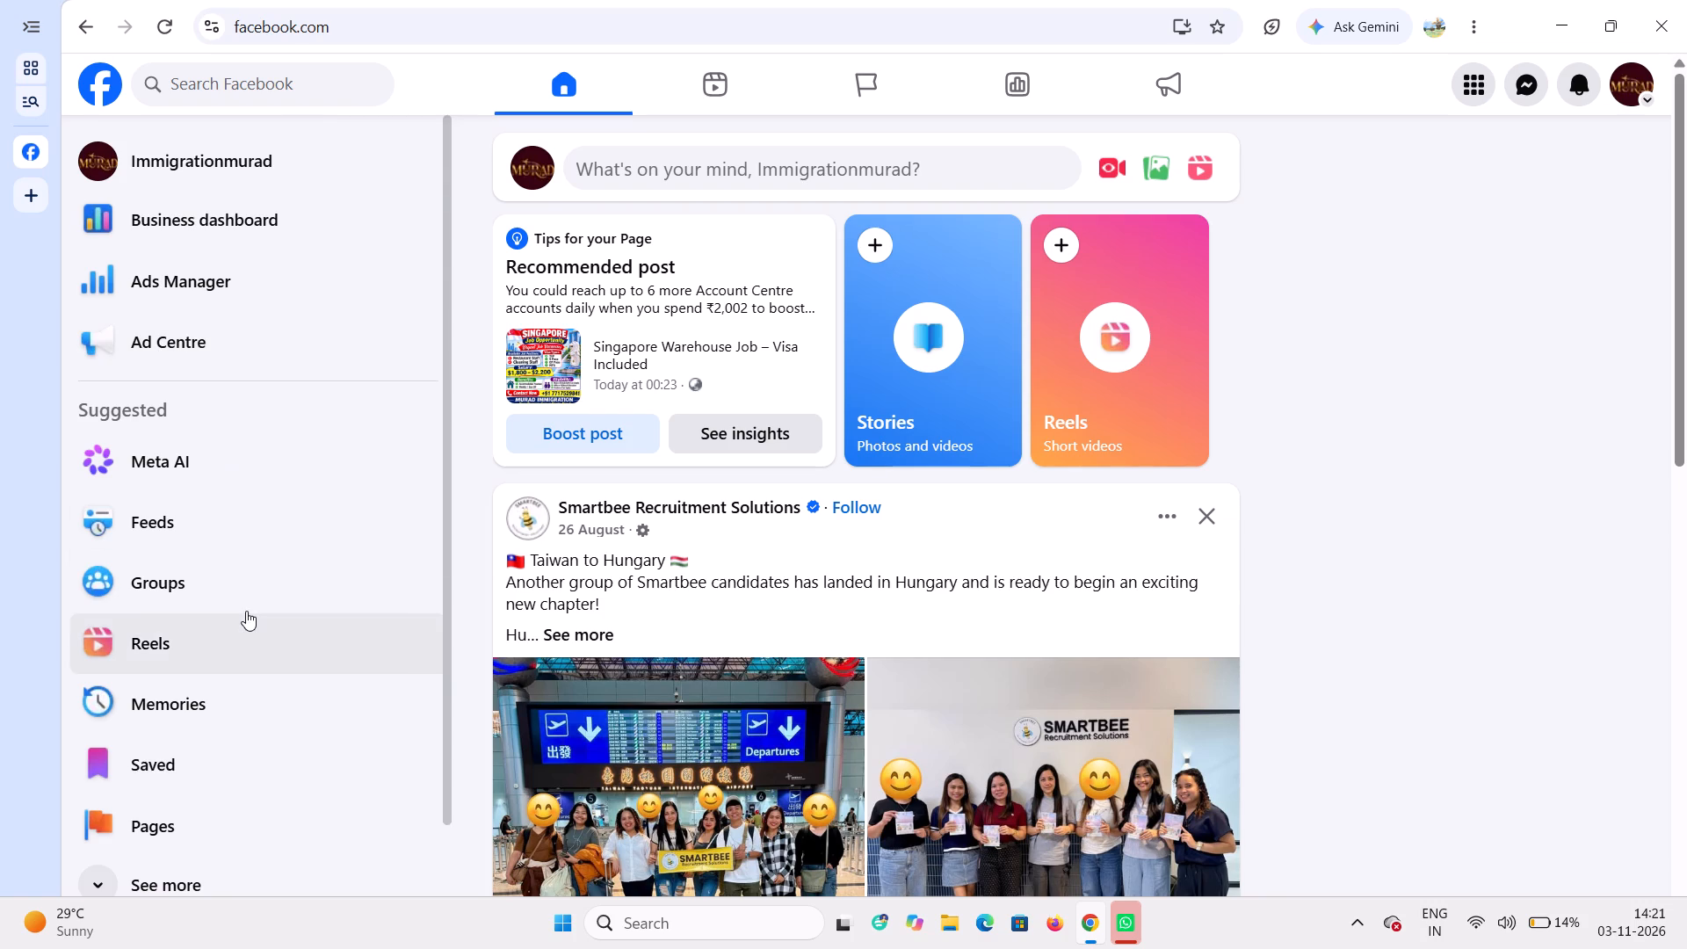
Open the Immigrationmurad Page from the Facebook shortcuts.
{"action": "scroll", "coordinate": [246, 611], "scroll_direction": "down", "scroll_amount": 3}
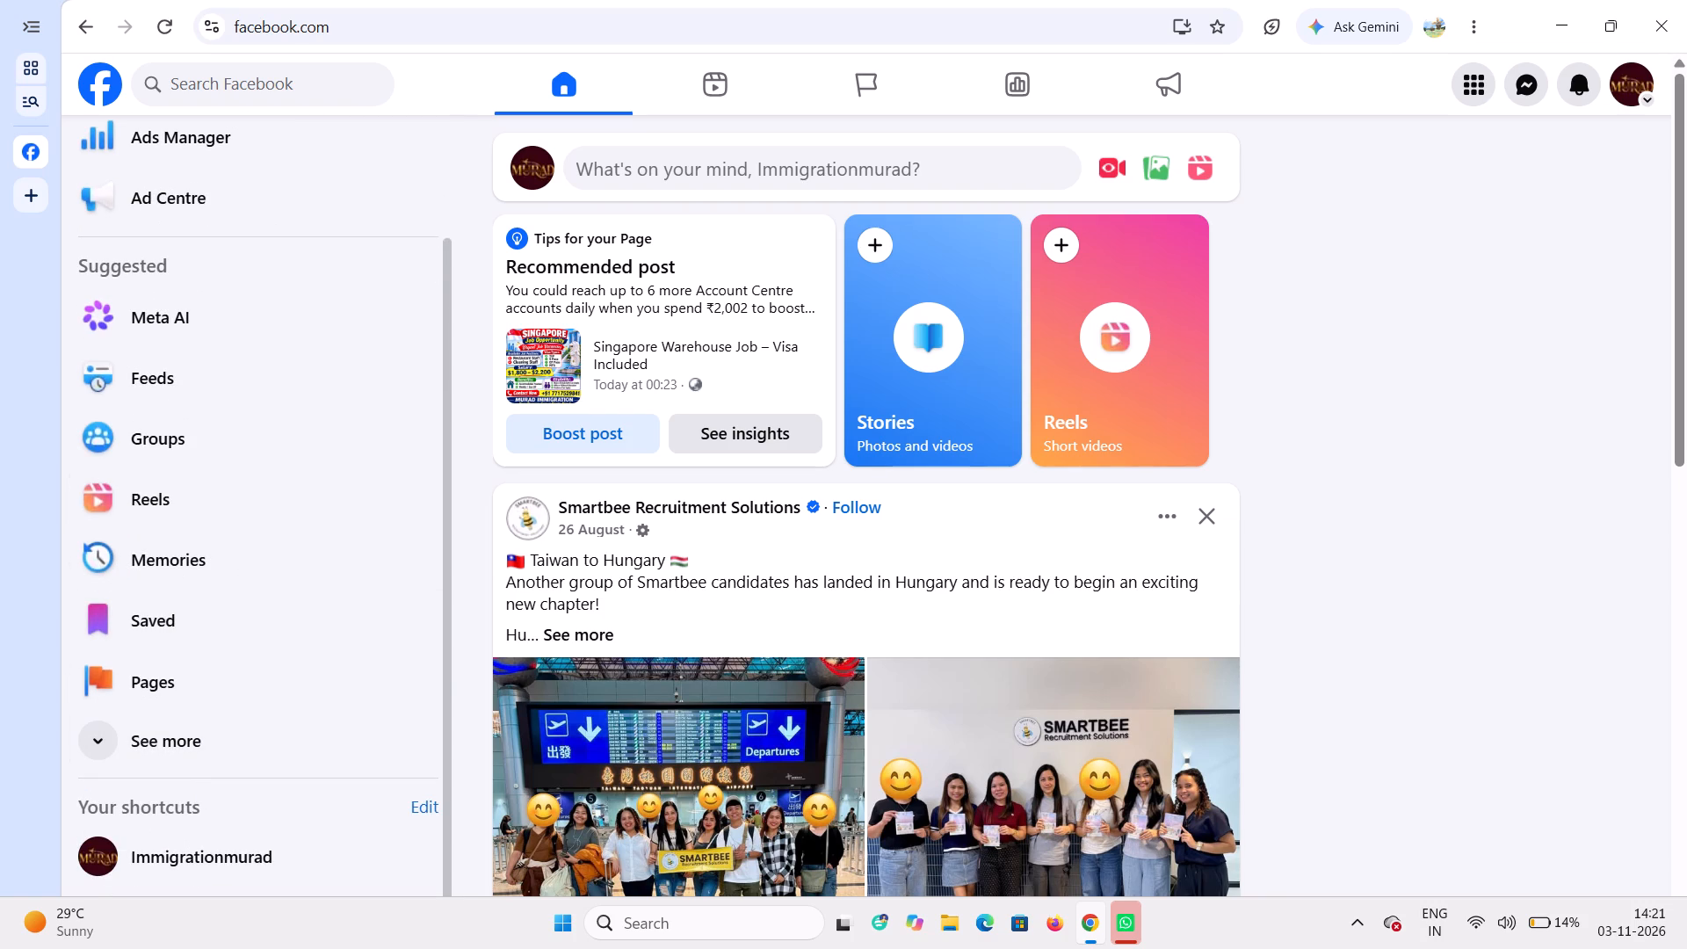
{"action": "left_click", "coordinate": [211, 871]}
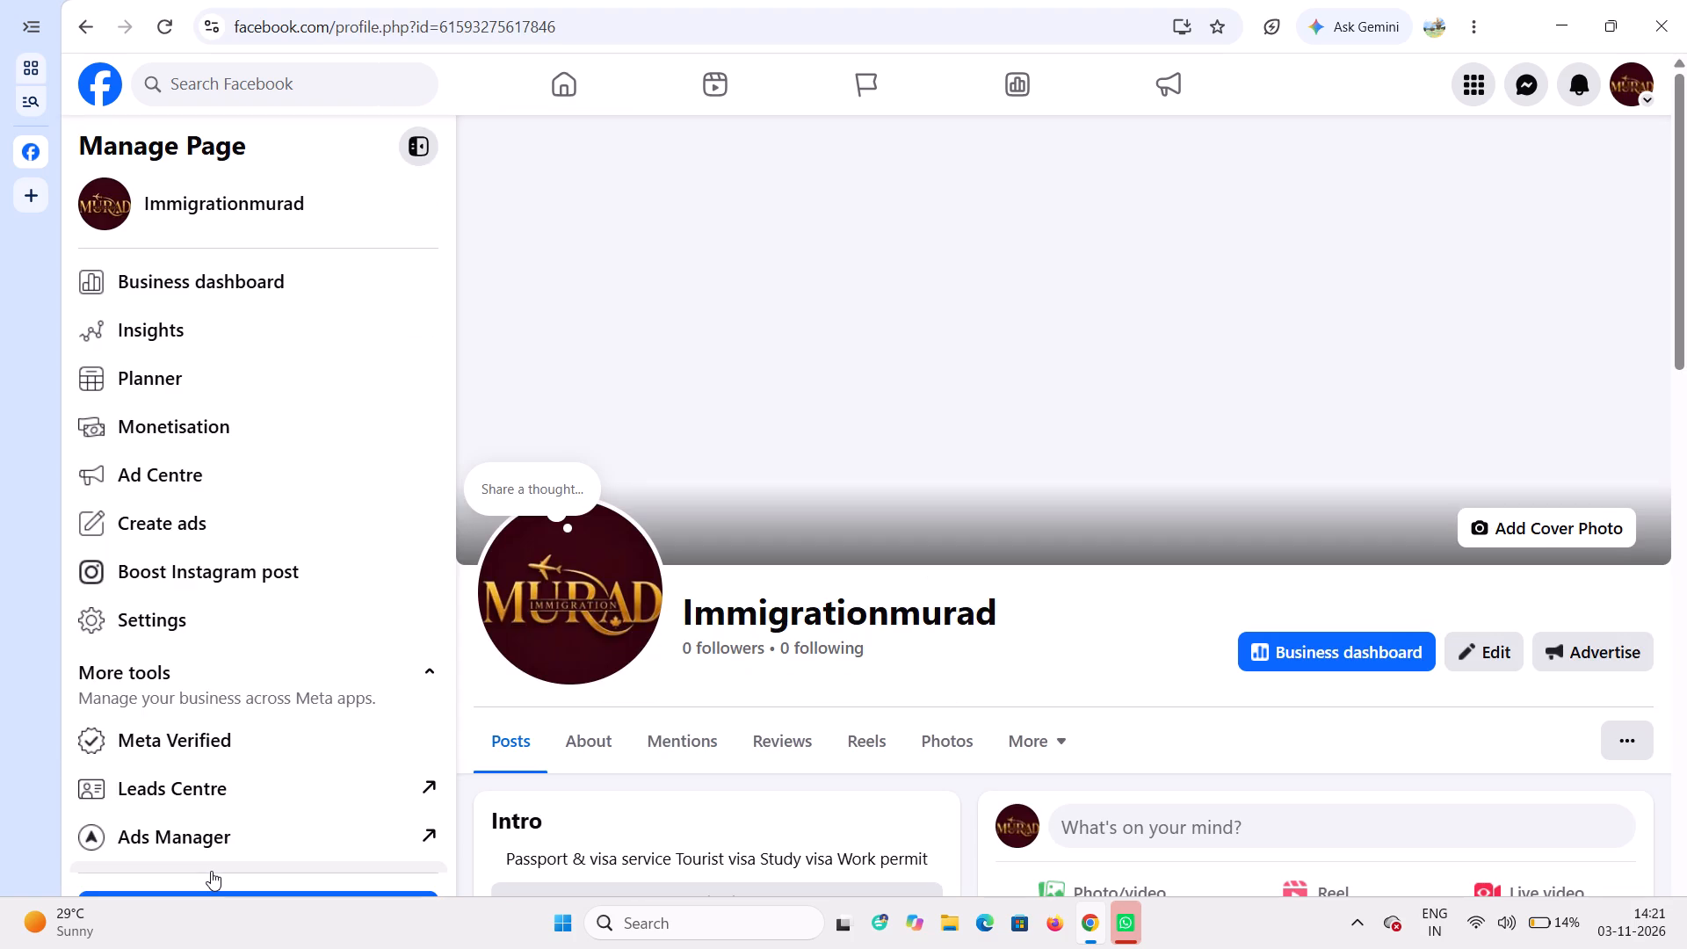
Open the Page's settings and find the linked accounts section for its Instagram connection.
{"action": "left_click", "coordinate": [251, 634]}
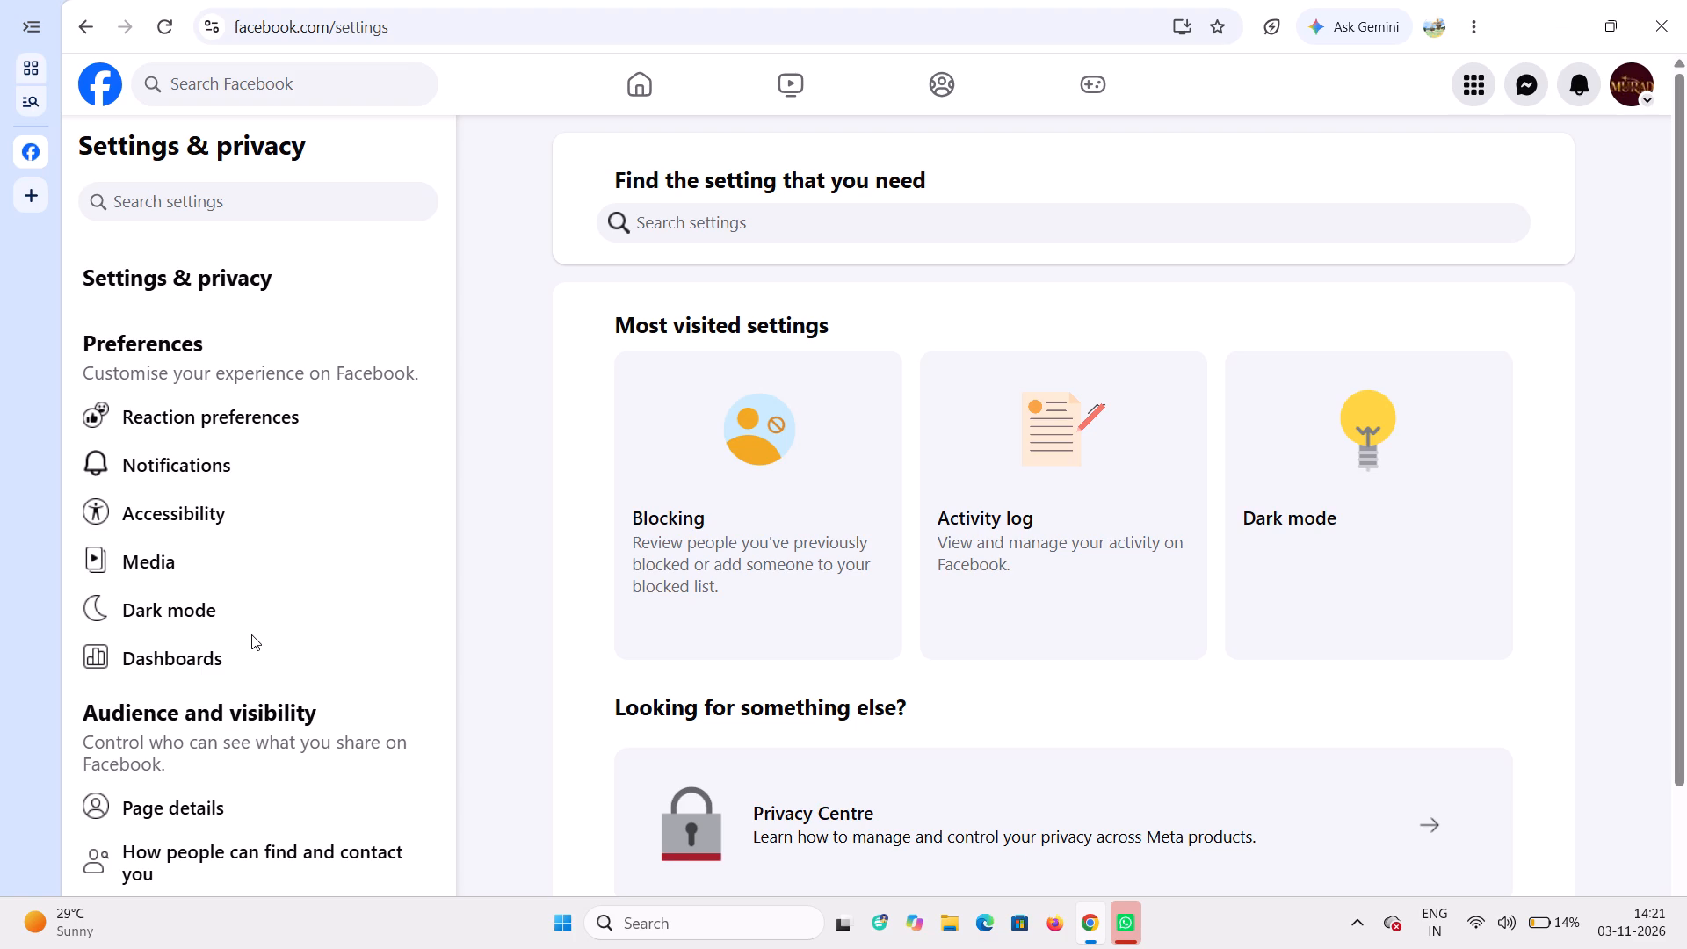
{"action": "scroll", "coordinate": [251, 634], "scroll_direction": "down", "scroll_amount": 4}
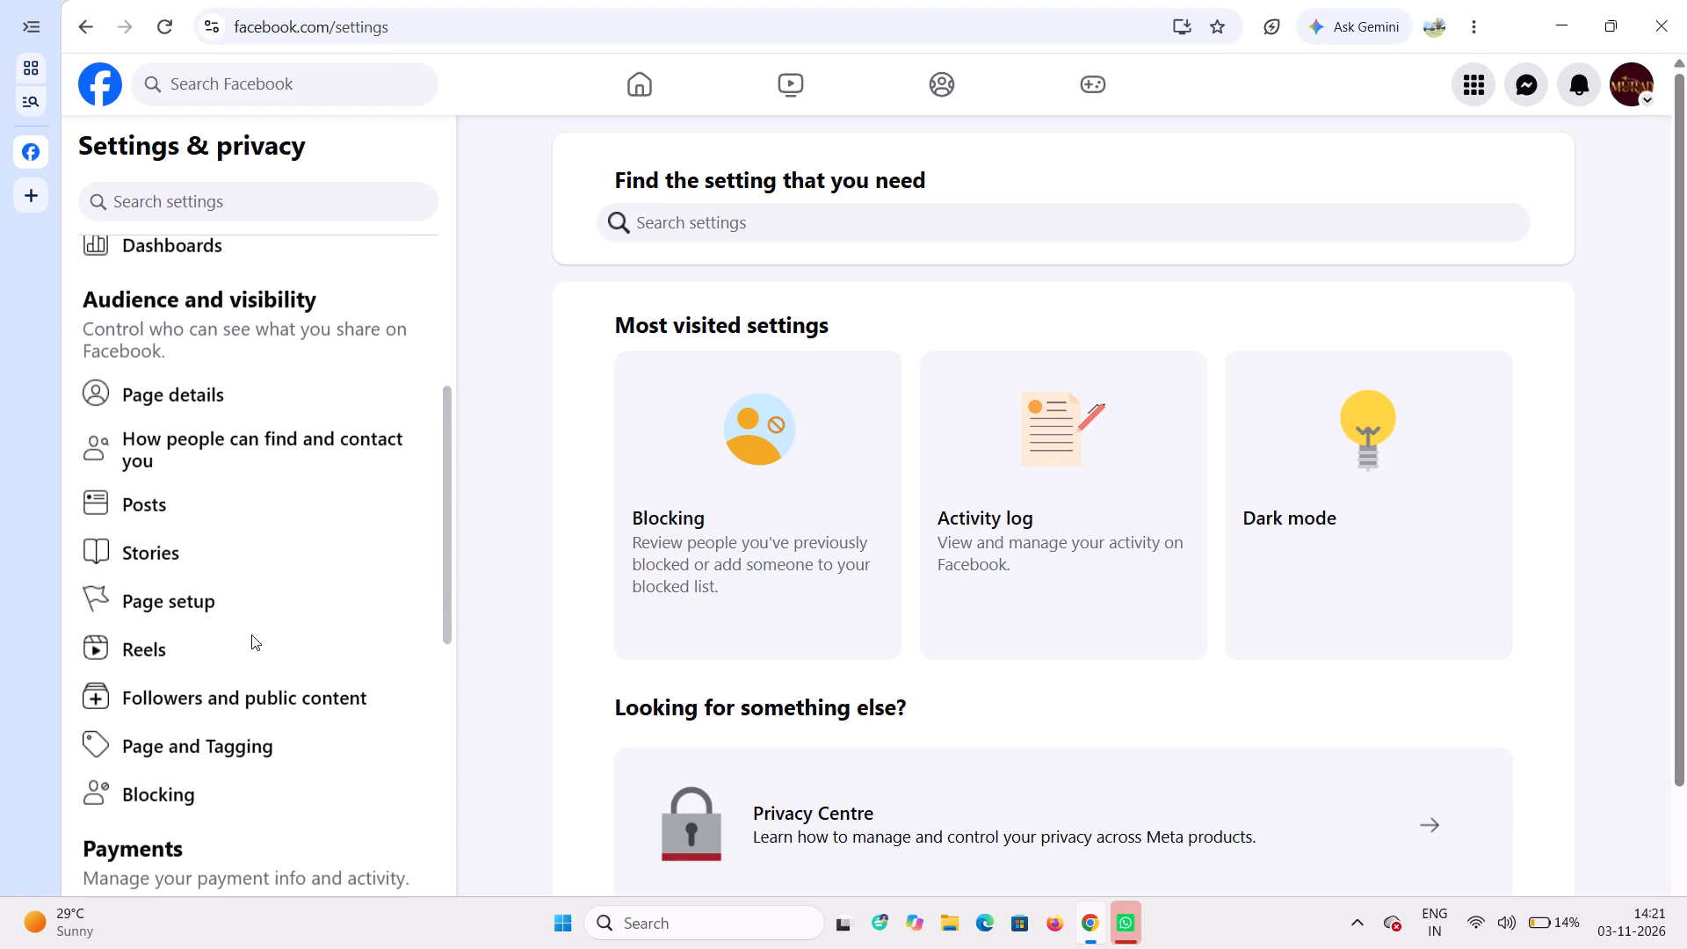
{"action": "scroll", "coordinate": [251, 634], "scroll_direction": "down", "scroll_amount": 5}
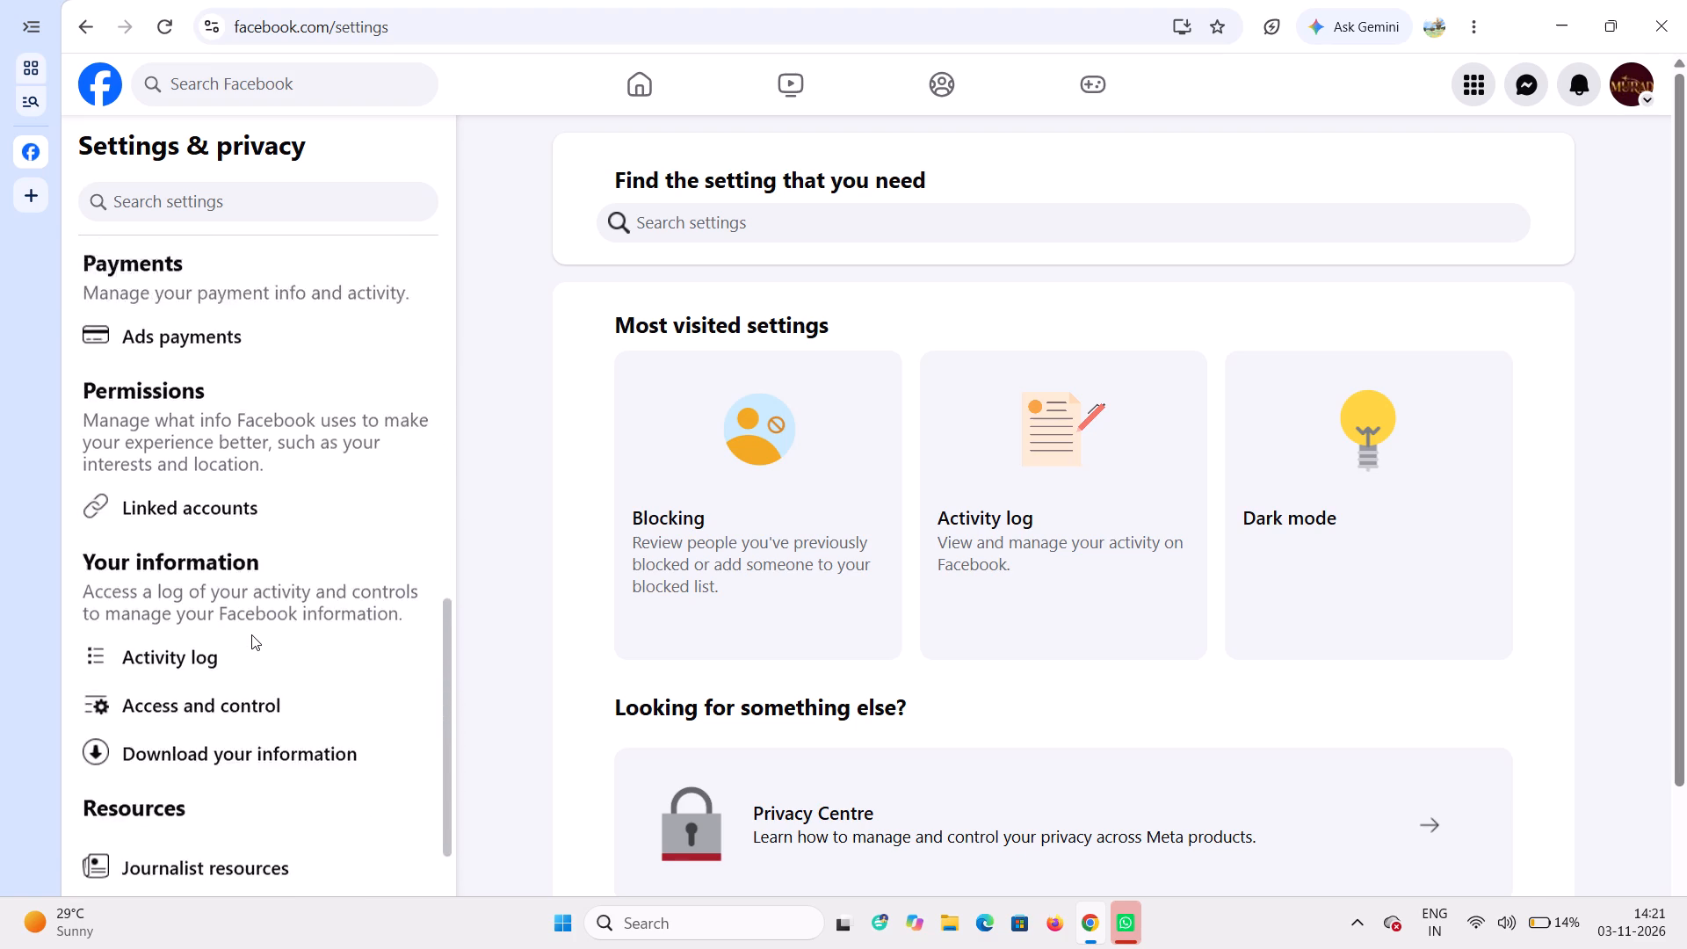
{"action": "scroll", "coordinate": [251, 634], "scroll_direction": "down", "scroll_amount": 1}
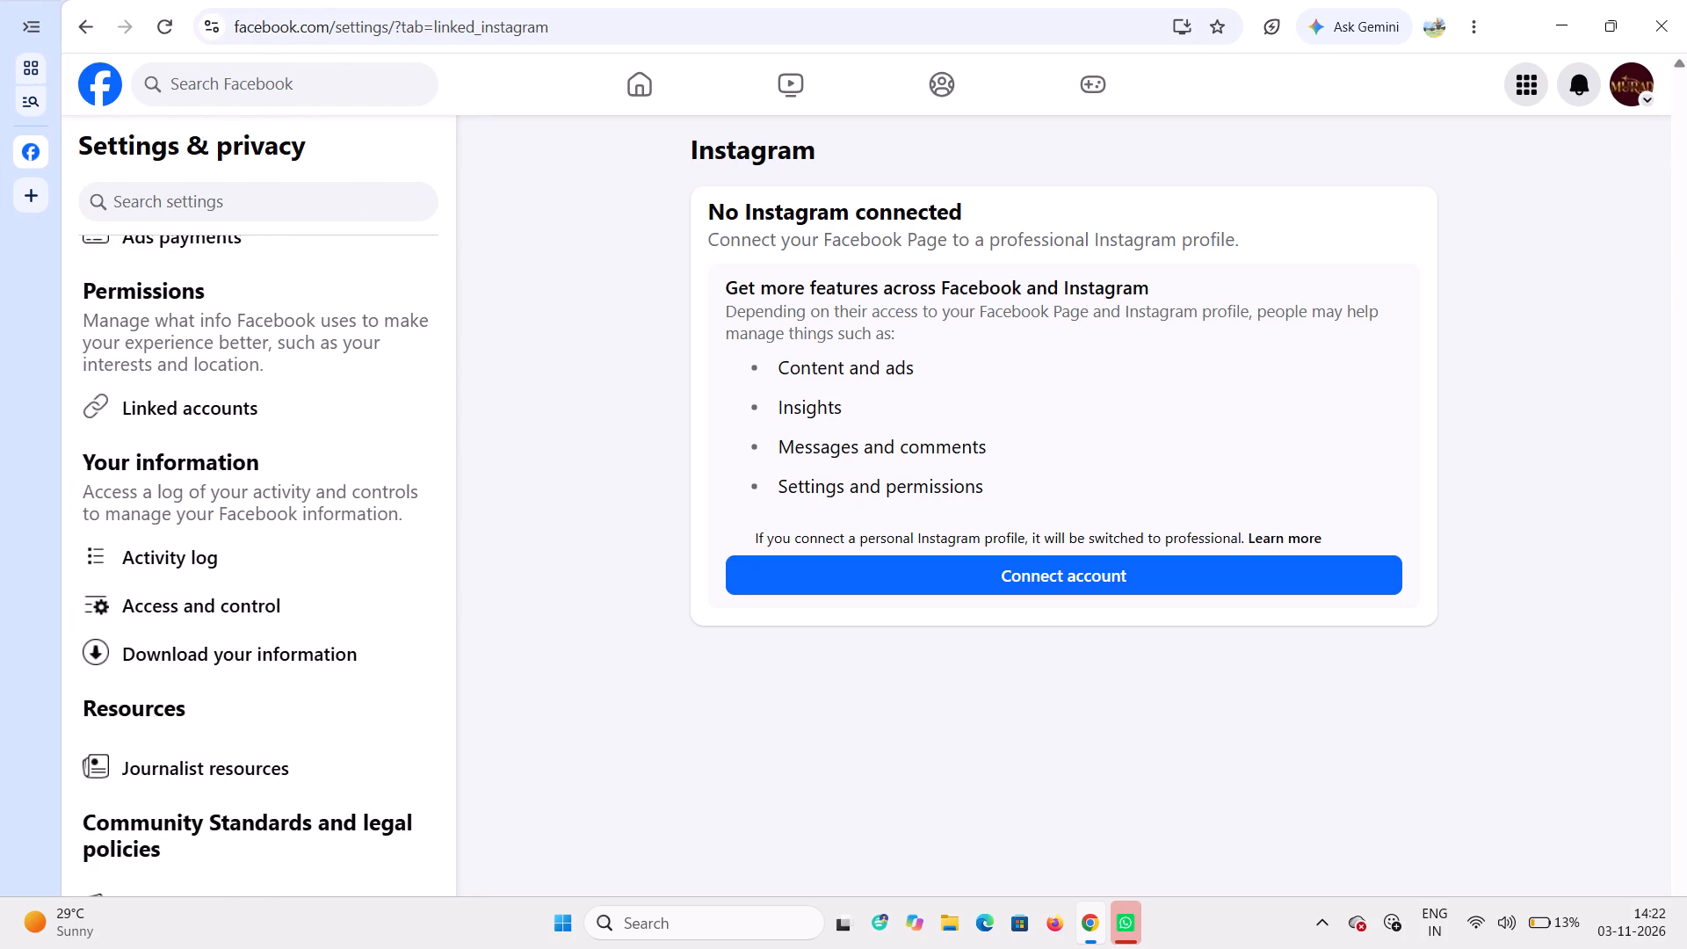
Go back from the Instagram connection settings, past the linked accounts and main settings pages, to the Facebook profile page.
{"action": "left_click", "coordinate": [85, 28]}
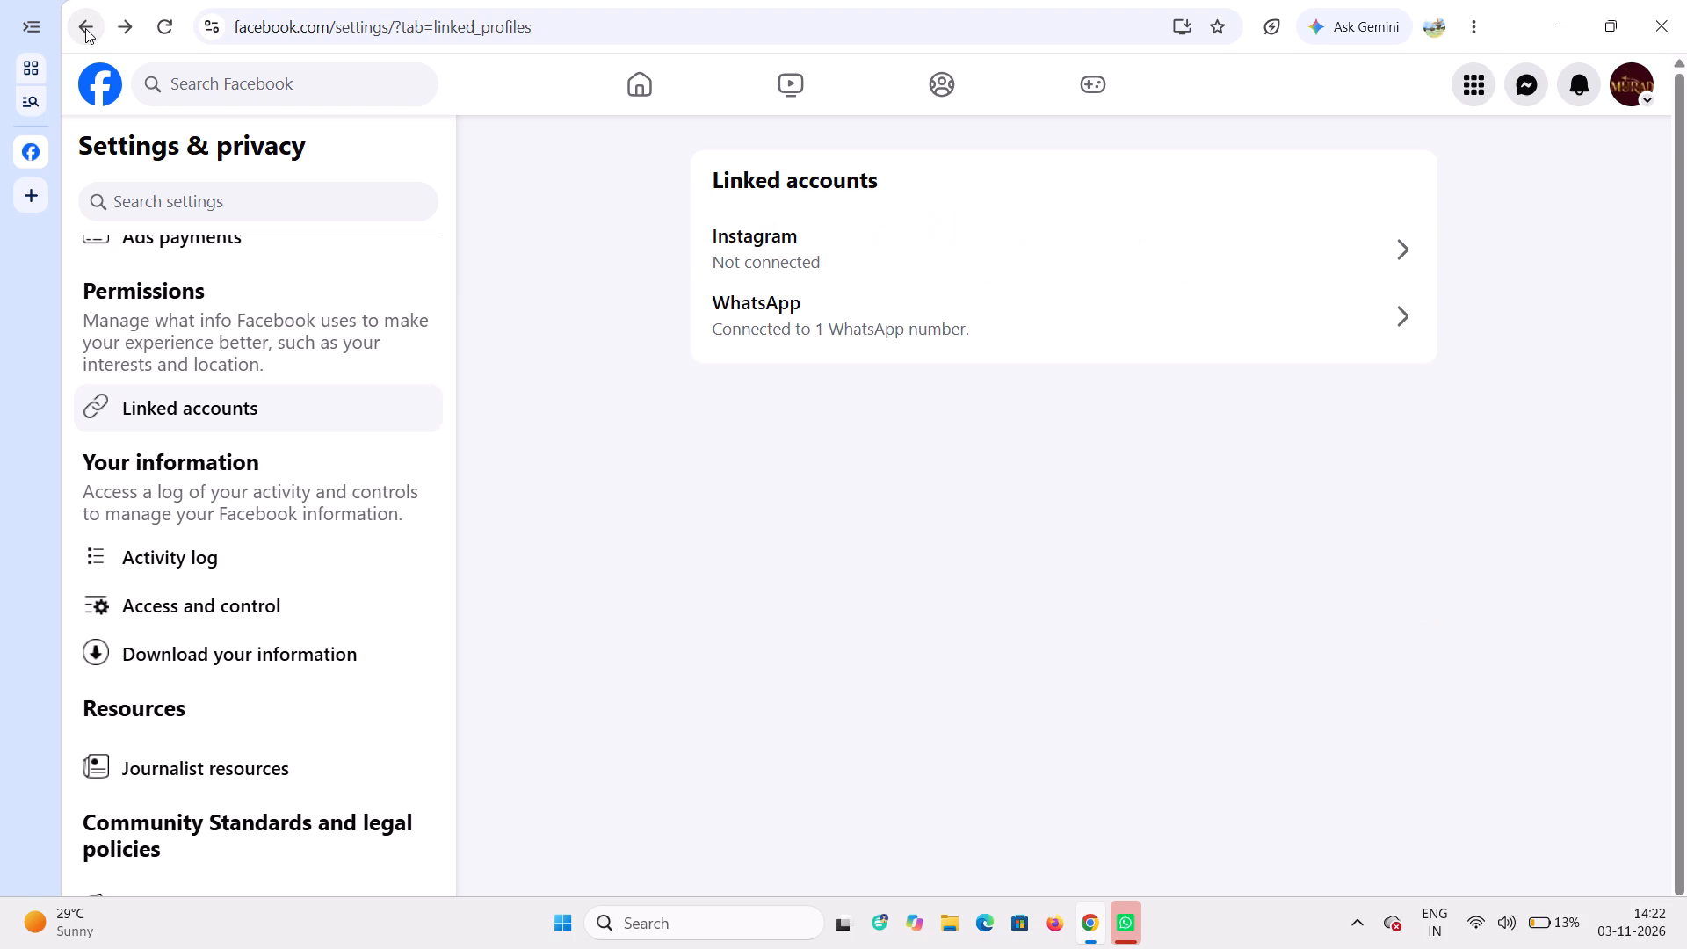
{"action": "left_click", "coordinate": [85, 28]}
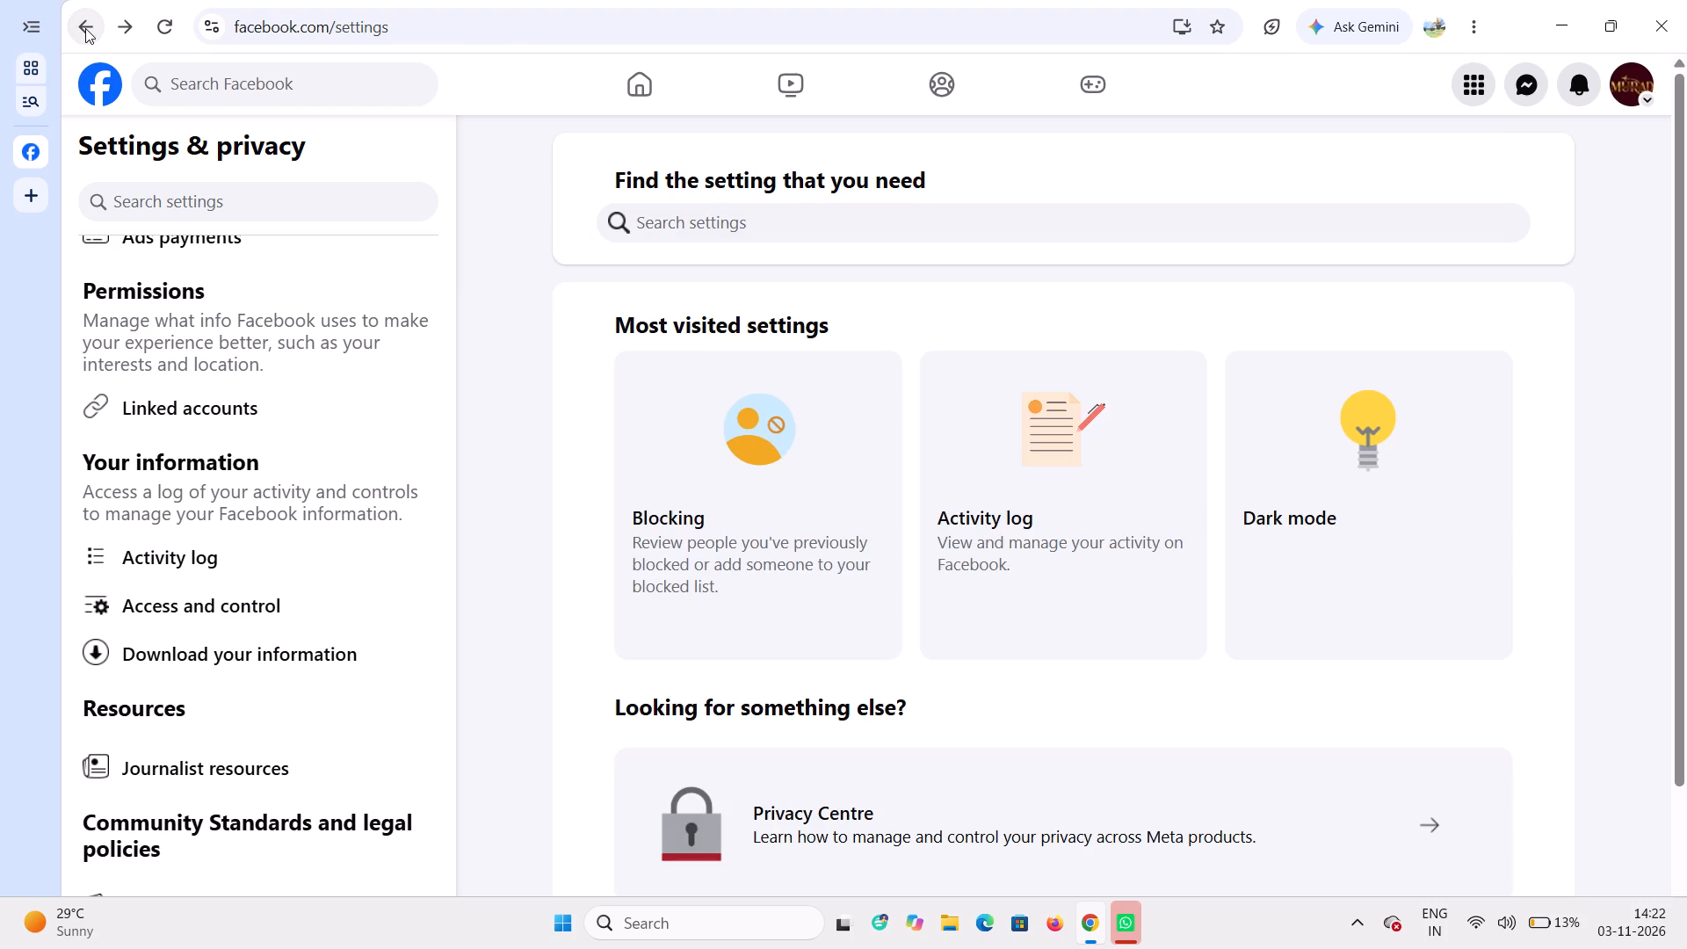
{"action": "left_click", "coordinate": [85, 28]}
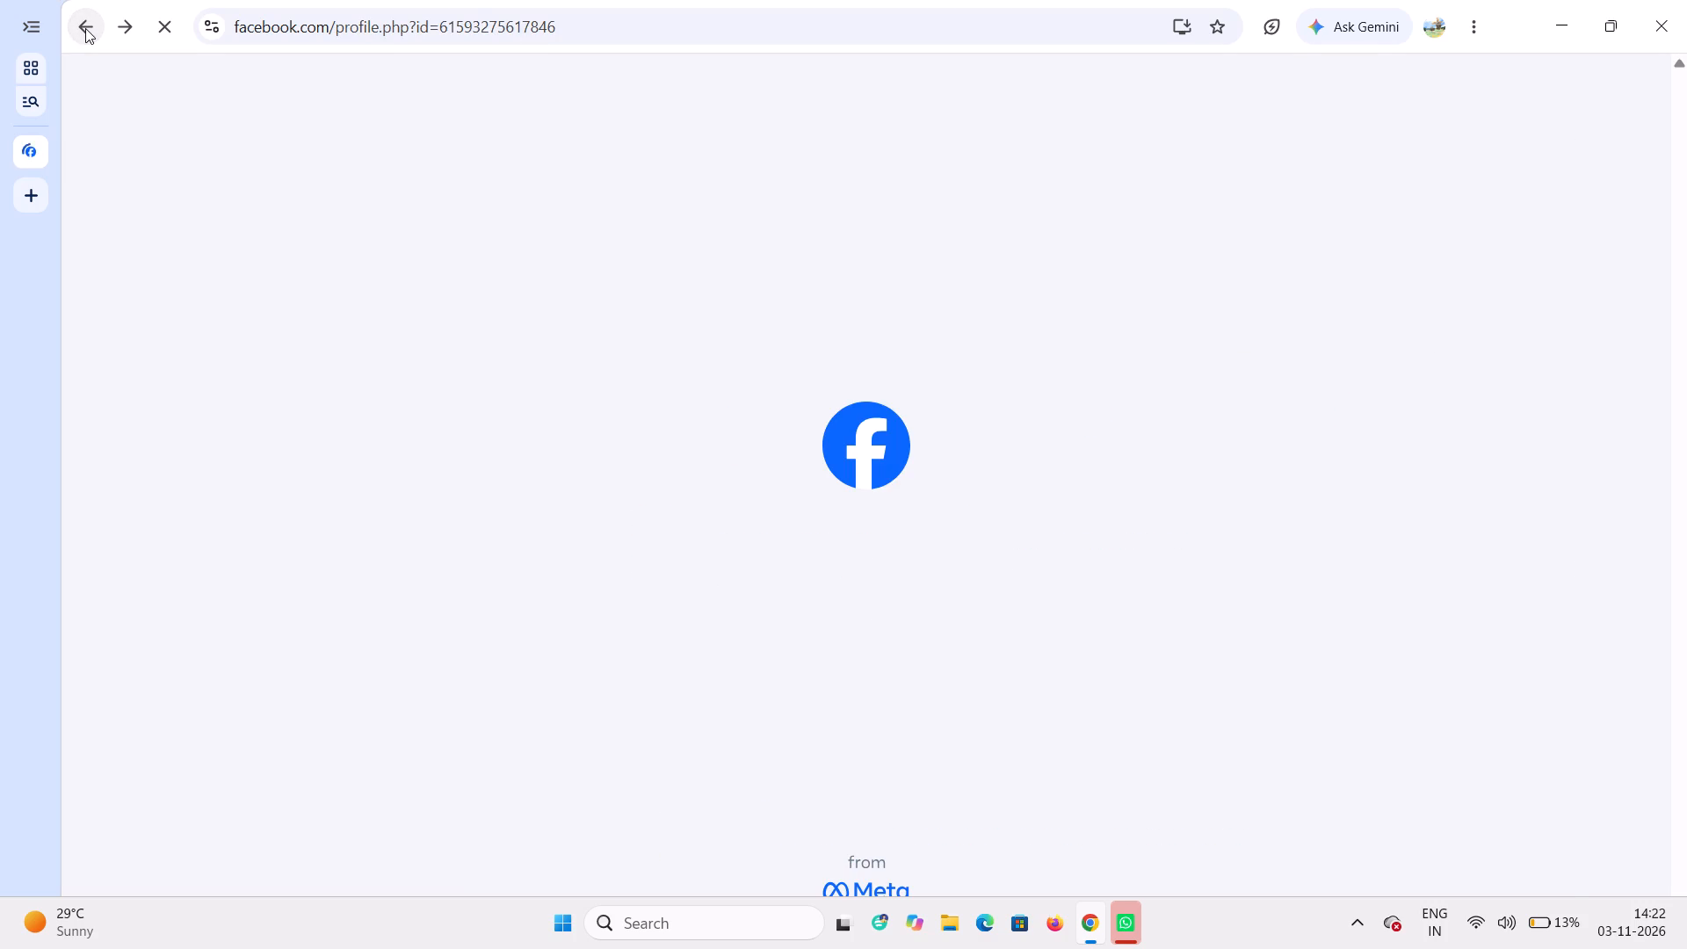
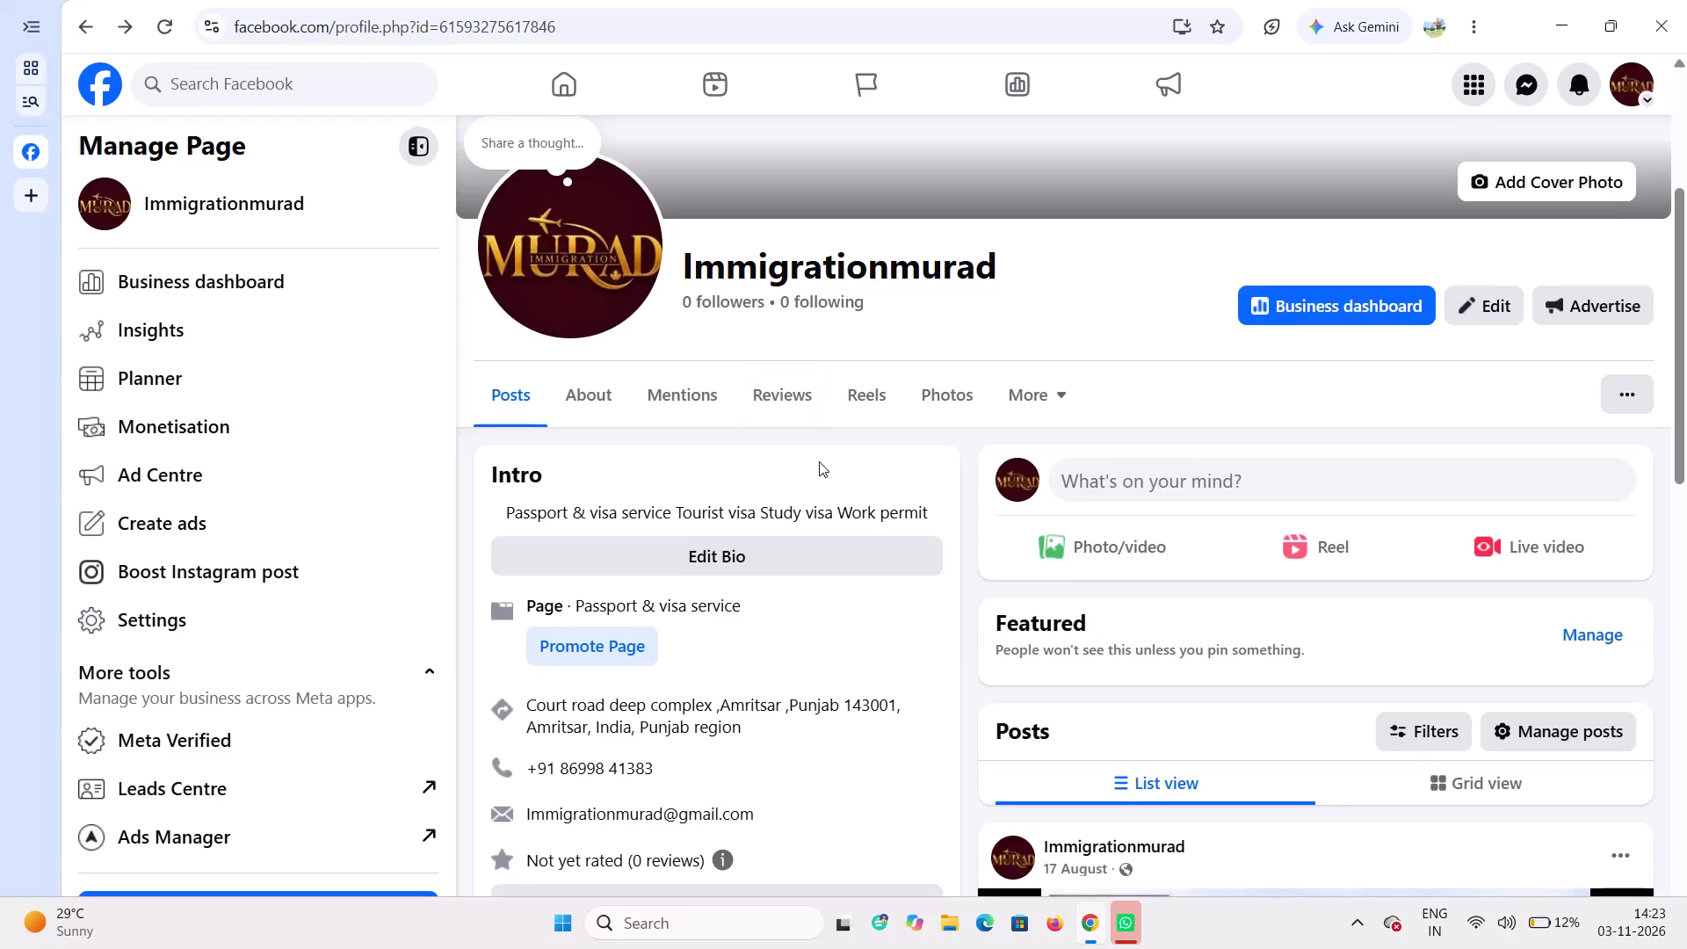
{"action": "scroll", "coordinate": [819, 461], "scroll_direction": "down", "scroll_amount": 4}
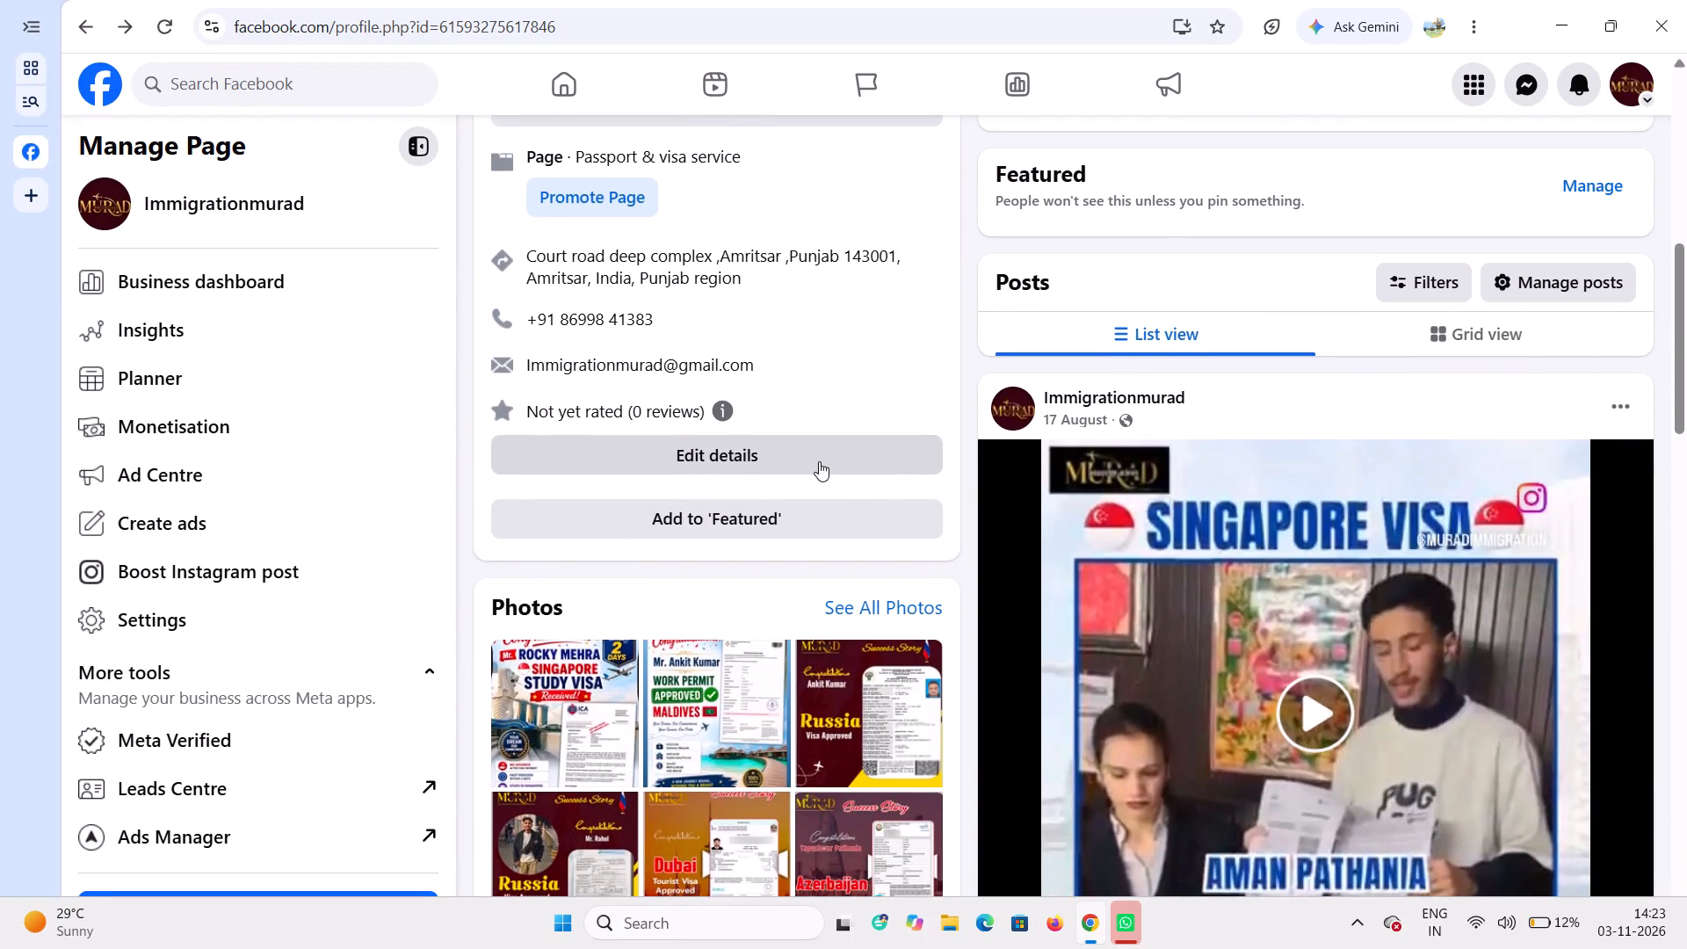
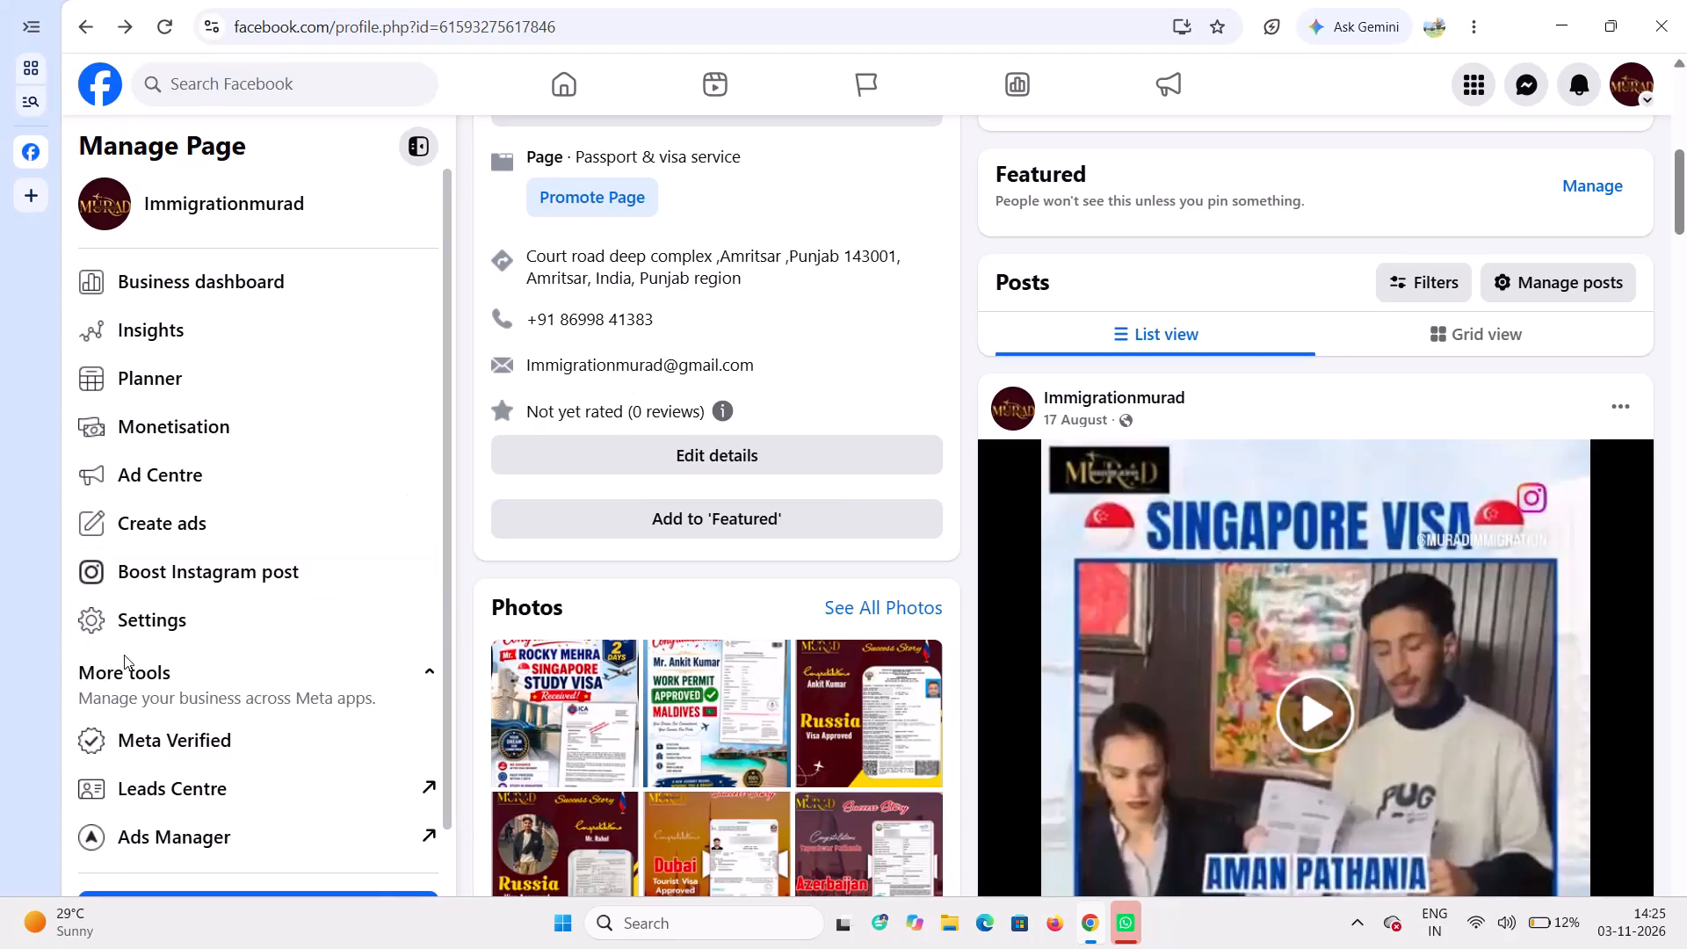
Open the Immigrationmurad Page's settings and go to its linked accounts under Permissions.
{"action": "left_click", "coordinate": [181, 630]}
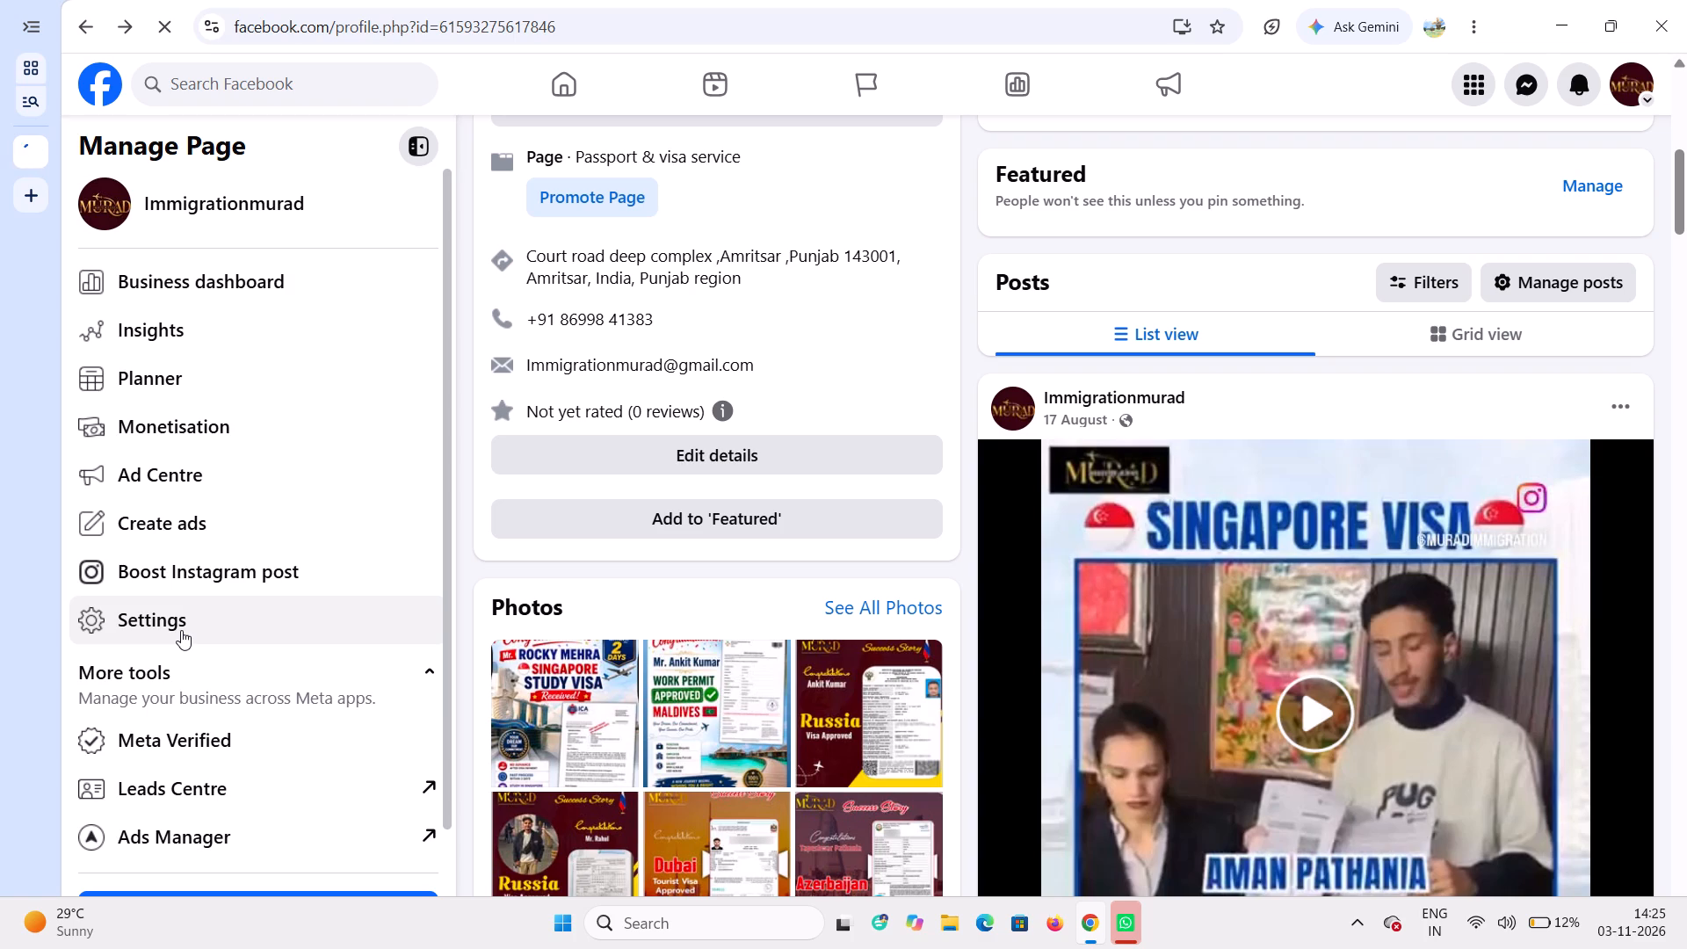
{"action": "scroll", "coordinate": [216, 558], "scroll_direction": "down", "scroll_amount": 7}
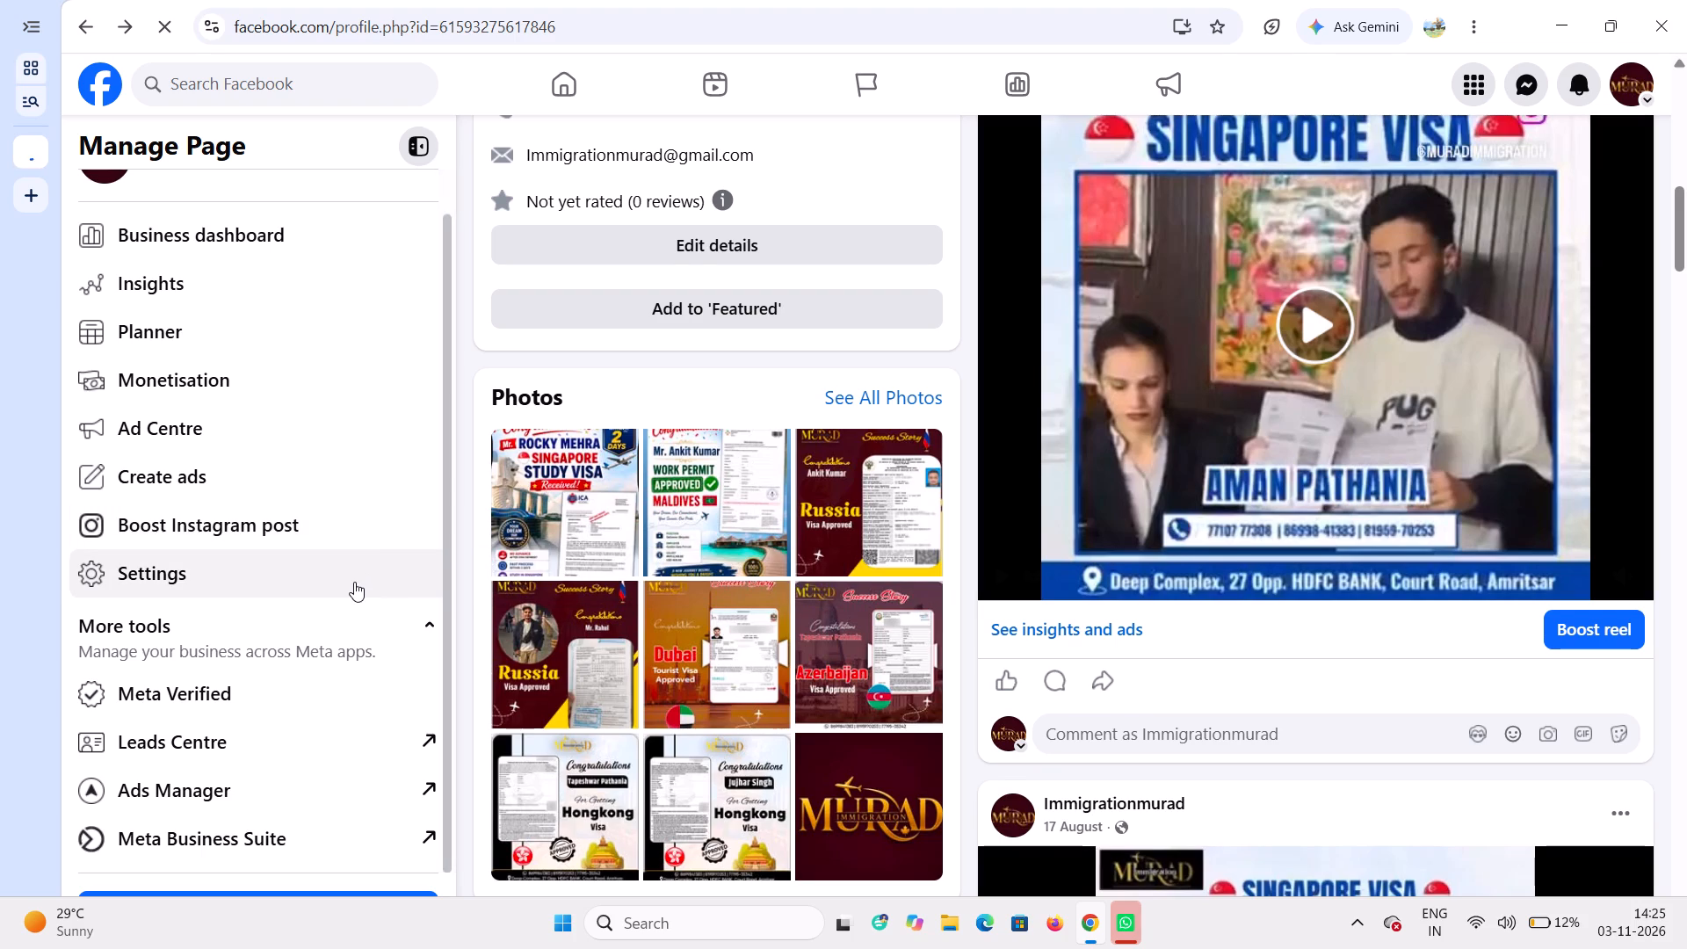
{"action": "scroll", "coordinate": [354, 582], "scroll_direction": "down", "scroll_amount": 3}
{"action": "scroll", "coordinate": [630, 554], "scroll_direction": "down", "scroll_amount": 2}
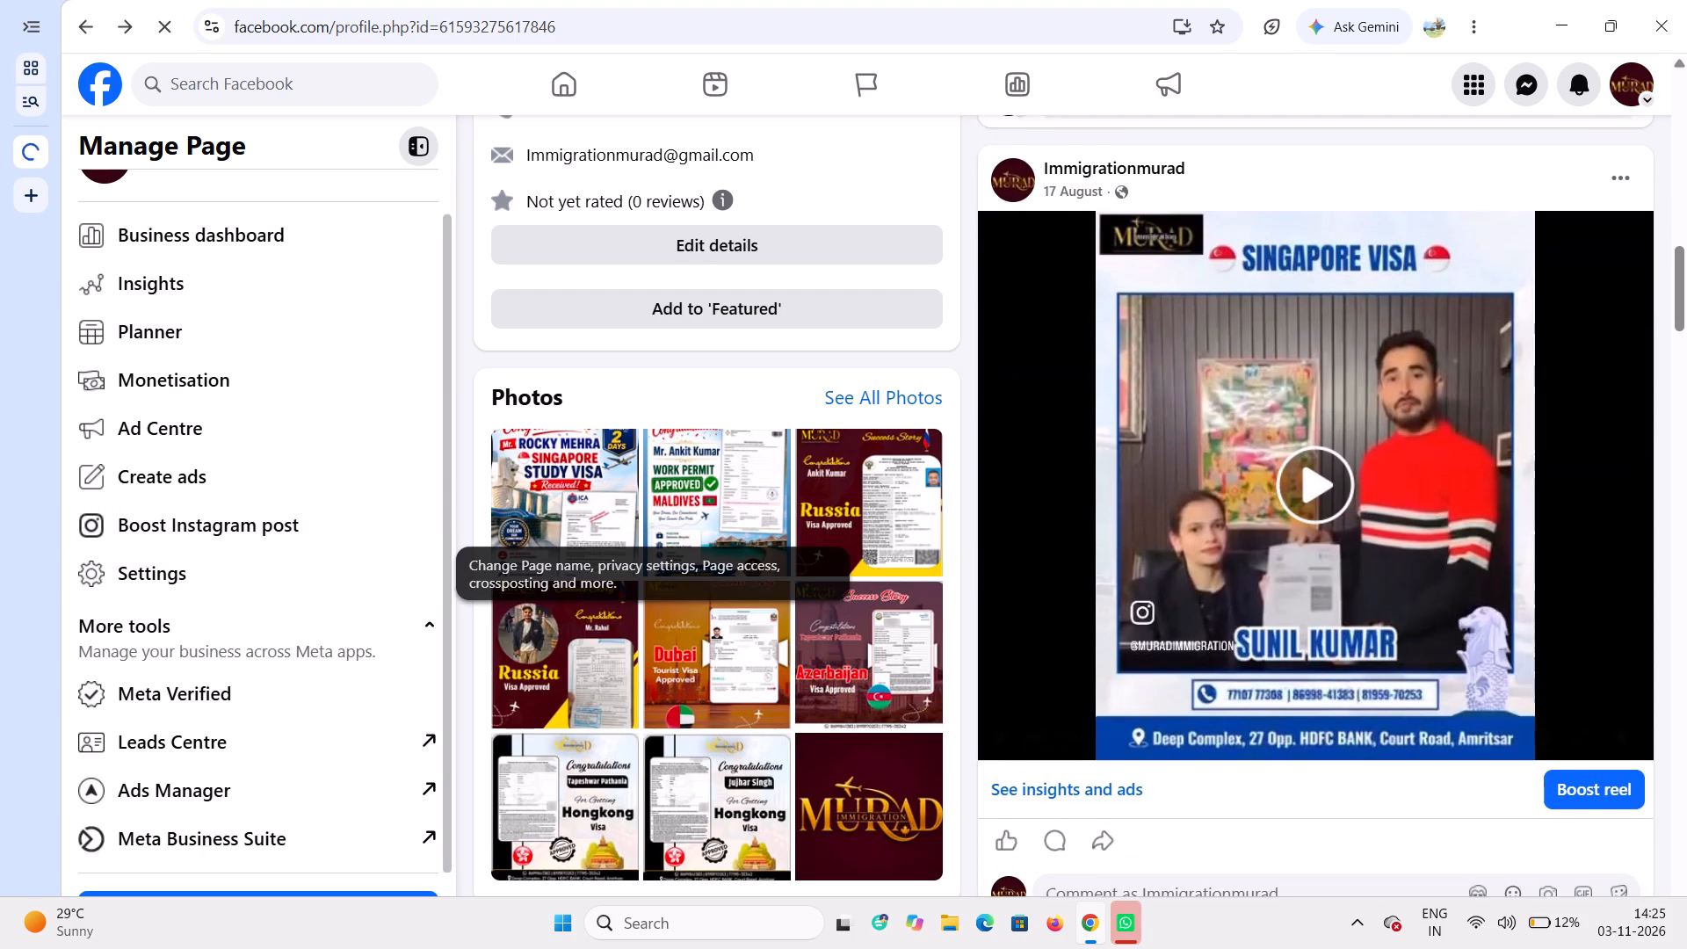
{"action": "scroll", "coordinate": [630, 554], "scroll_direction": "down", "scroll_amount": 1}
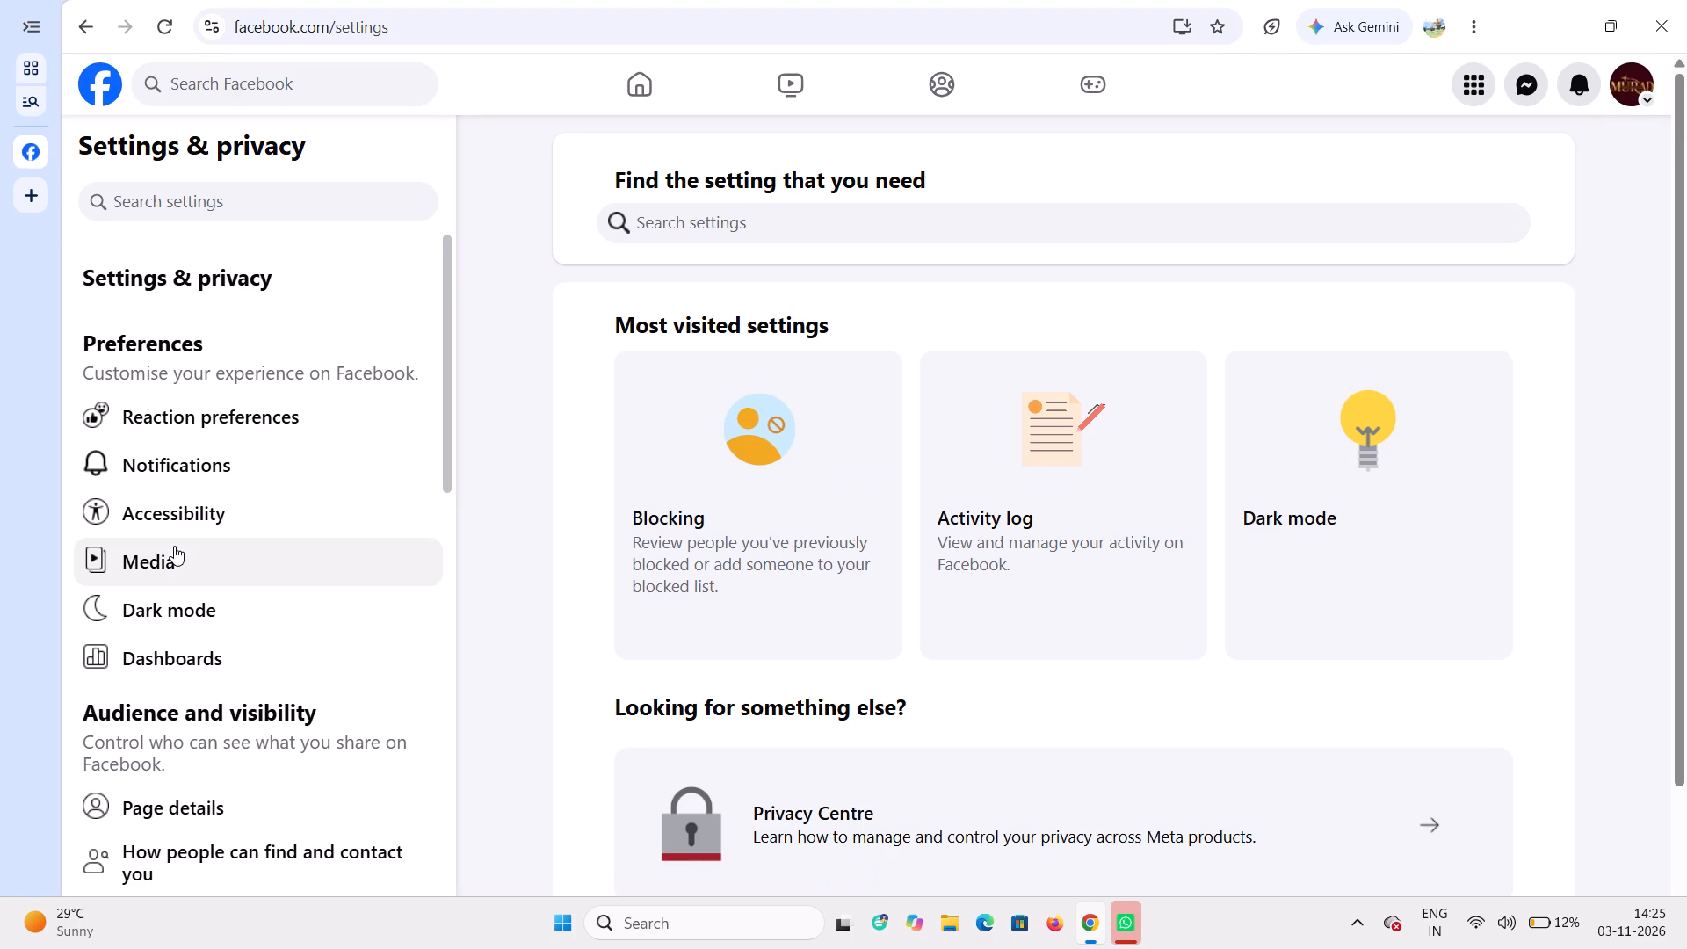
{"action": "scroll", "coordinate": [174, 546], "scroll_direction": "up", "scroll_amount": 7}
{"action": "scroll", "coordinate": [174, 546], "scroll_direction": "down", "scroll_amount": 4}
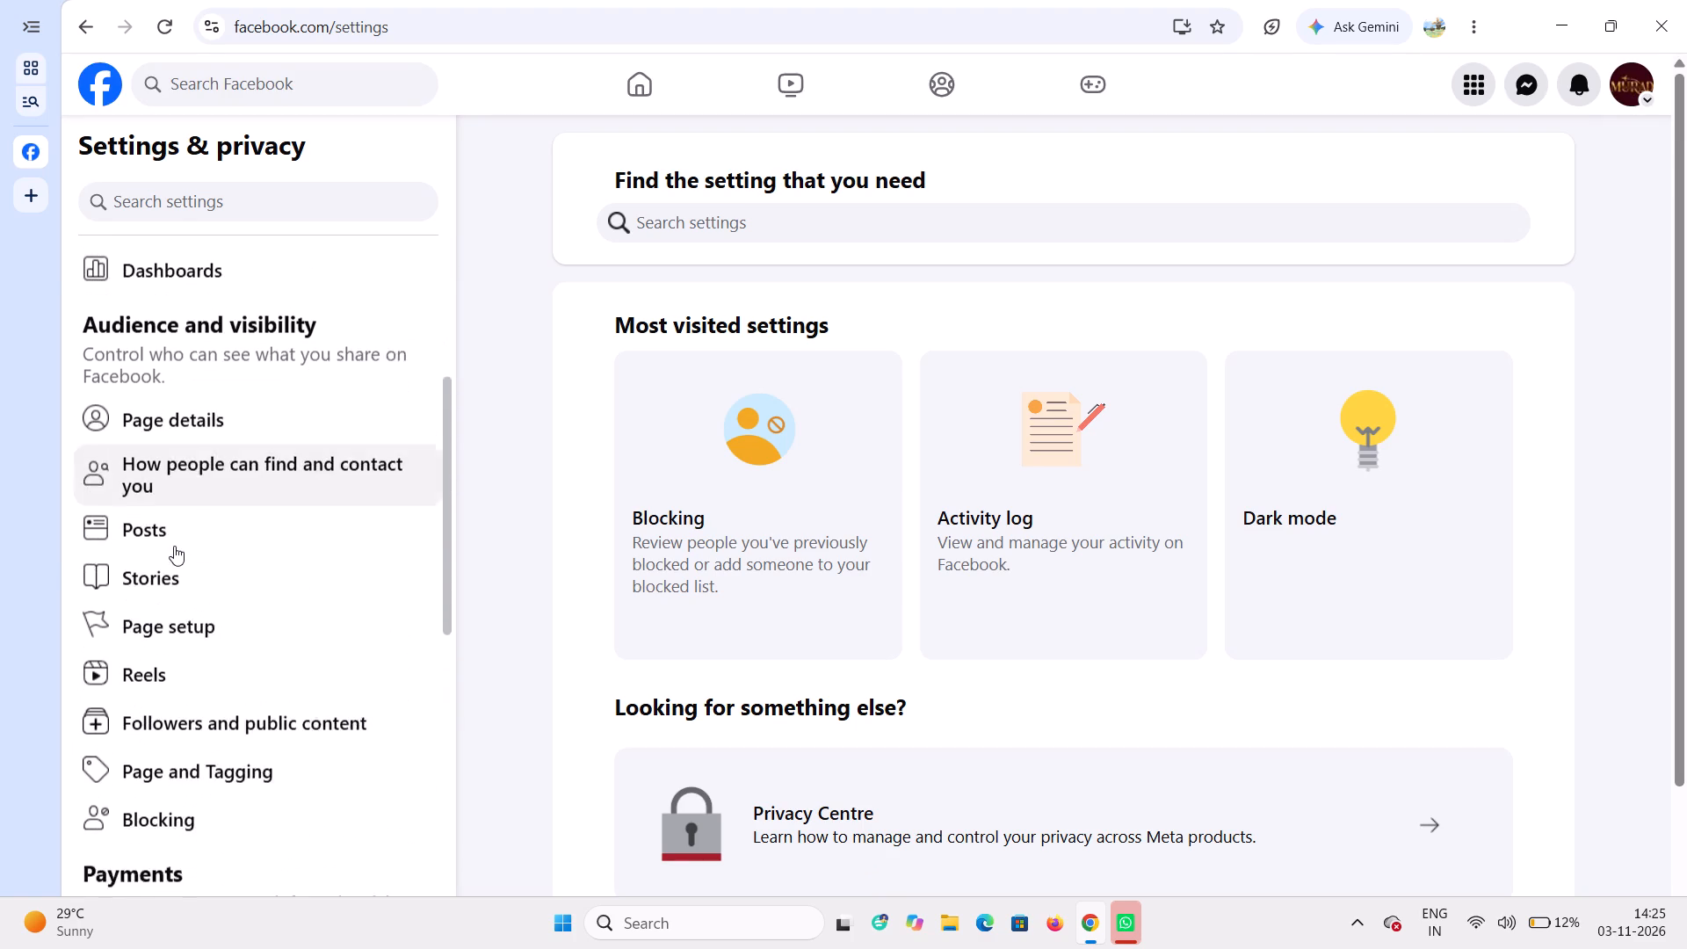
{"action": "scroll", "coordinate": [174, 546], "scroll_direction": "down", "scroll_amount": 7}
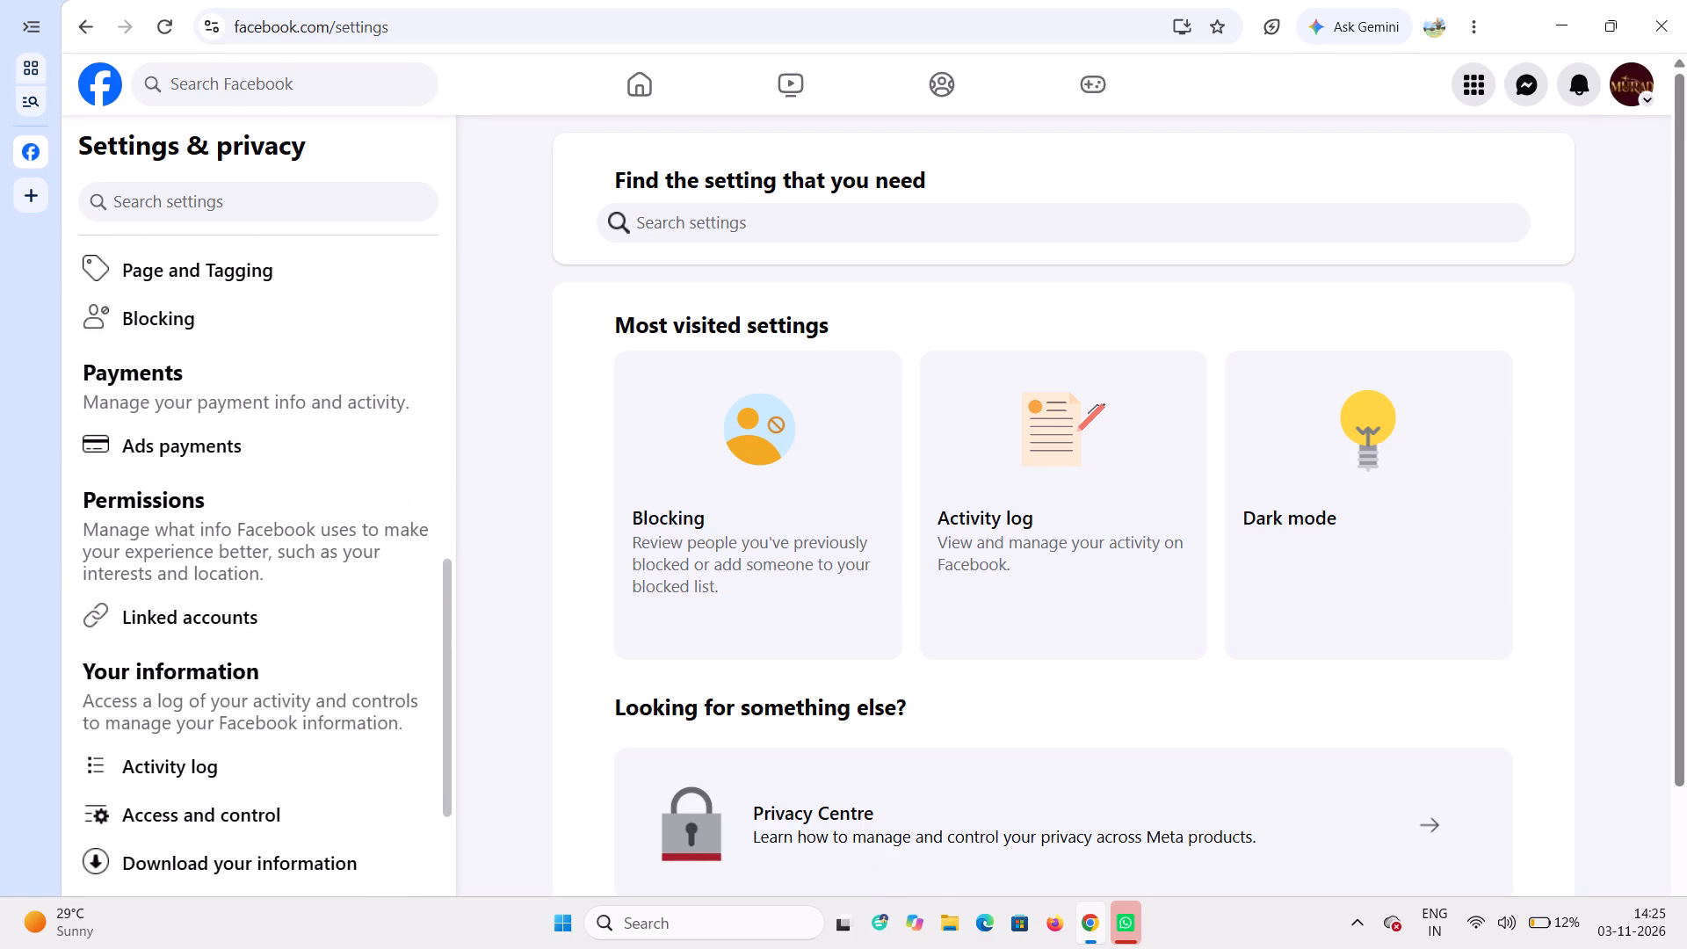
{"action": "scroll", "coordinate": [174, 546], "scroll_direction": "right", "scroll_amount": 1}
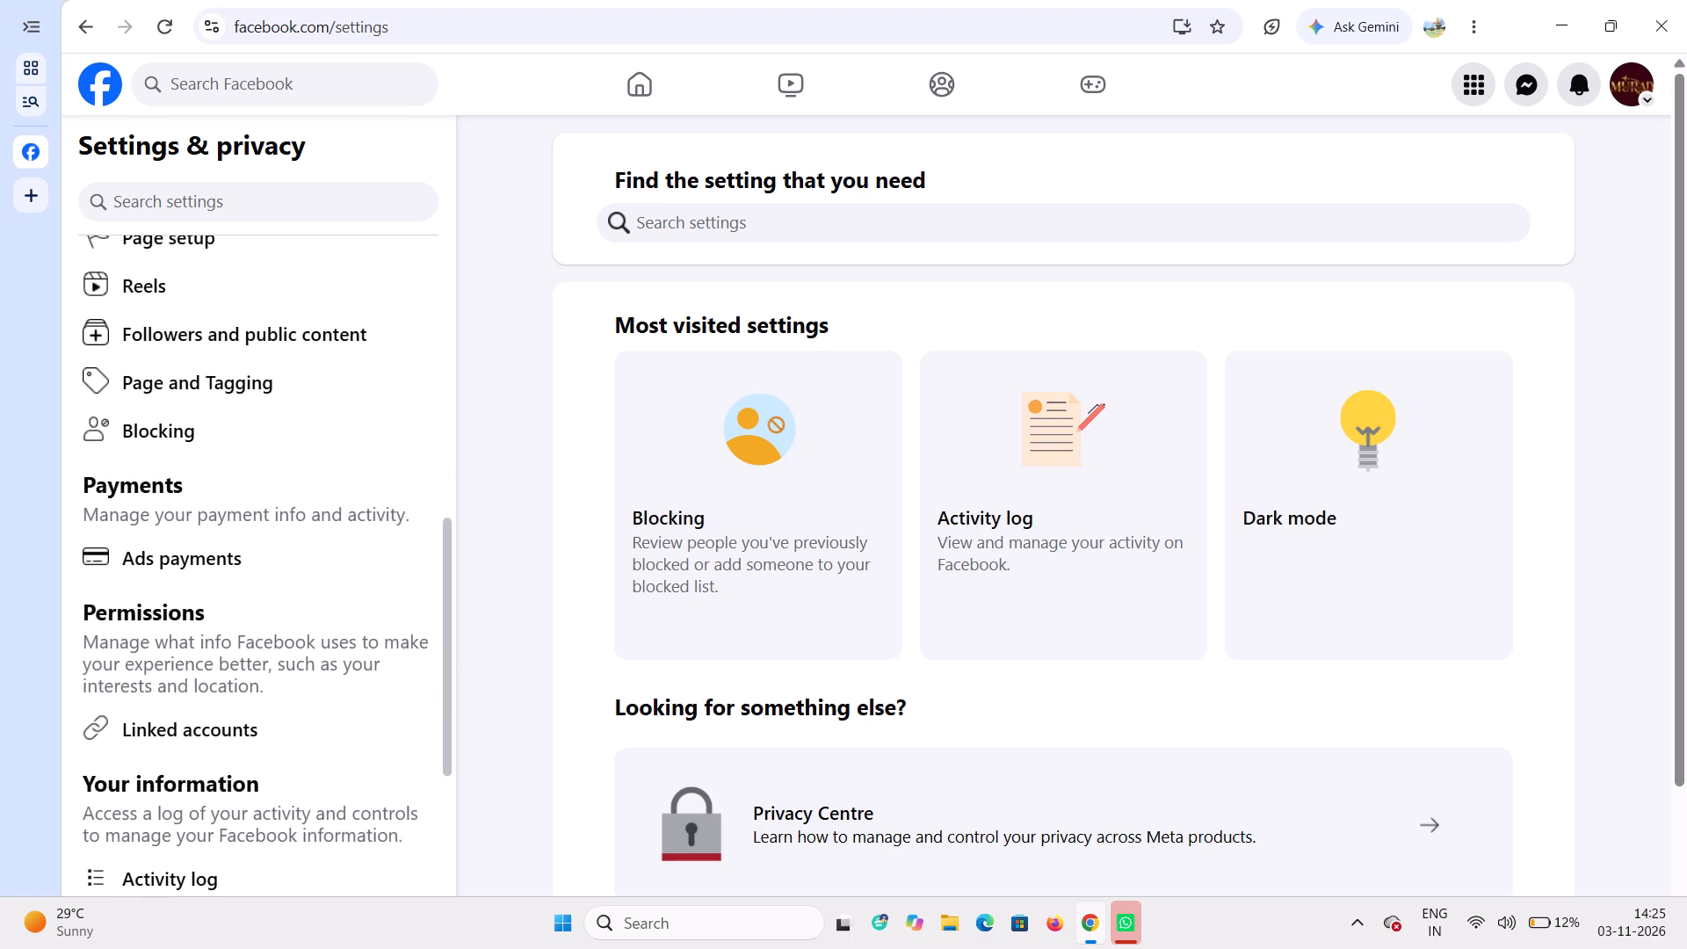
{"action": "scroll", "coordinate": [174, 546], "scroll_direction": "right", "scroll_amount": 1}
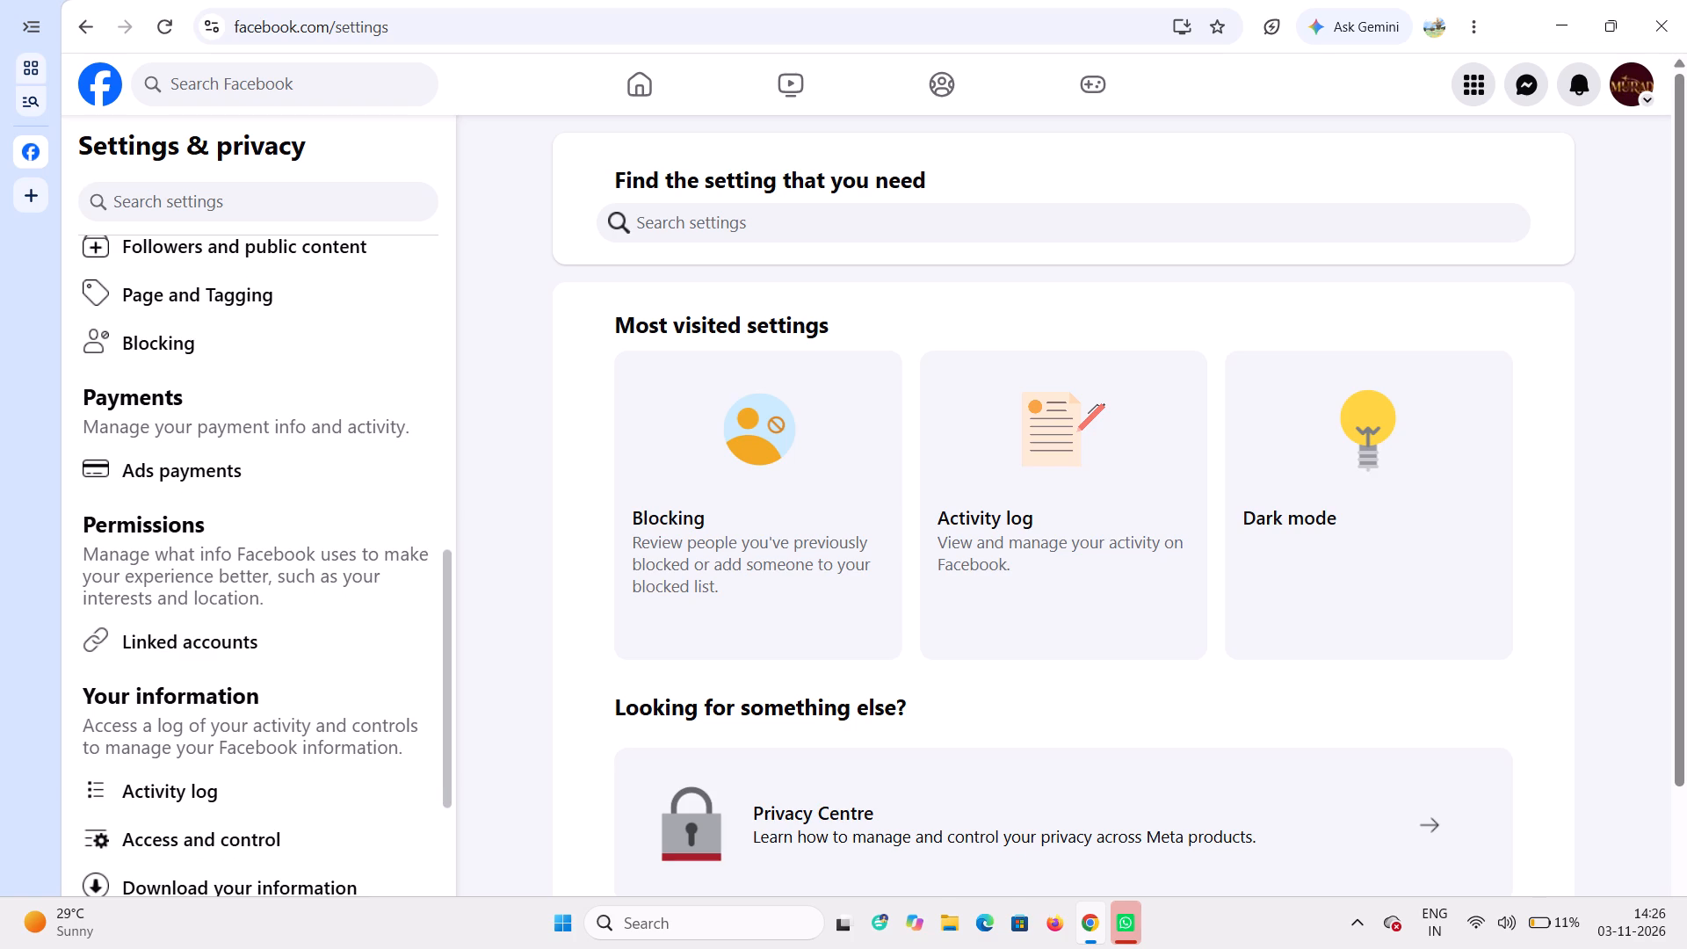
{"action": "left_click", "coordinate": [293, 647]}
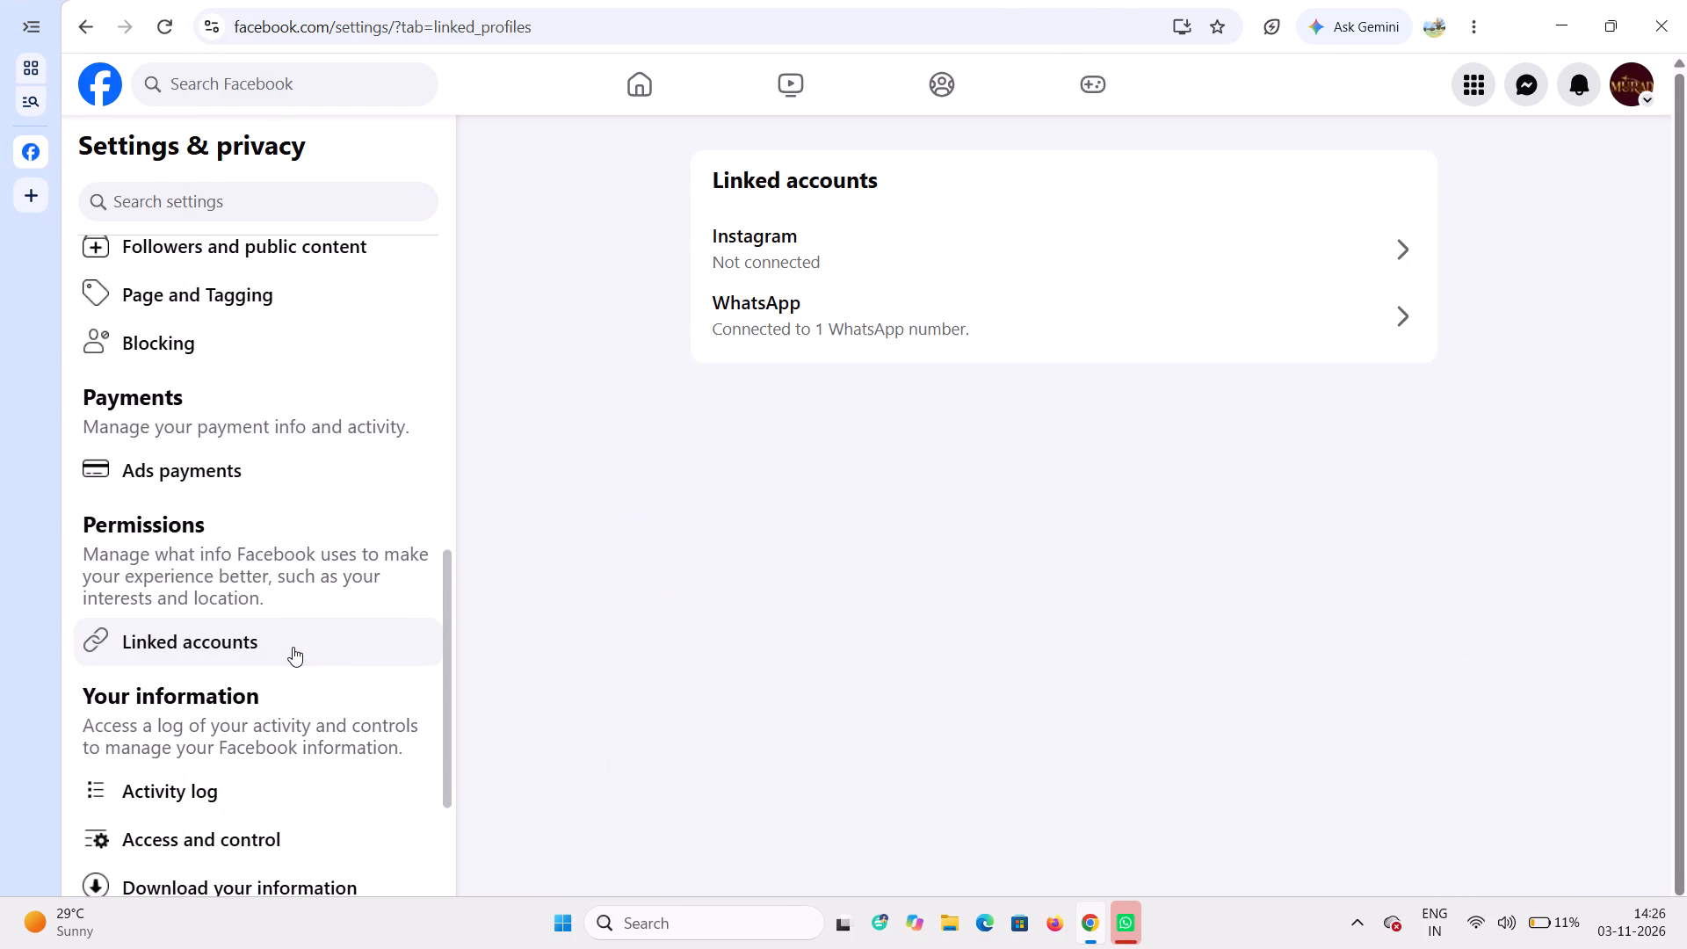
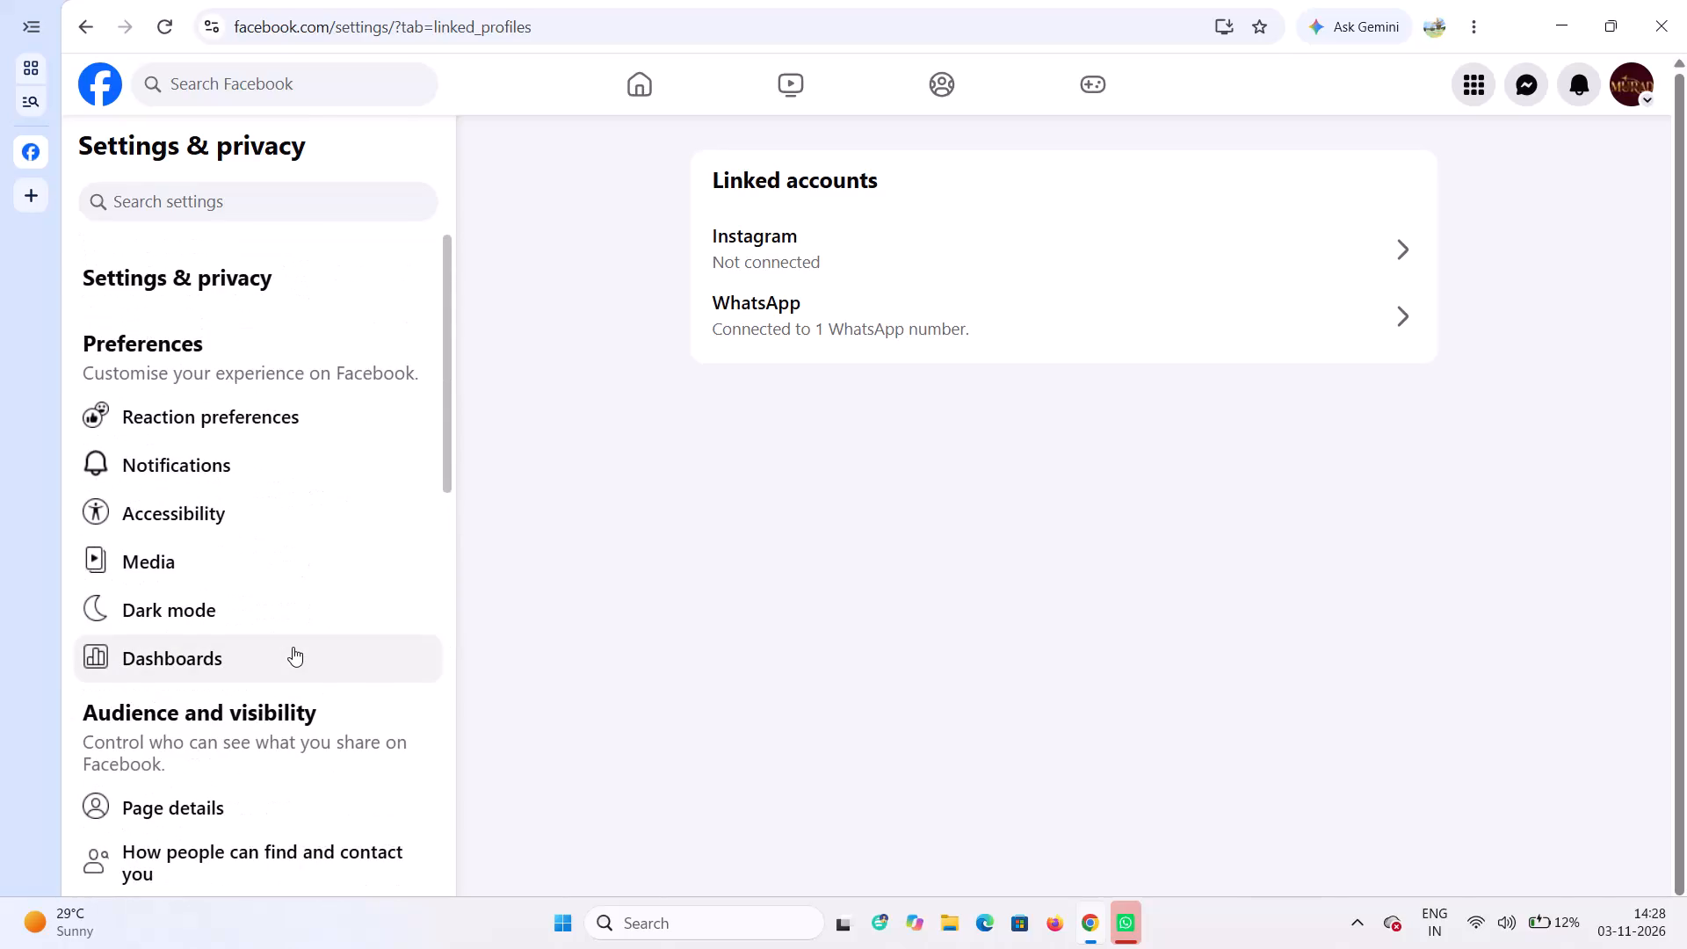
{"action": "scroll", "coordinate": [293, 647], "scroll_direction": "up", "scroll_amount": 3}
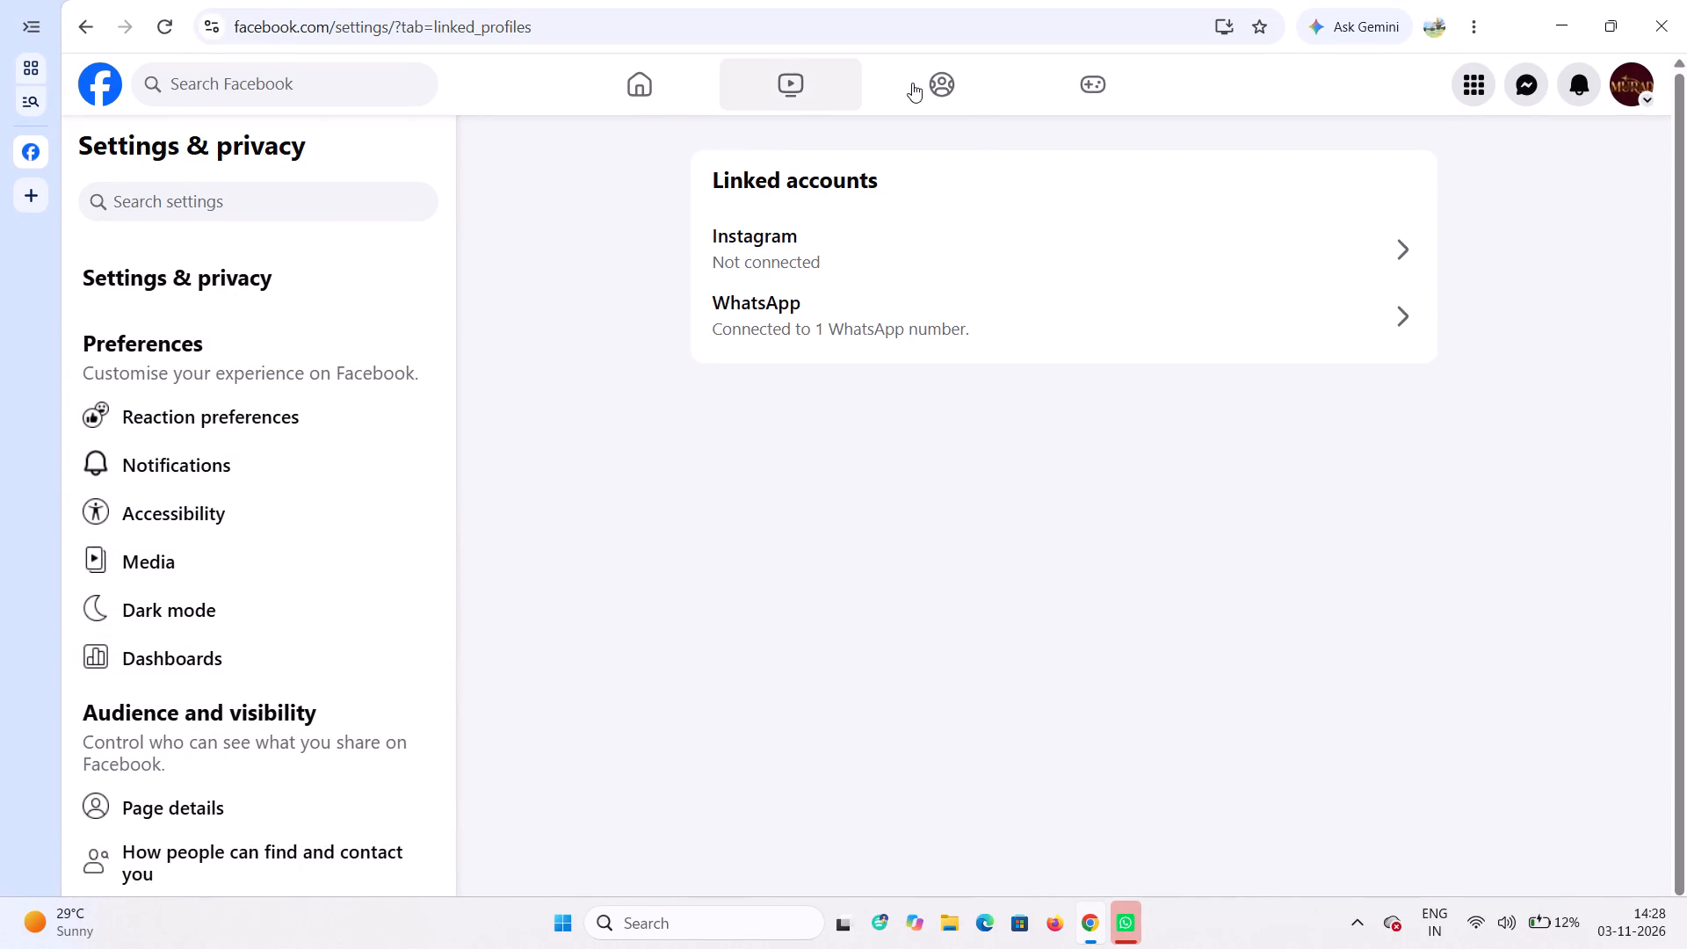
{"action": "left_click", "coordinate": [926, 83]}
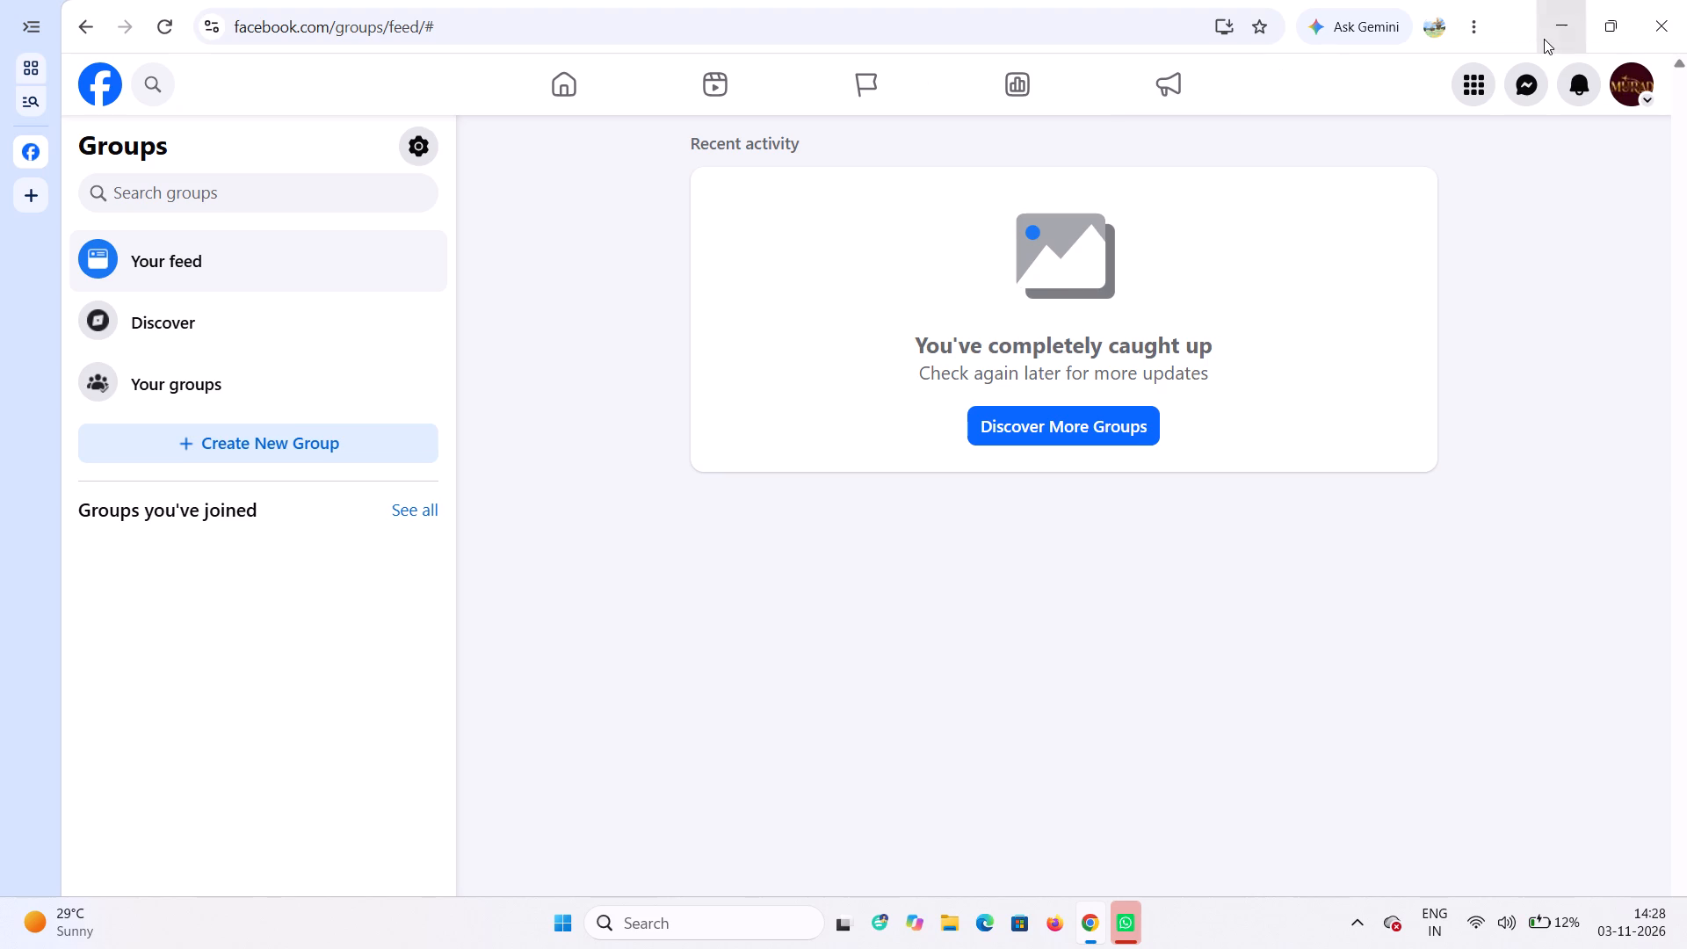
{"action": "left_click", "coordinate": [1631, 89]}
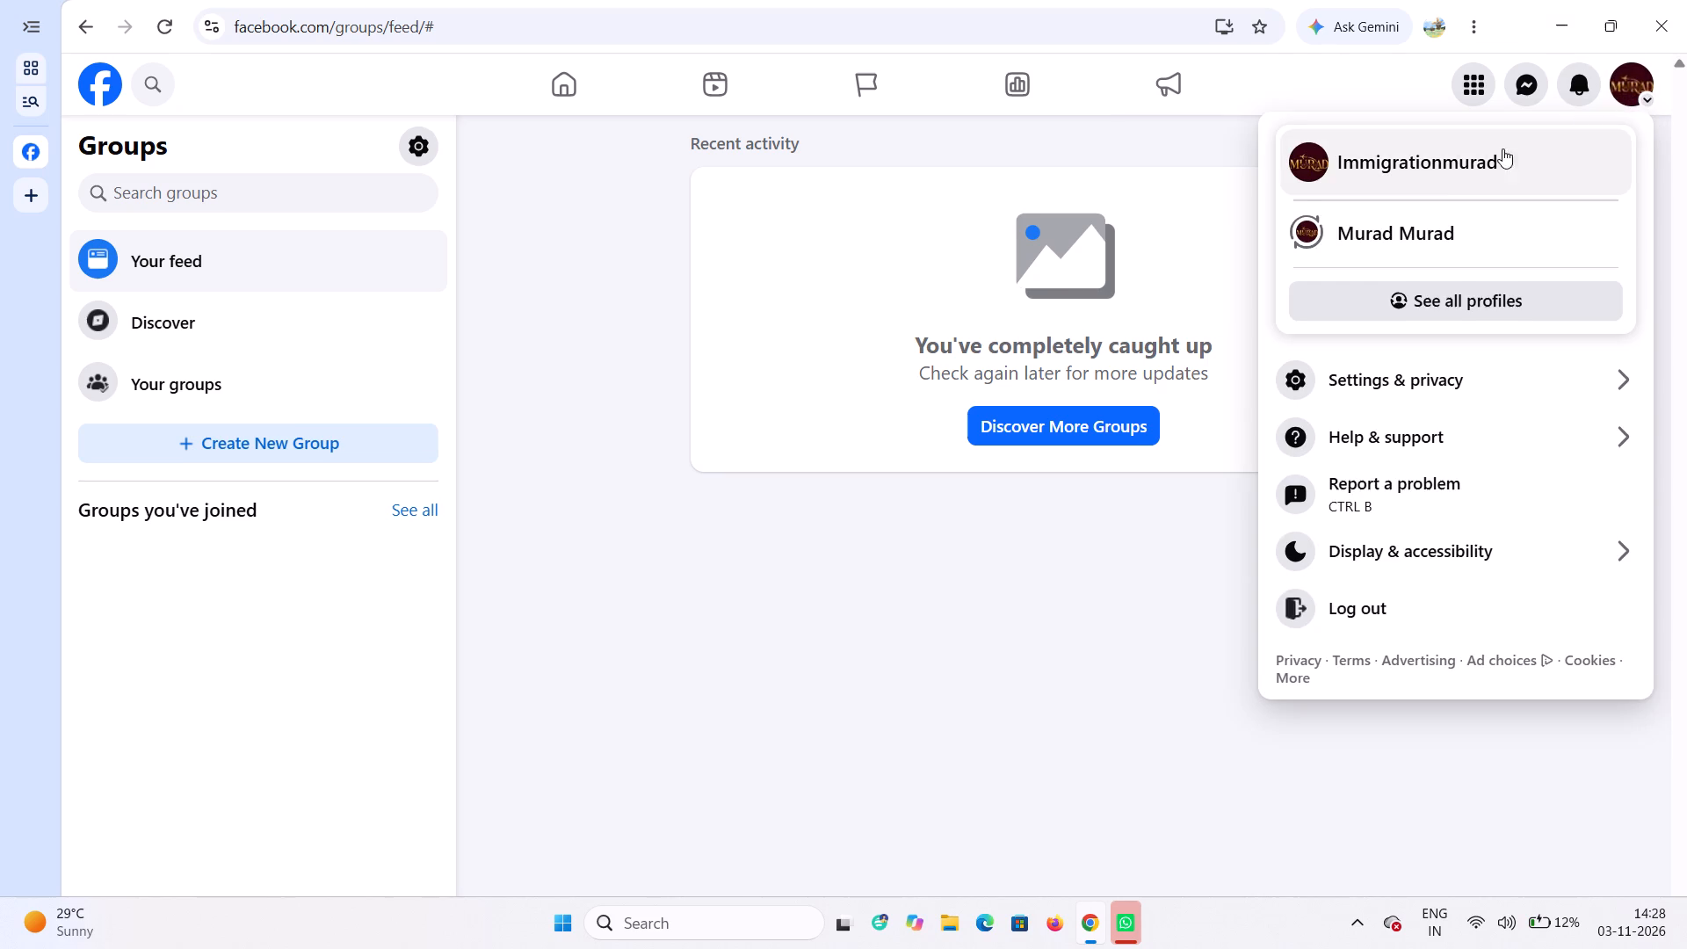
{"action": "left_click", "coordinate": [1450, 158]}
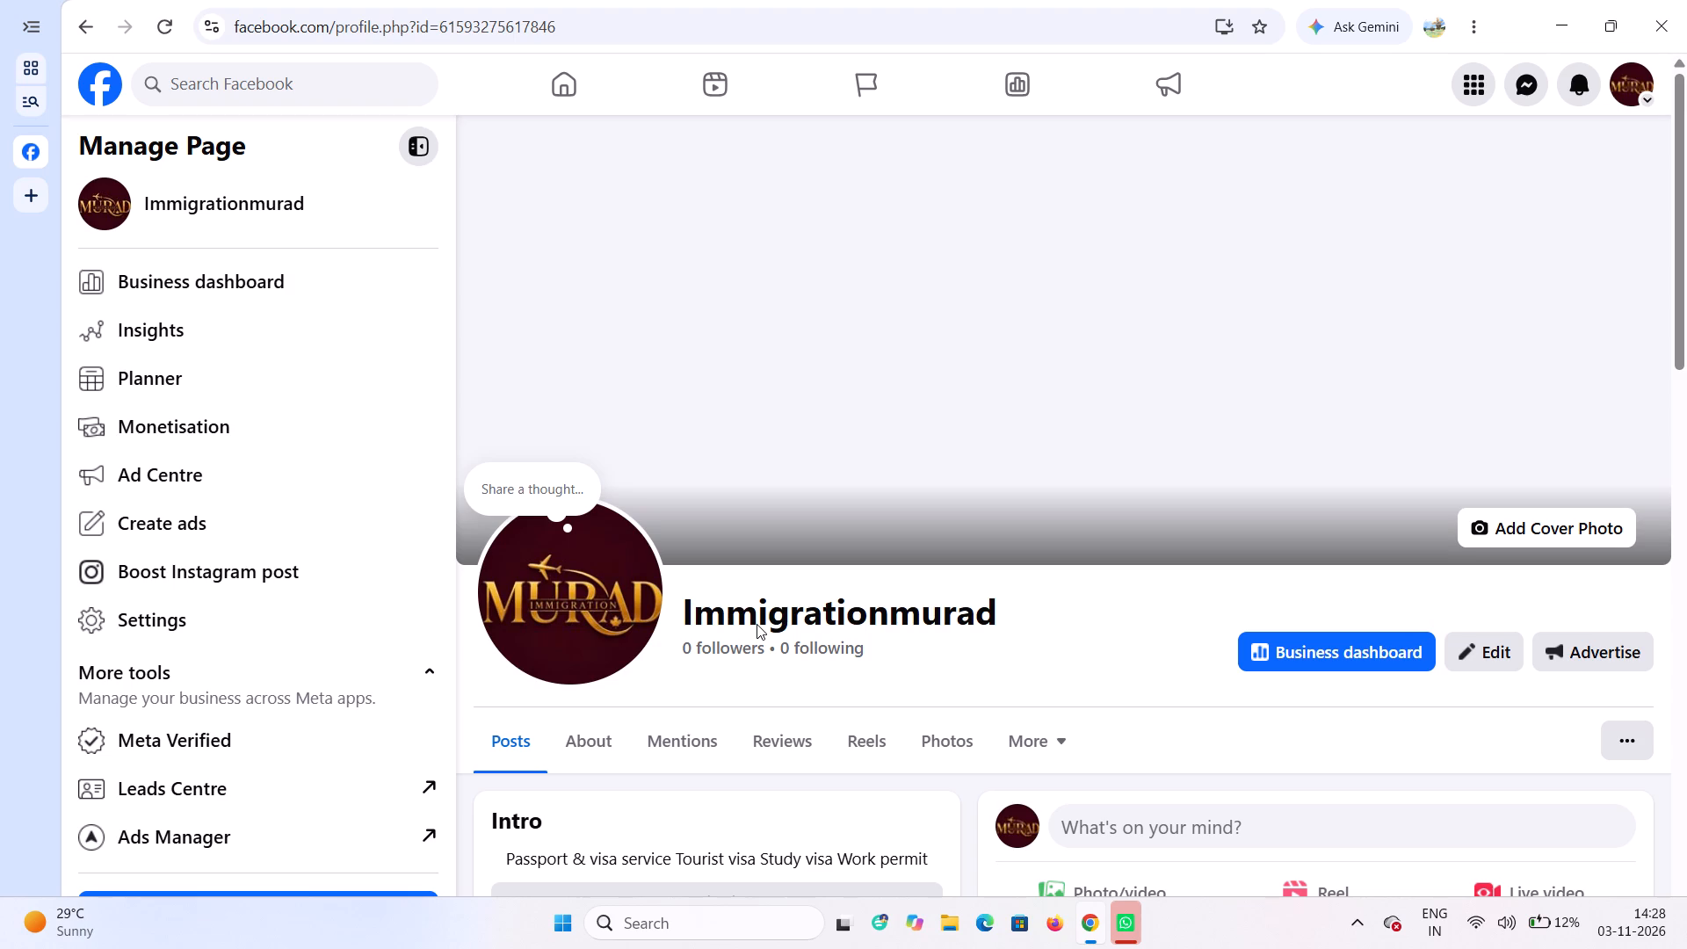
Open the Immigrationmurad Page's settings and bring up its linked accounts under Permissions.
{"action": "left_click_drag", "start_coordinate": [757, 624], "coordinate": [226, 641]}
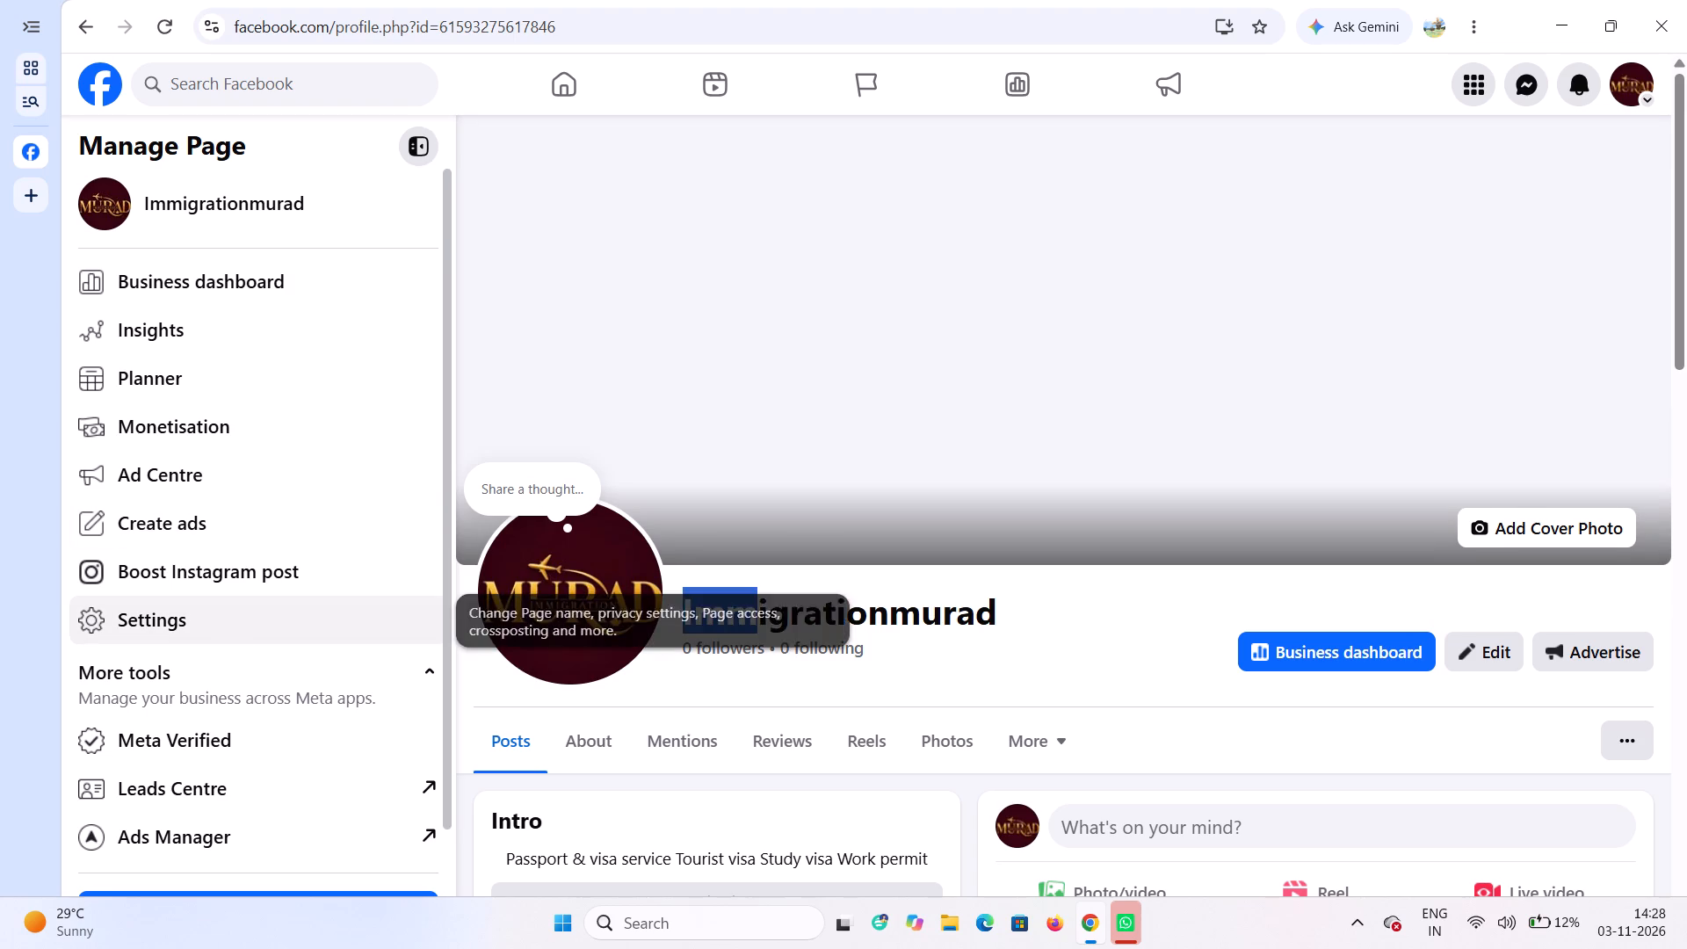
{"action": "left_click_drag", "start_coordinate": [226, 641], "coordinate": [229, 635]}
{"action": "left_click", "coordinate": [229, 635]}
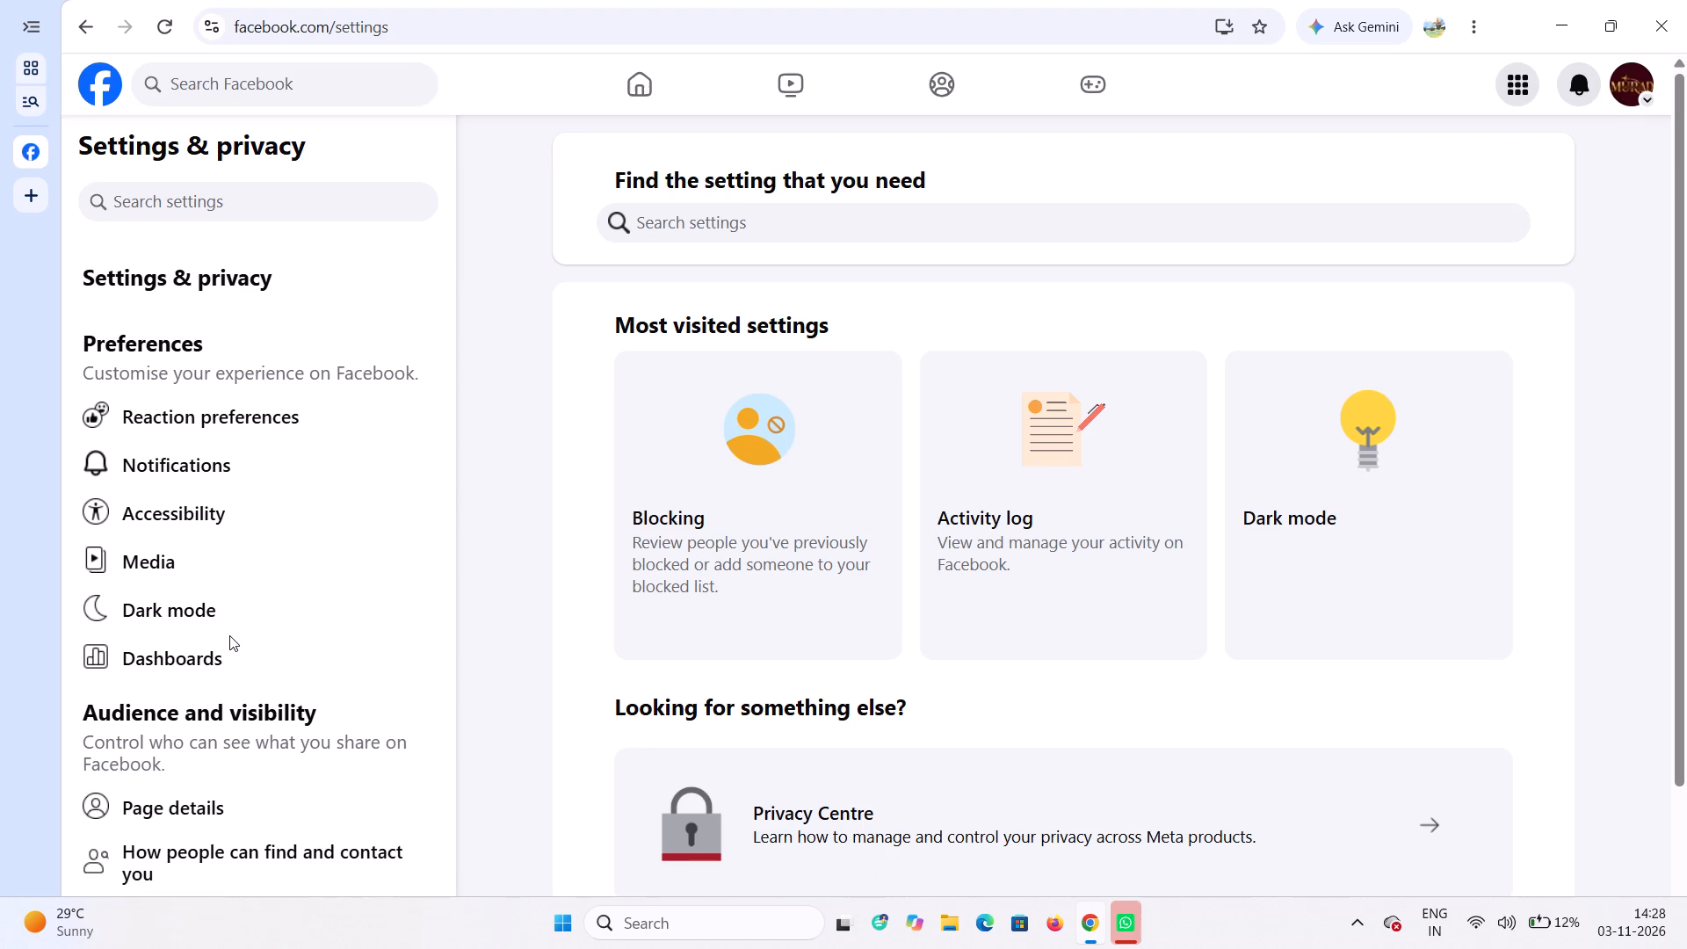
{"action": "scroll", "coordinate": [308, 632], "scroll_direction": "down", "scroll_amount": 1}
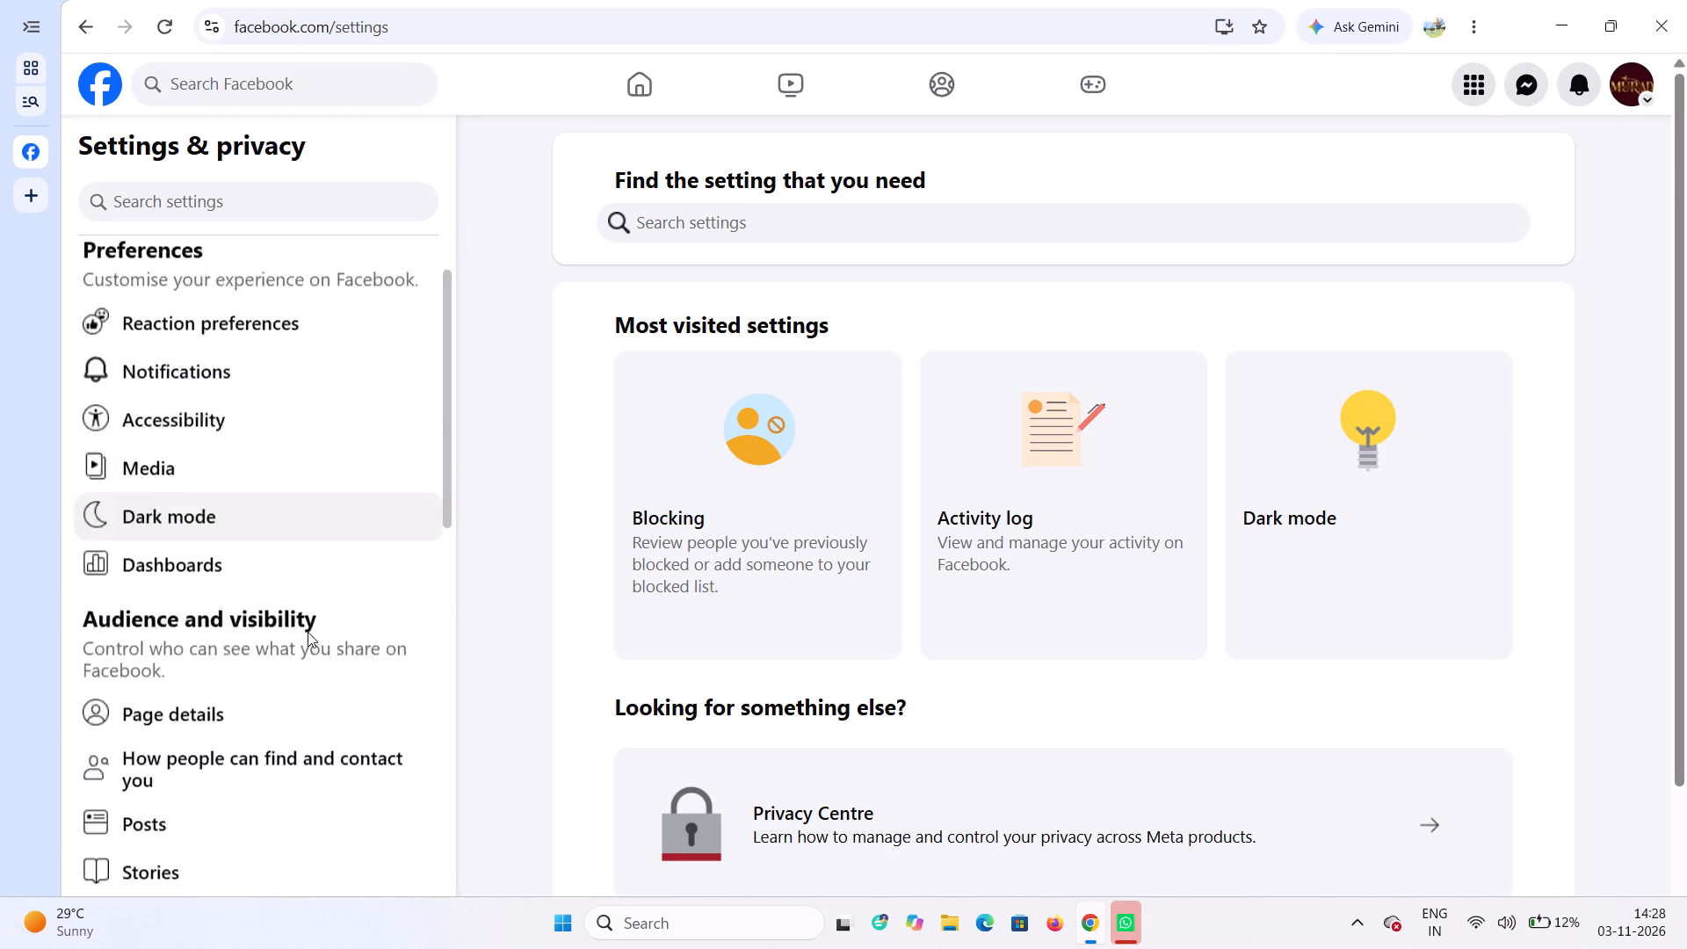
{"action": "scroll", "coordinate": [308, 632], "scroll_direction": "down", "scroll_amount": 4}
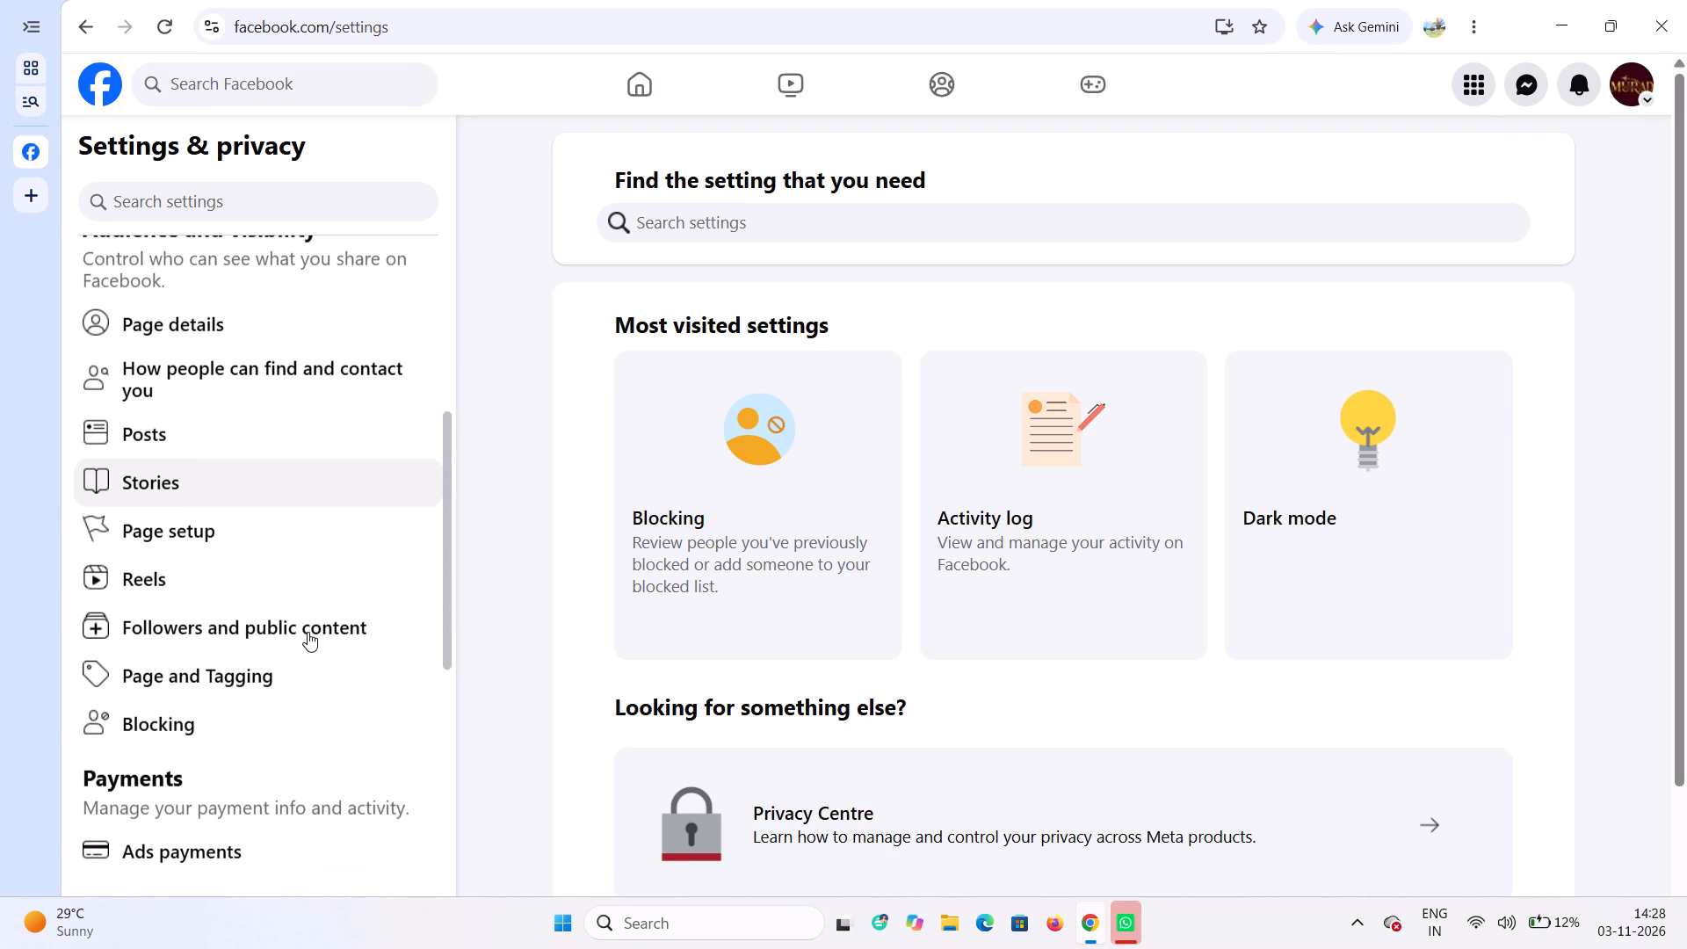
{"action": "scroll", "coordinate": [308, 632], "scroll_direction": "down", "scroll_amount": 1}
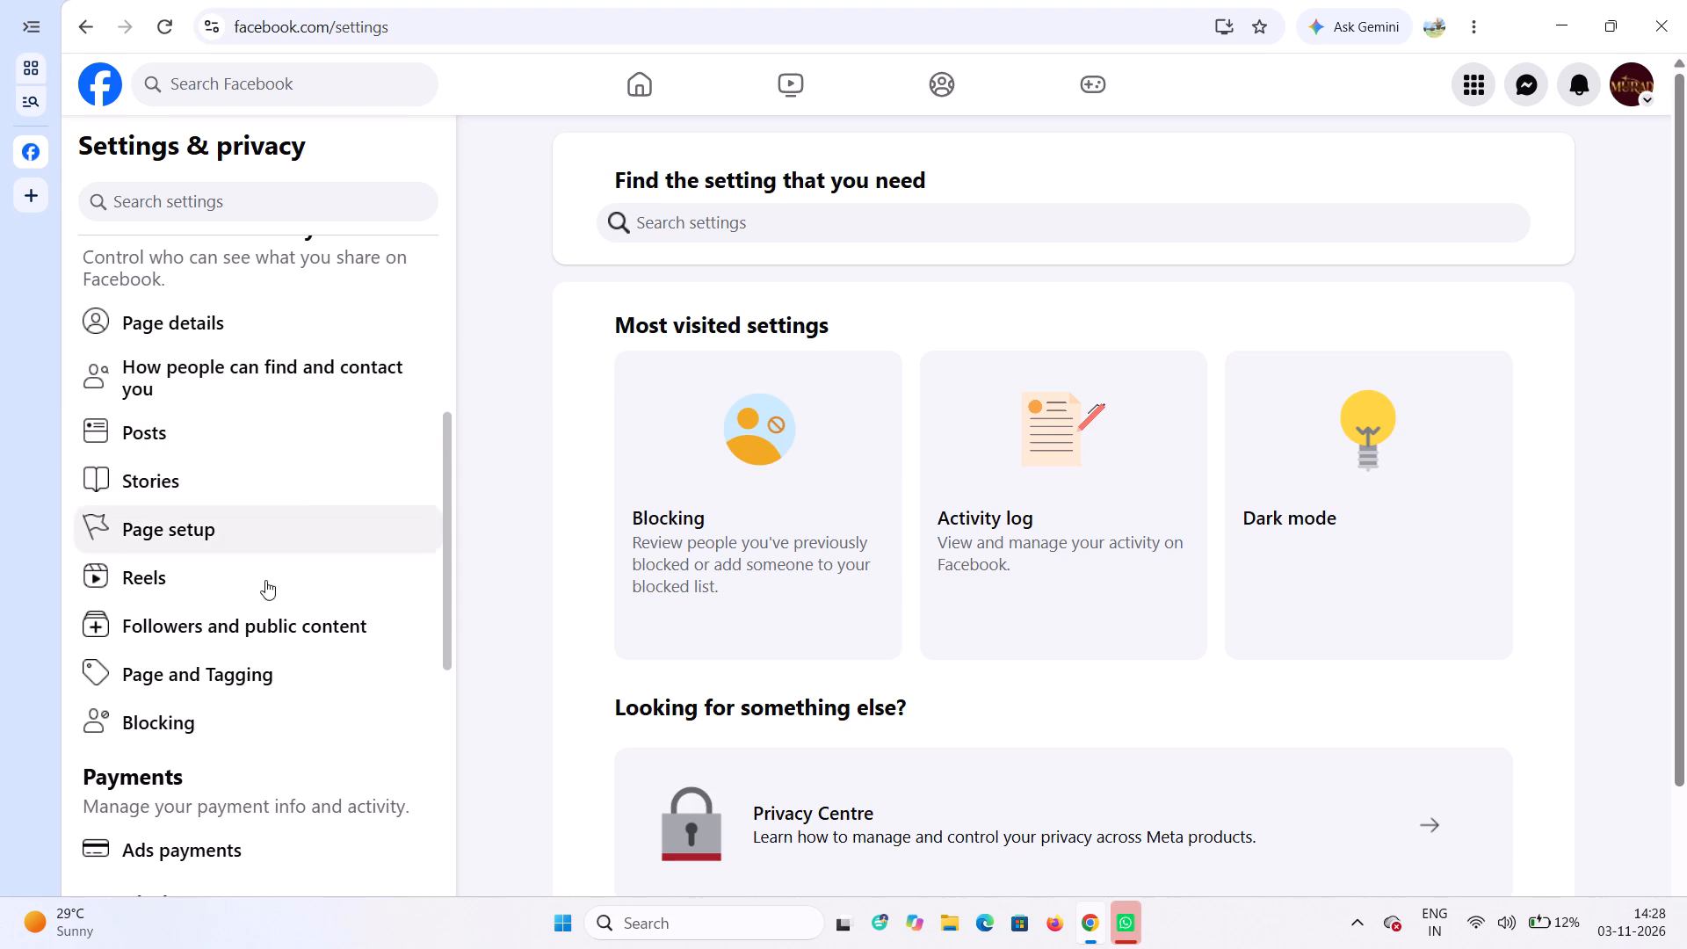
{"action": "scroll", "coordinate": [219, 798], "scroll_direction": "down", "scroll_amount": 1}
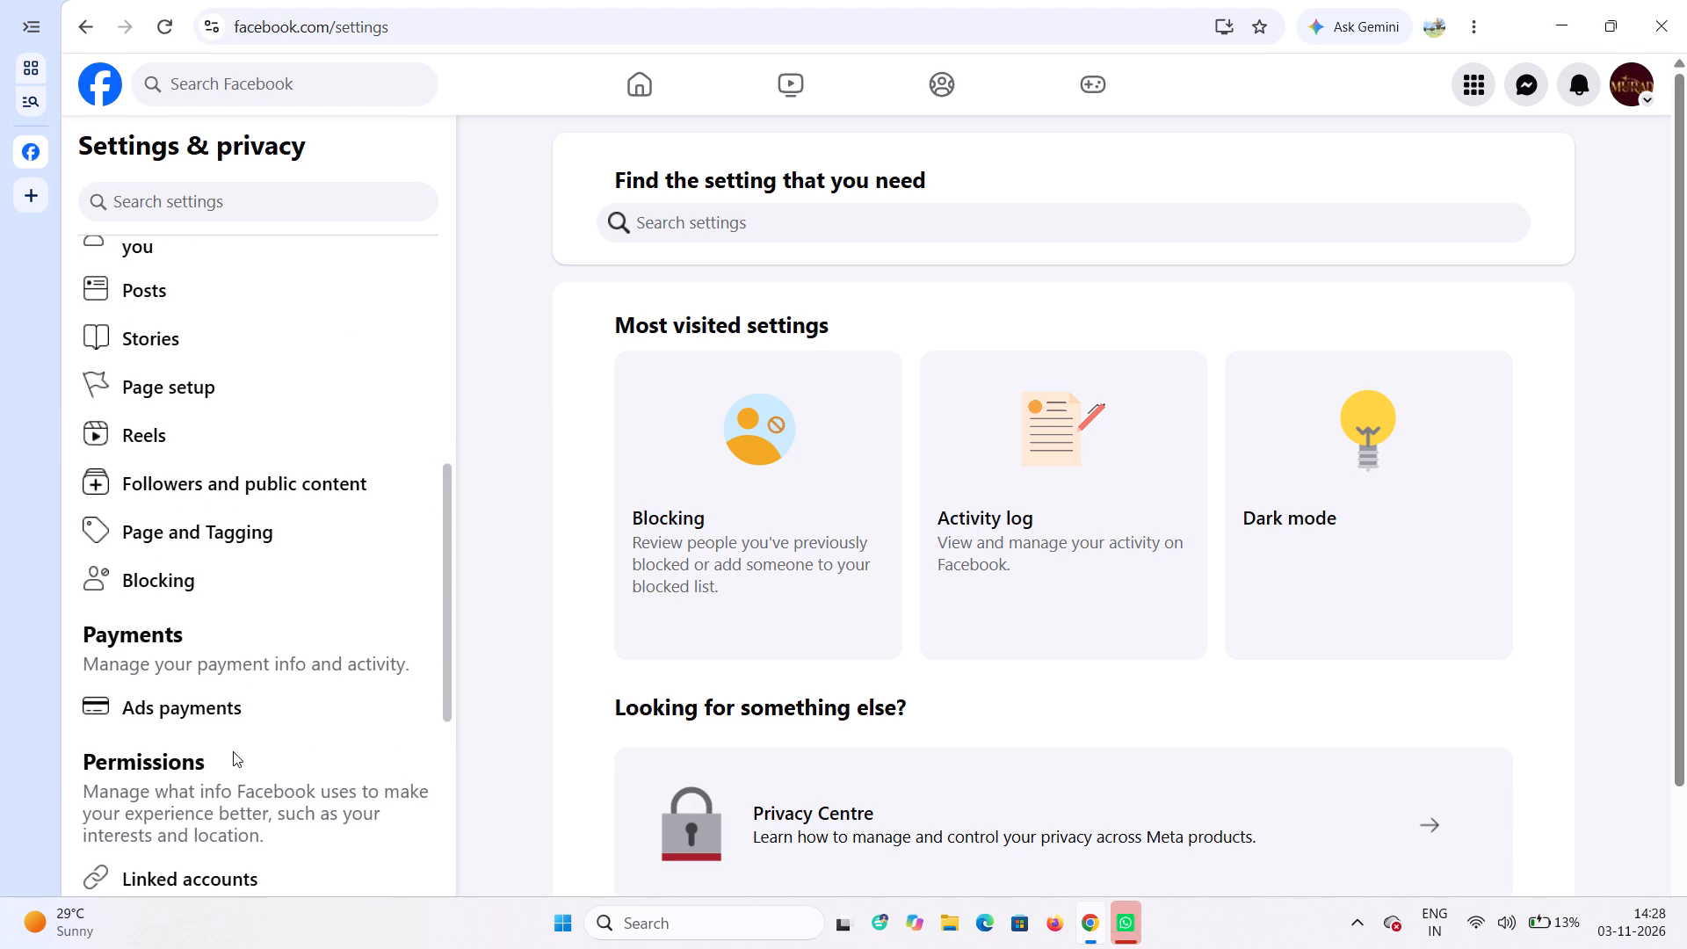
{"action": "scroll", "coordinate": [261, 719], "scroll_direction": "down", "scroll_amount": 1}
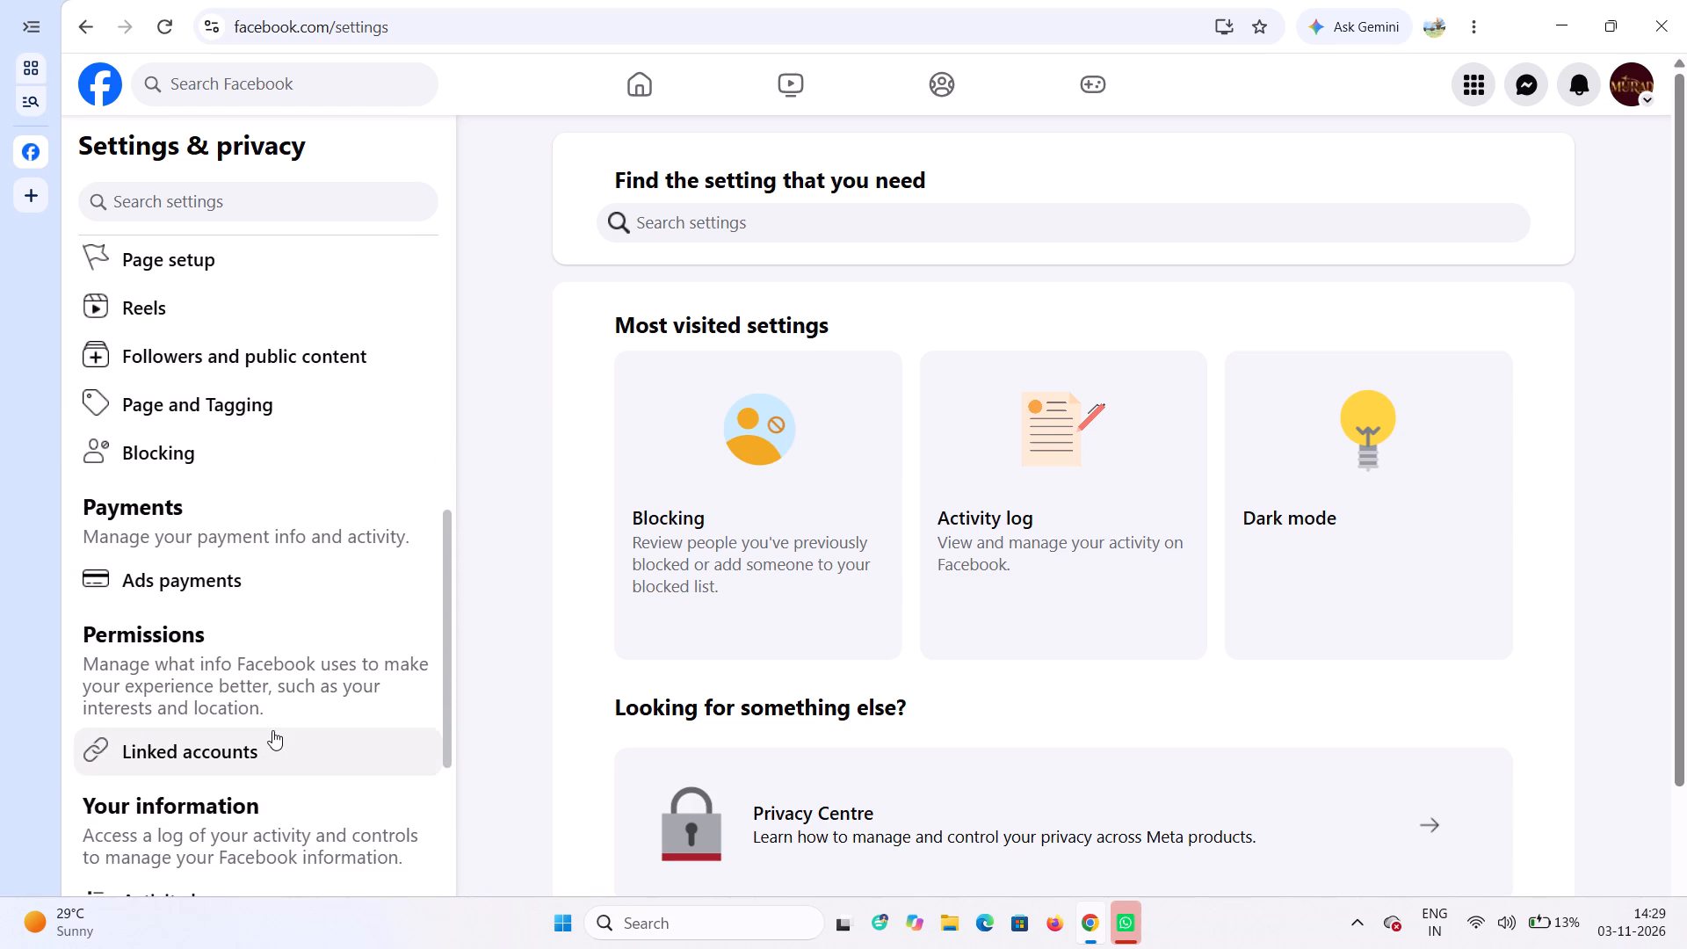
{"action": "left_click", "coordinate": [272, 730]}
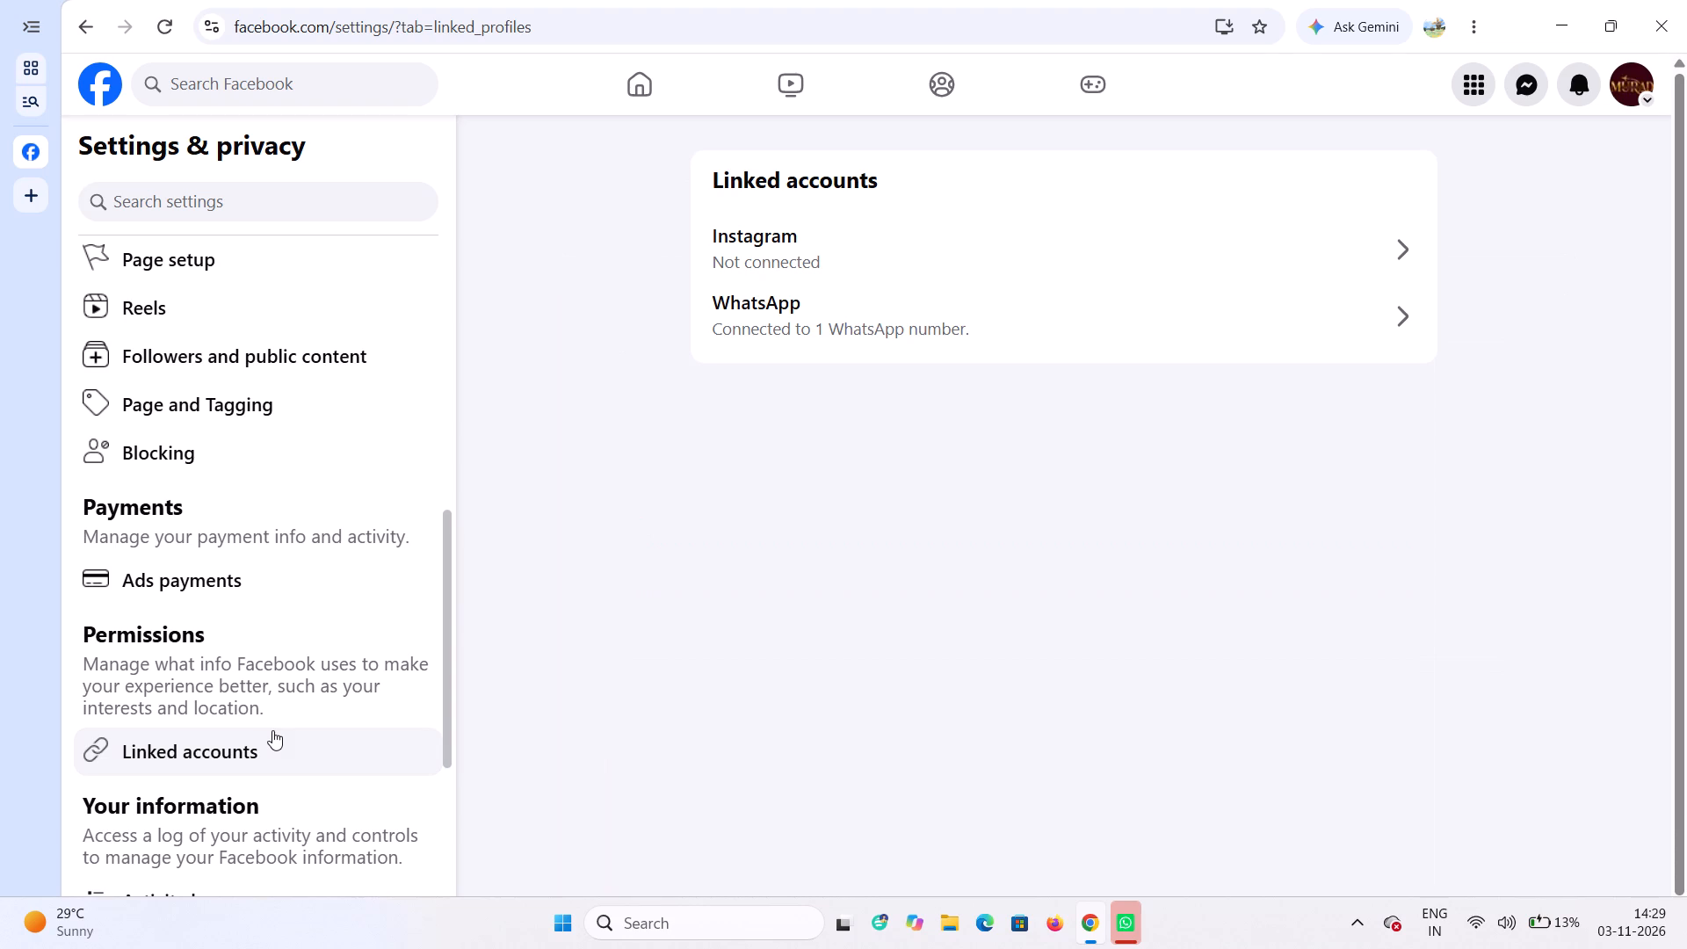
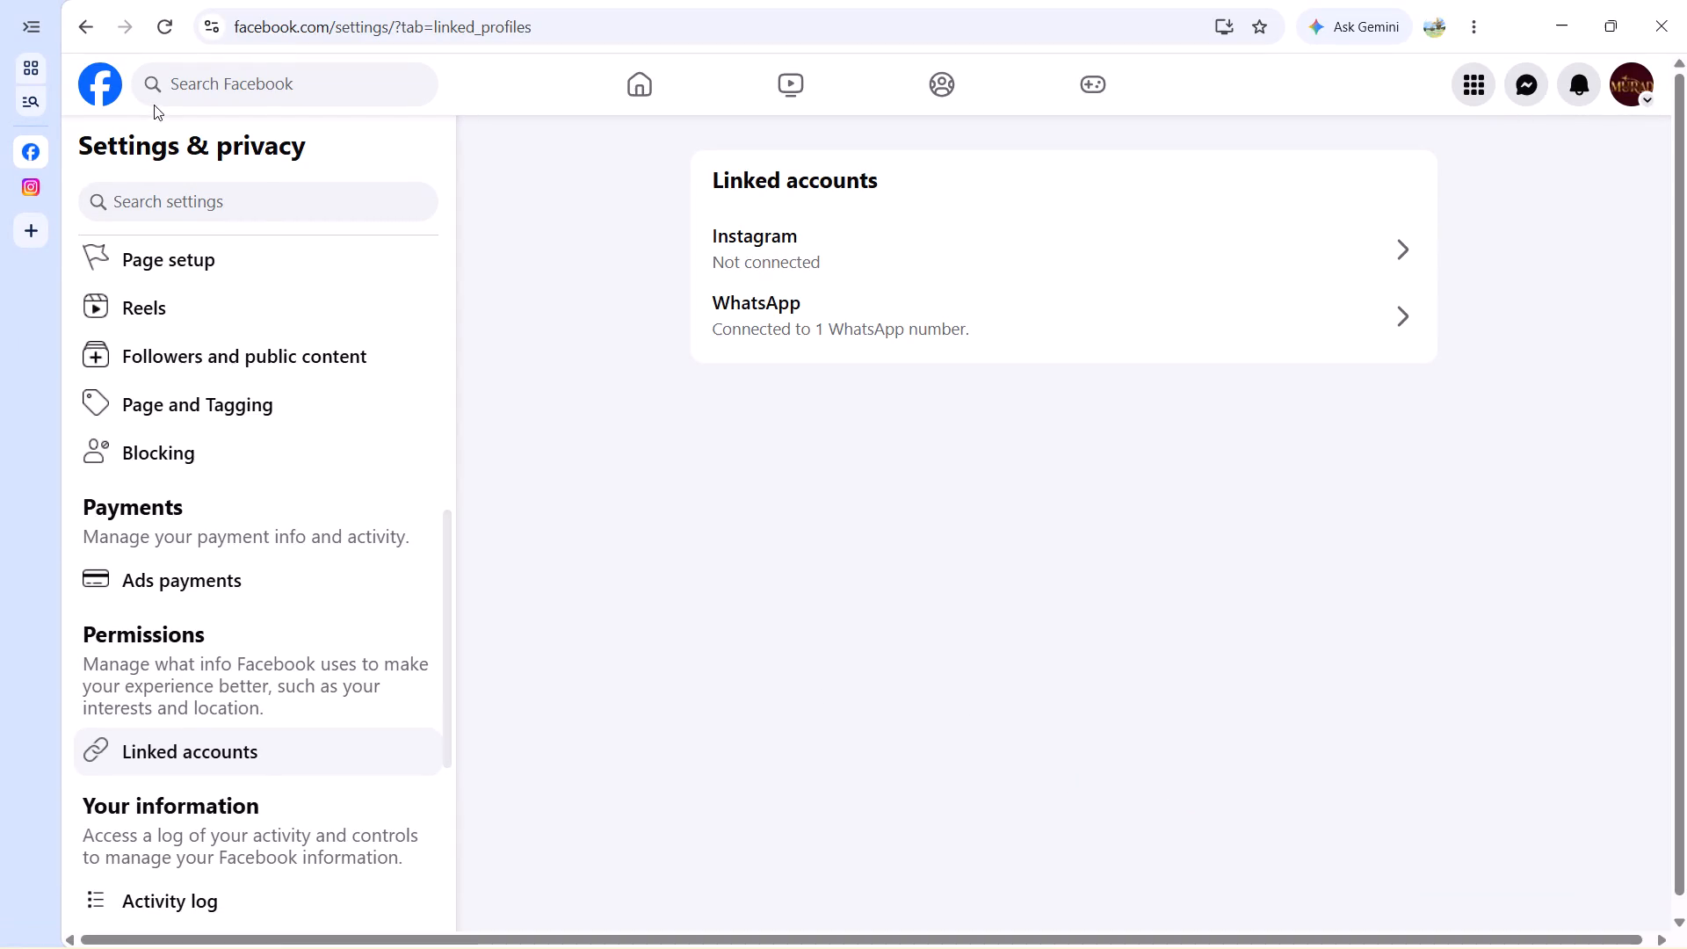
Go back from the Facebook linked accounts settings, past the main settings page, to the previously visited profile page.
{"action": "left_click", "coordinate": [98, 153]}
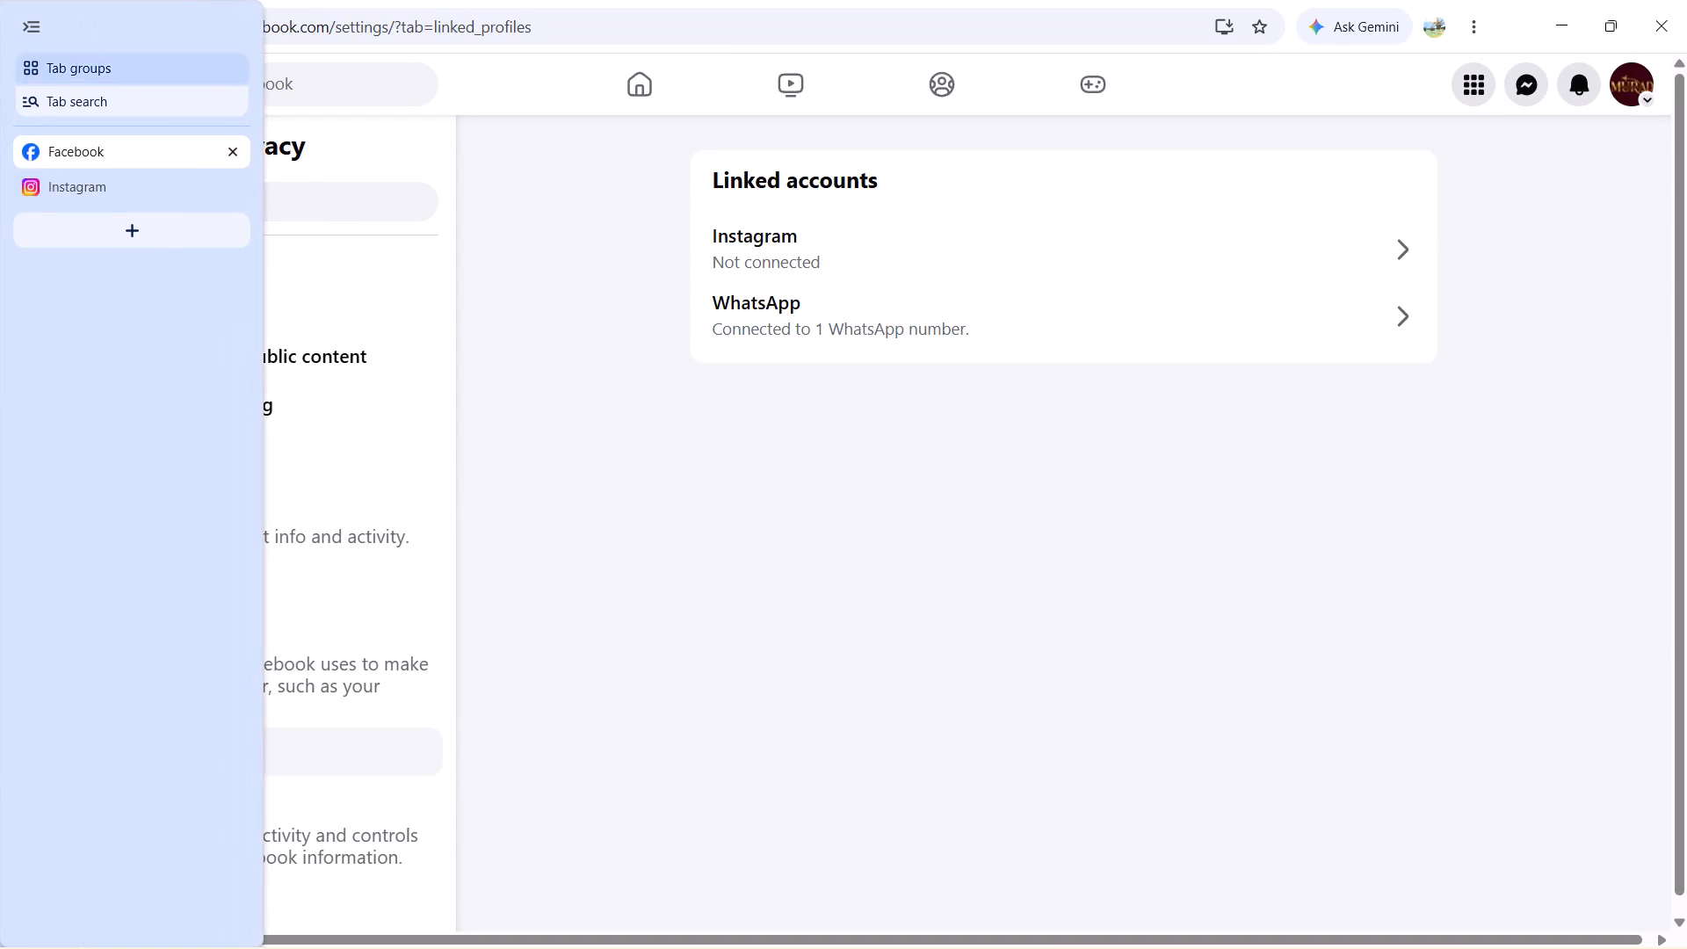
{"action": "left_click", "coordinate": [80, 18]}
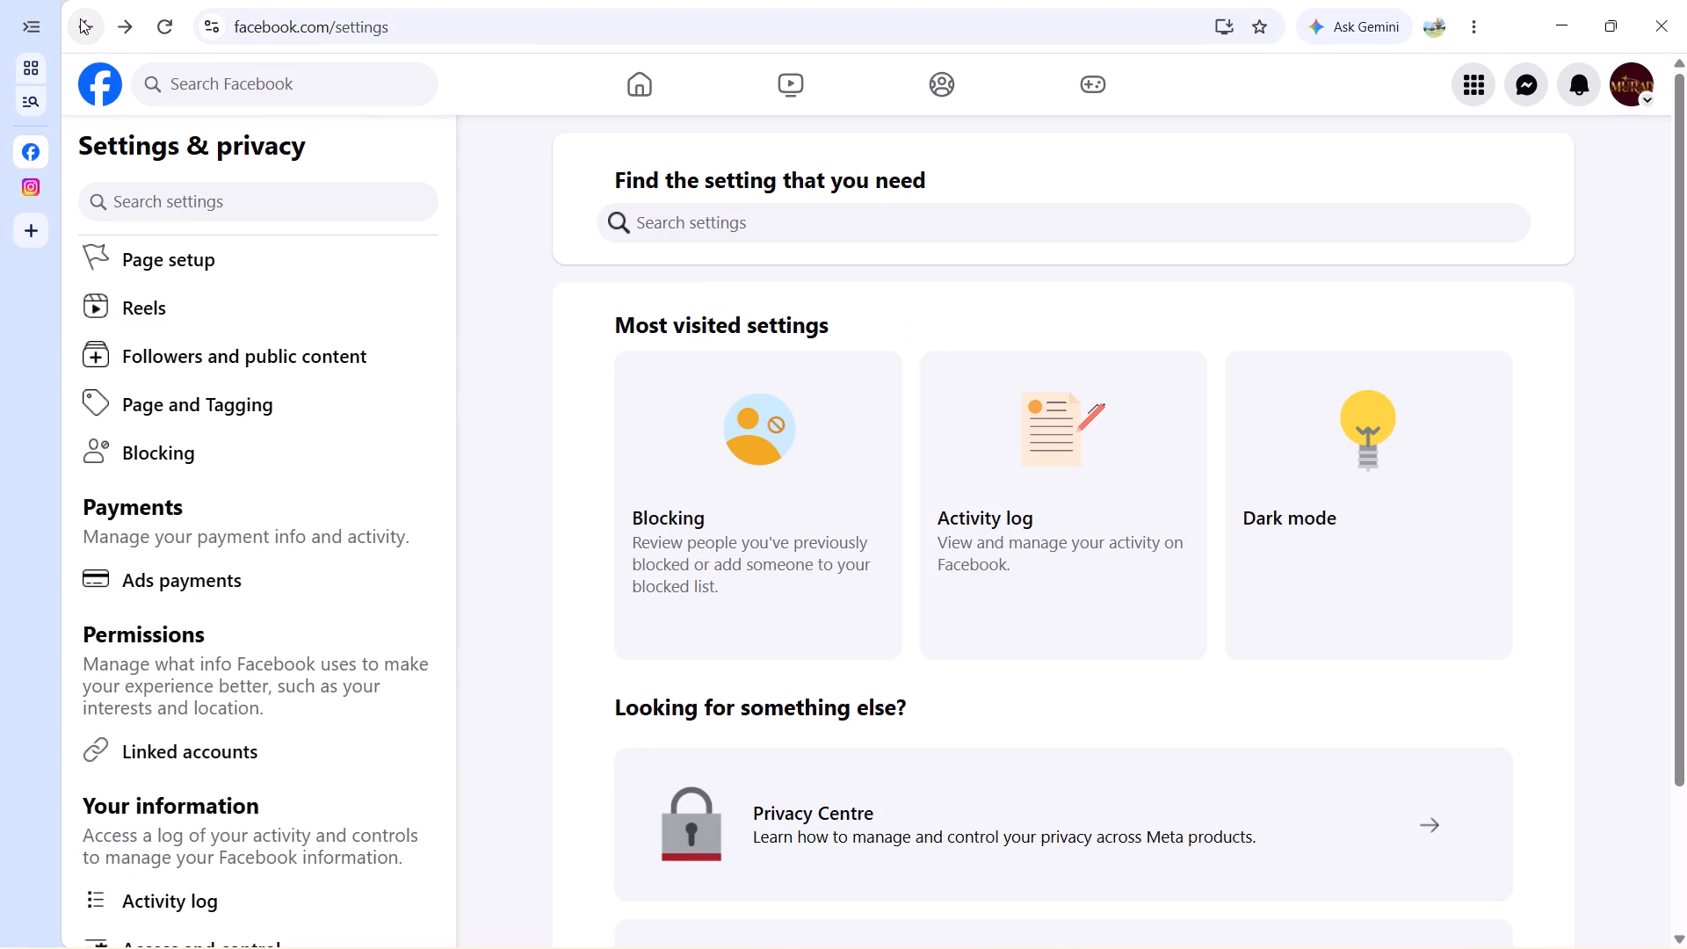
{"action": "left_click", "coordinate": [80, 18]}
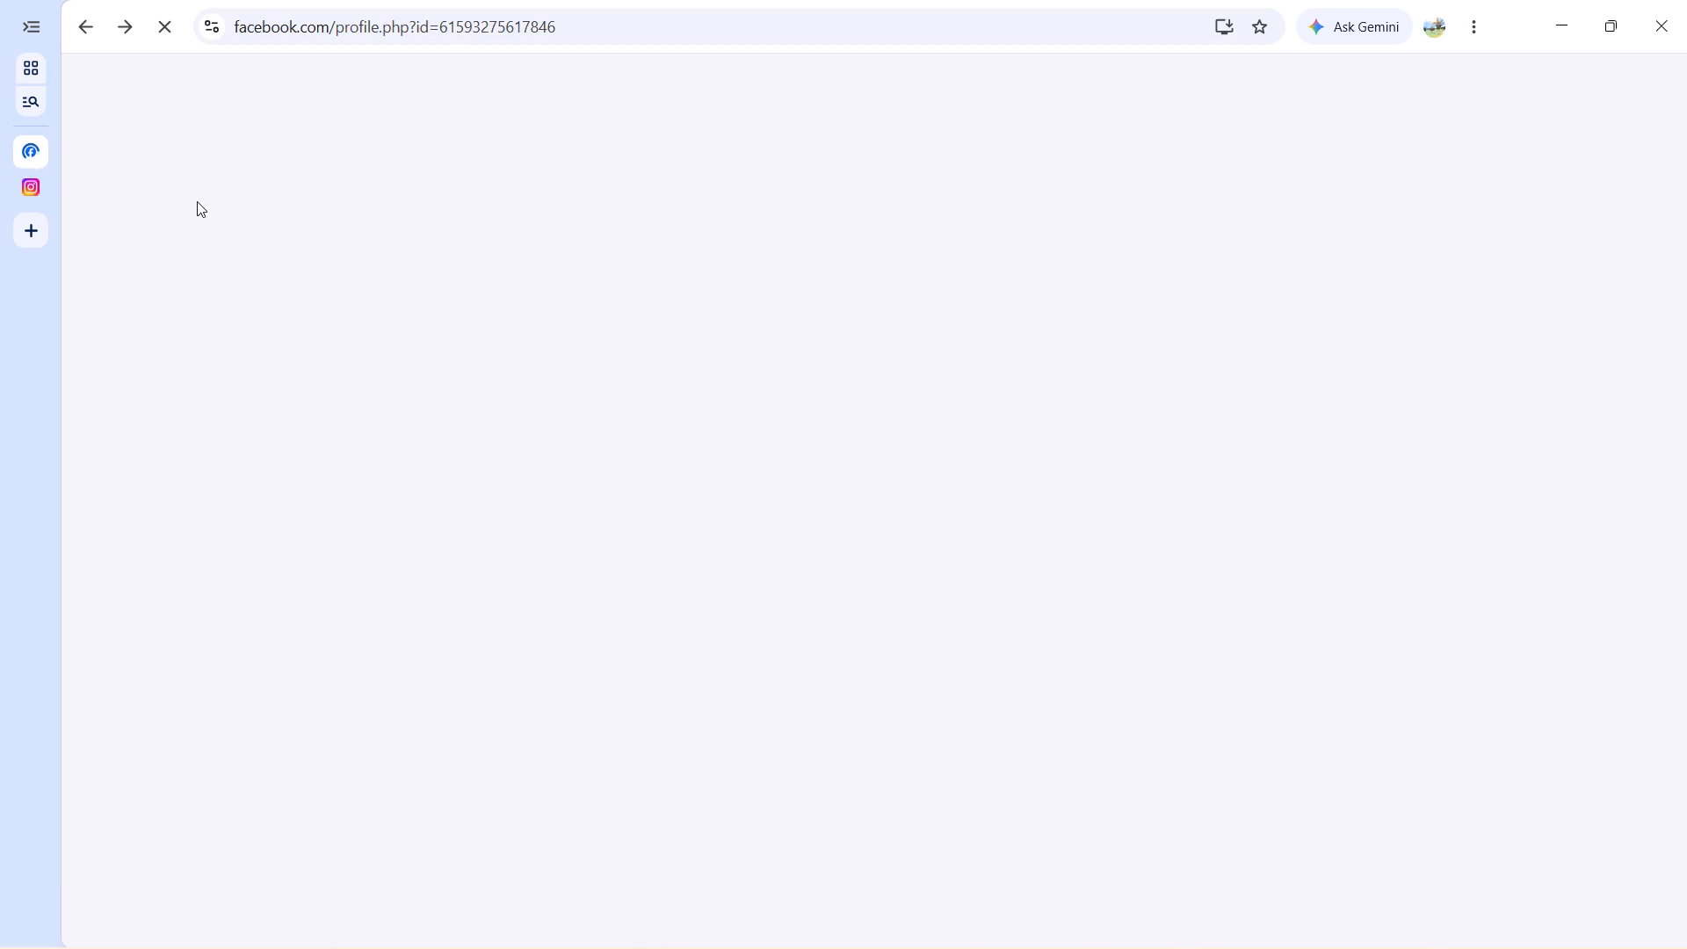
{"action": "left_click", "coordinate": [121, 163]}
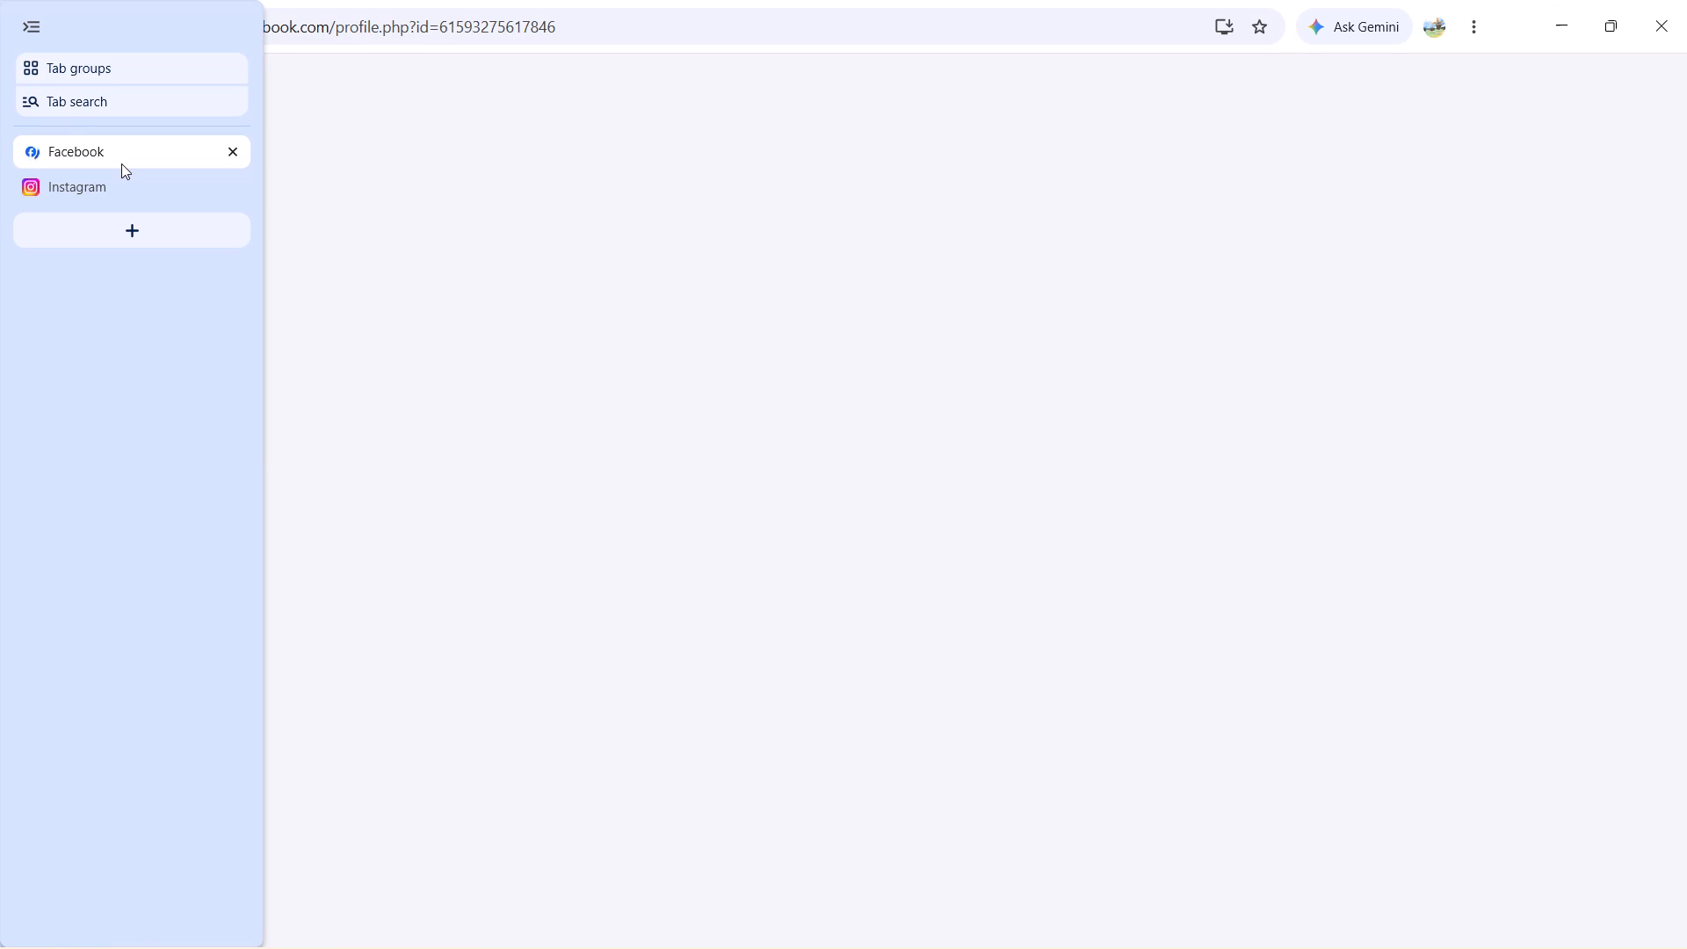
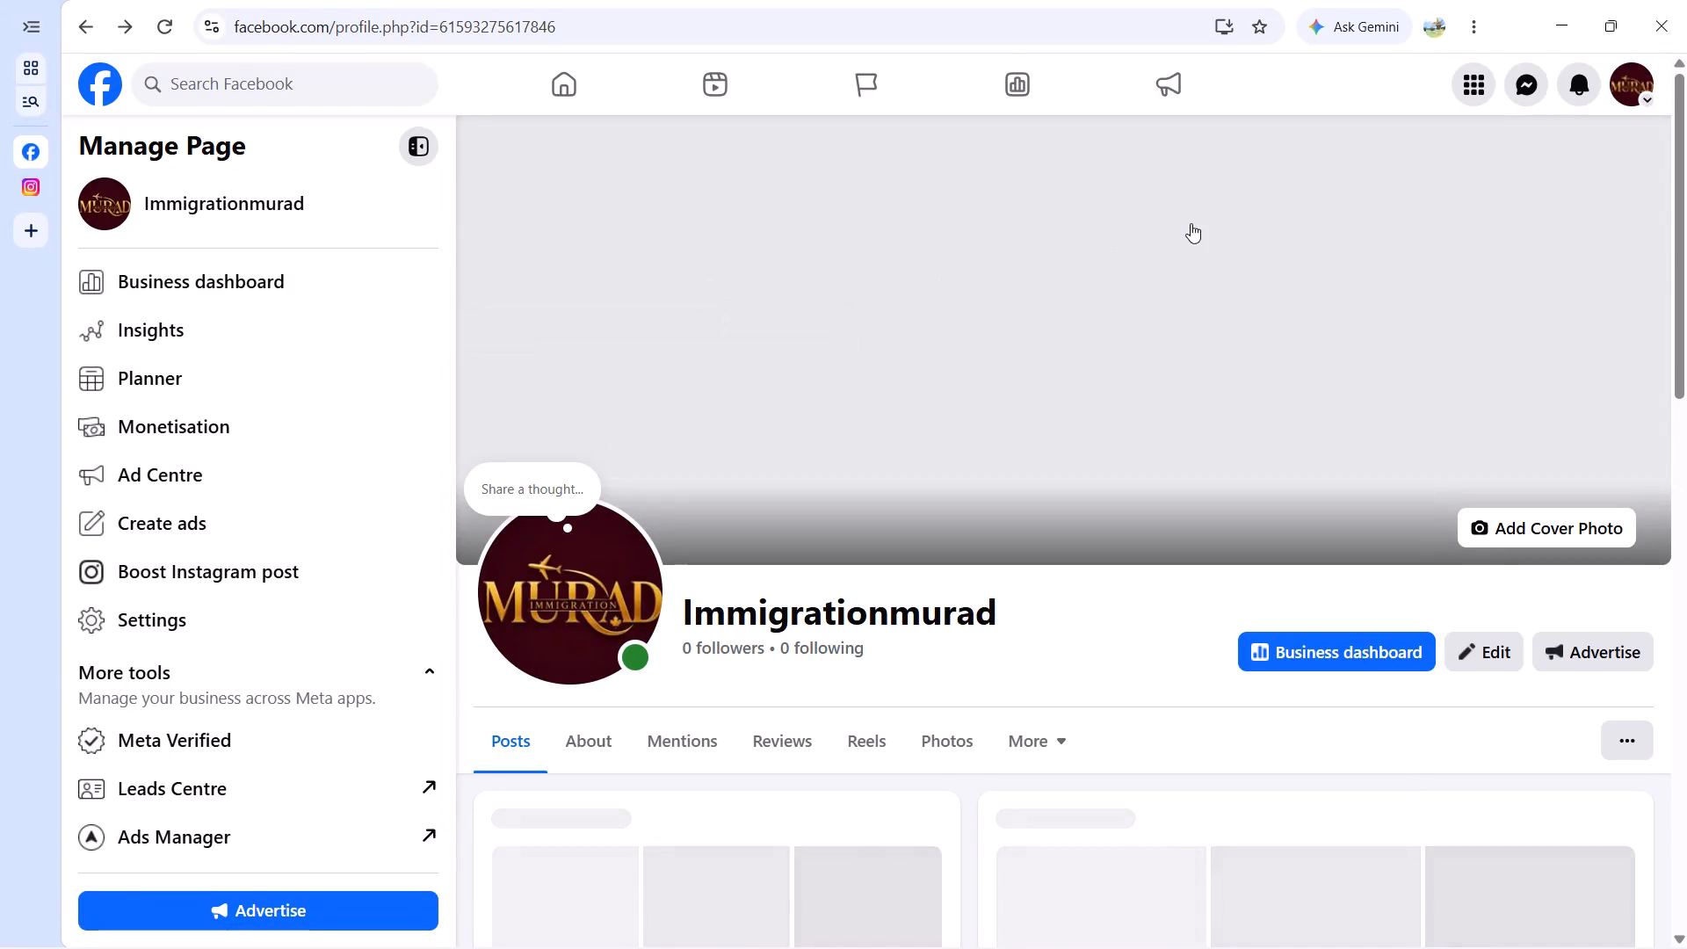
Open Facebook's overview of available features from the Immigrationmurad Page.
{"action": "left_click", "coordinate": [1476, 78]}
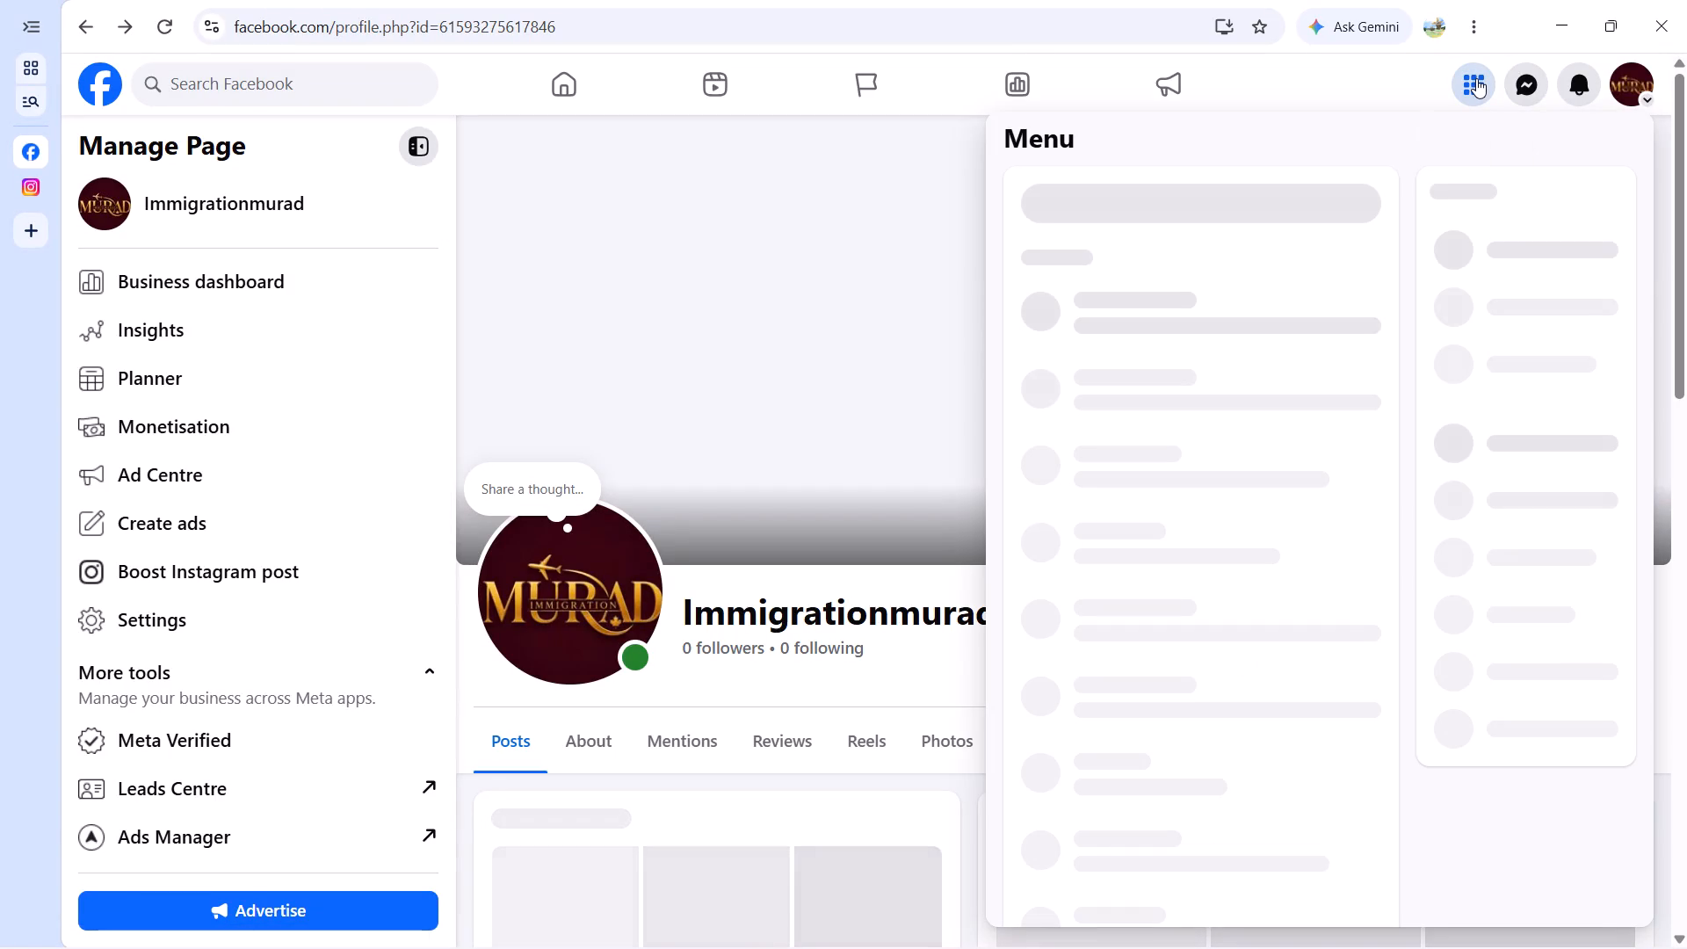